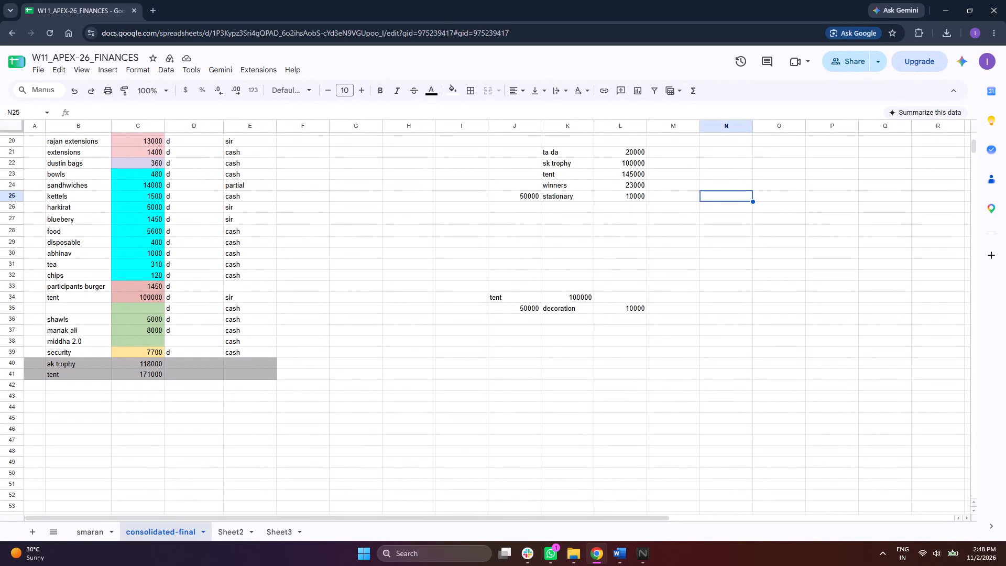
On the smaran sheet, replace the total recieved value in I2 with the formula =sum(C2:C).
click(92, 535)
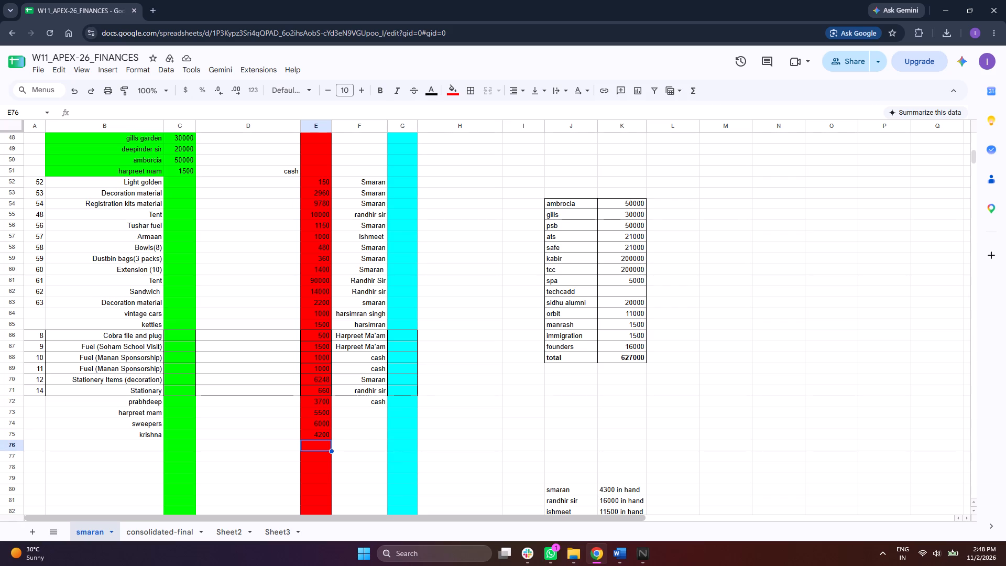
scroll(335, 206, up, 5)
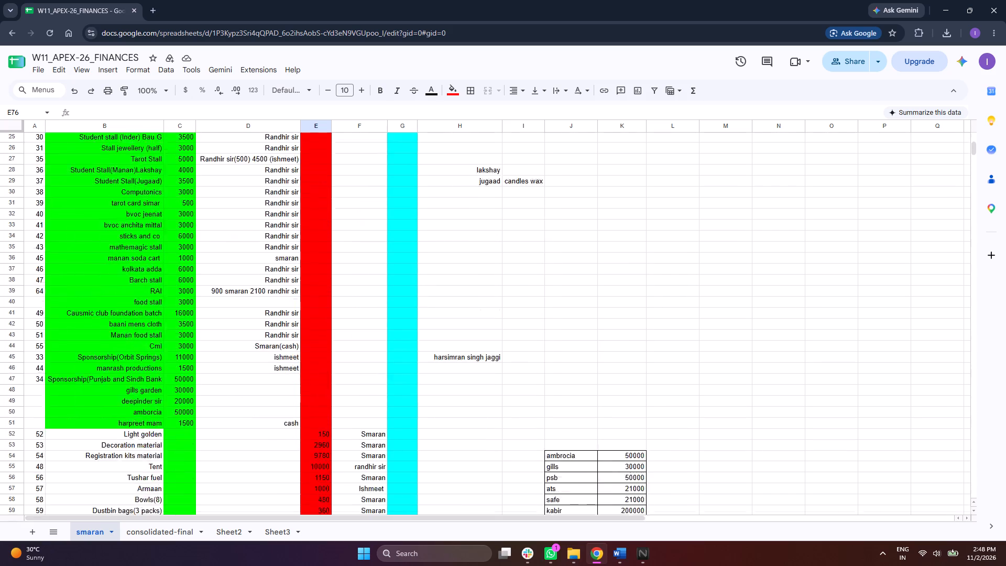
scroll(335, 206, up, 6)
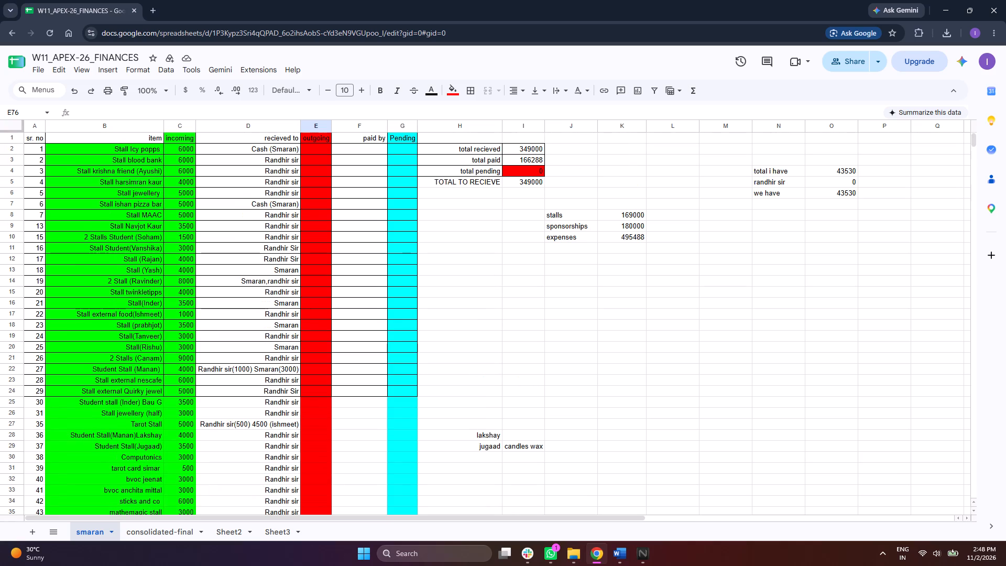
click(526, 146)
key(BackSpace)
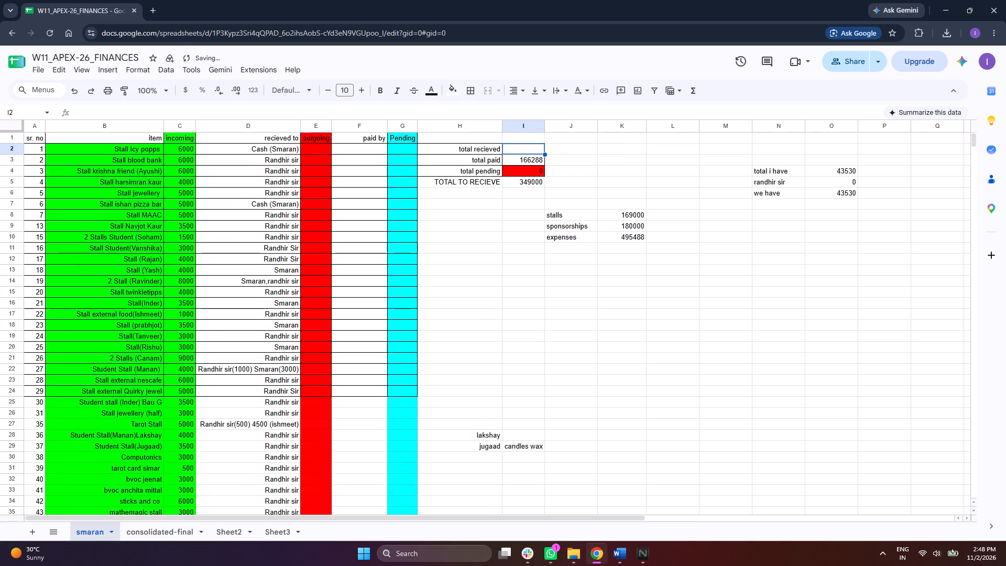
click(190, 145)
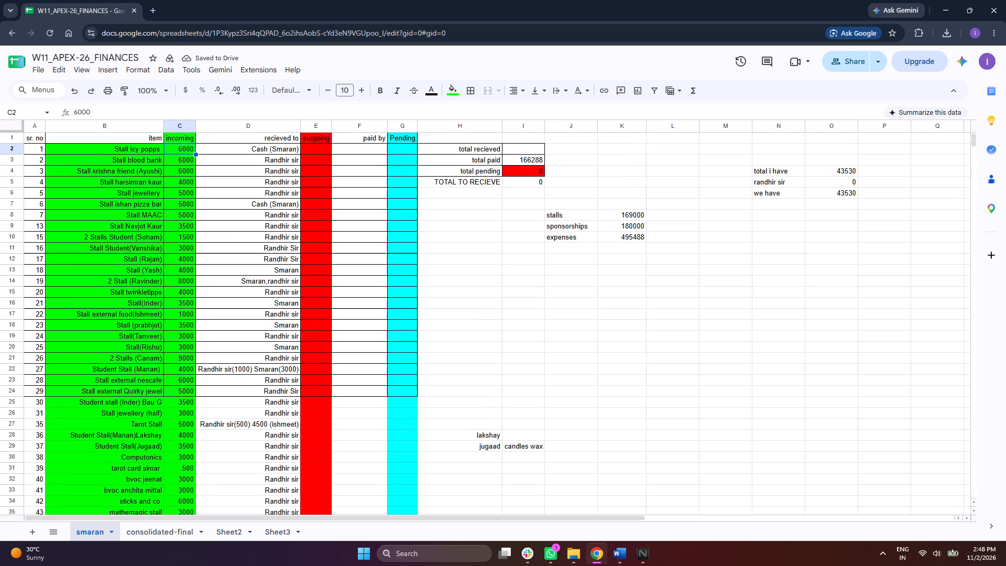
click(528, 145)
key(equal)
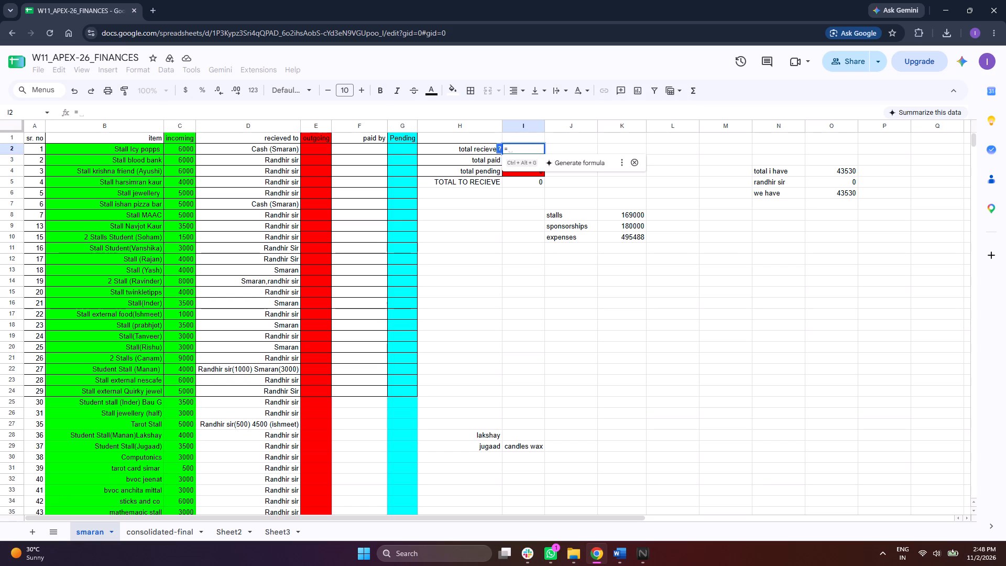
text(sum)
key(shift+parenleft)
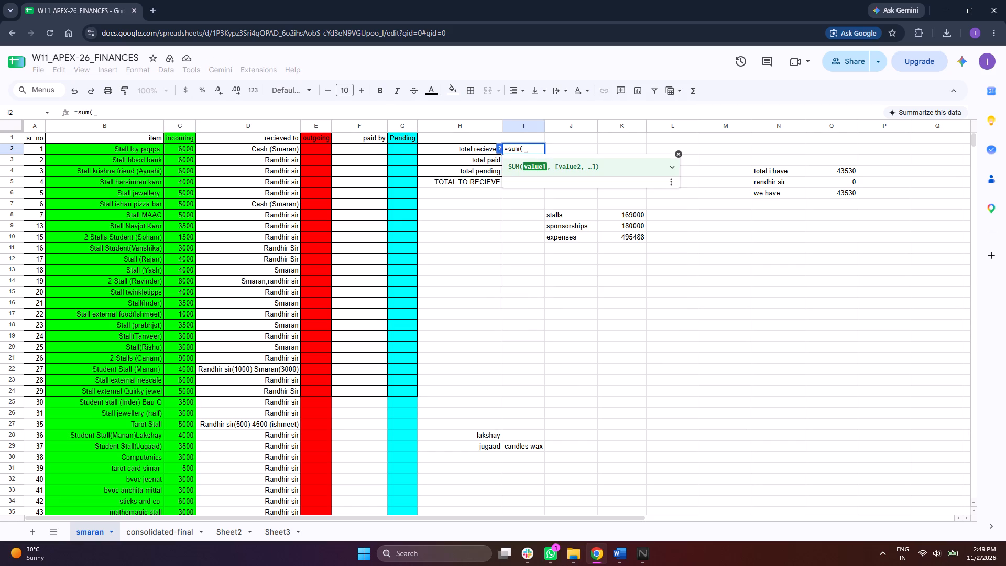
click(190, 149)
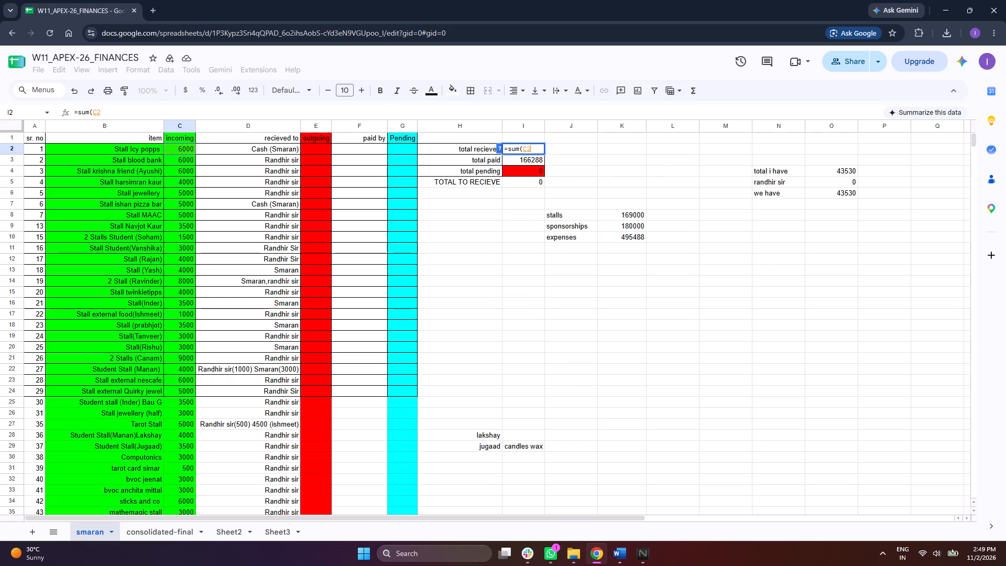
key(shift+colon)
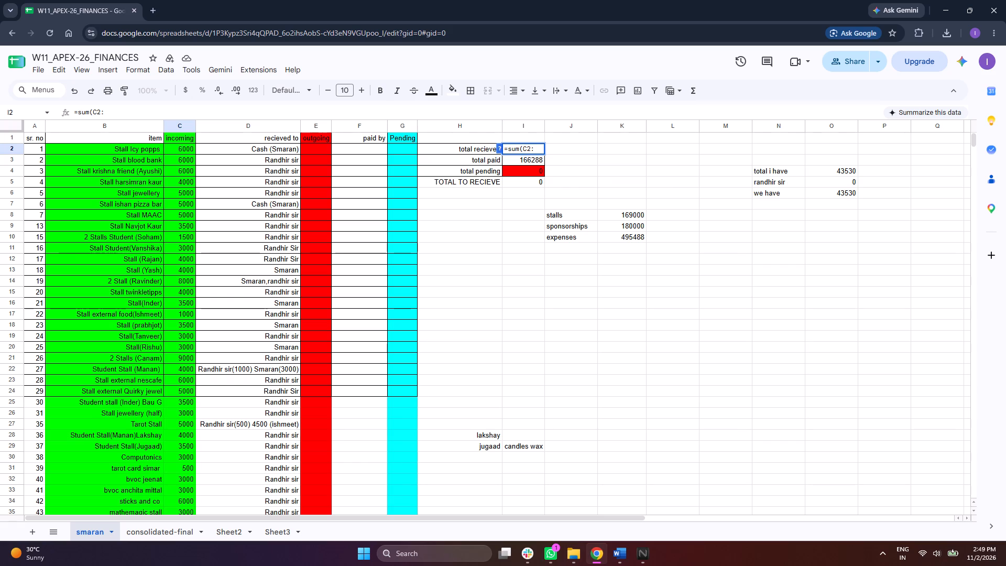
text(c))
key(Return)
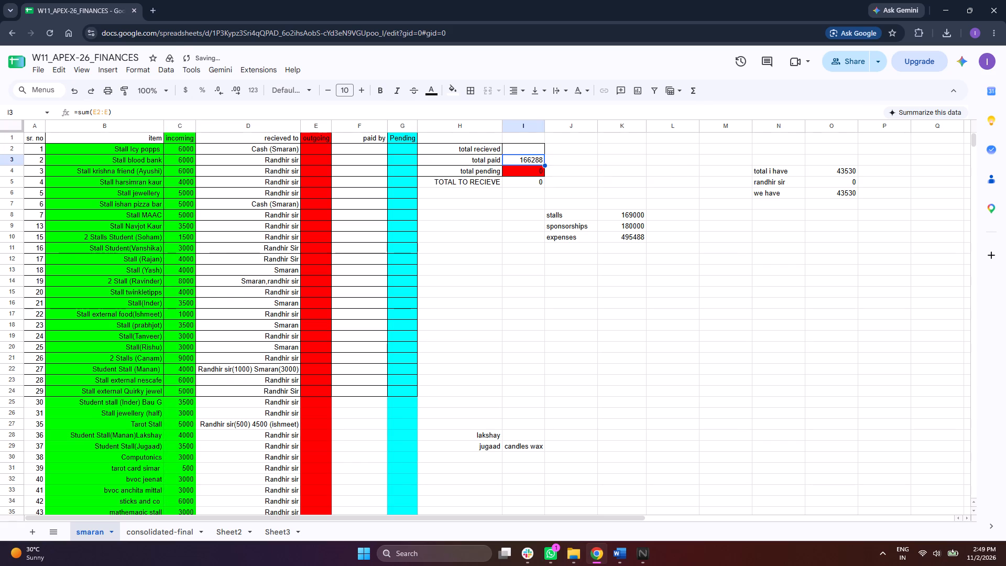
Clear the incoming amounts in C45:C51, from the Orbit Springs sponsorship row through the harpreet mam row.
scroll(214, 361, down, 5)
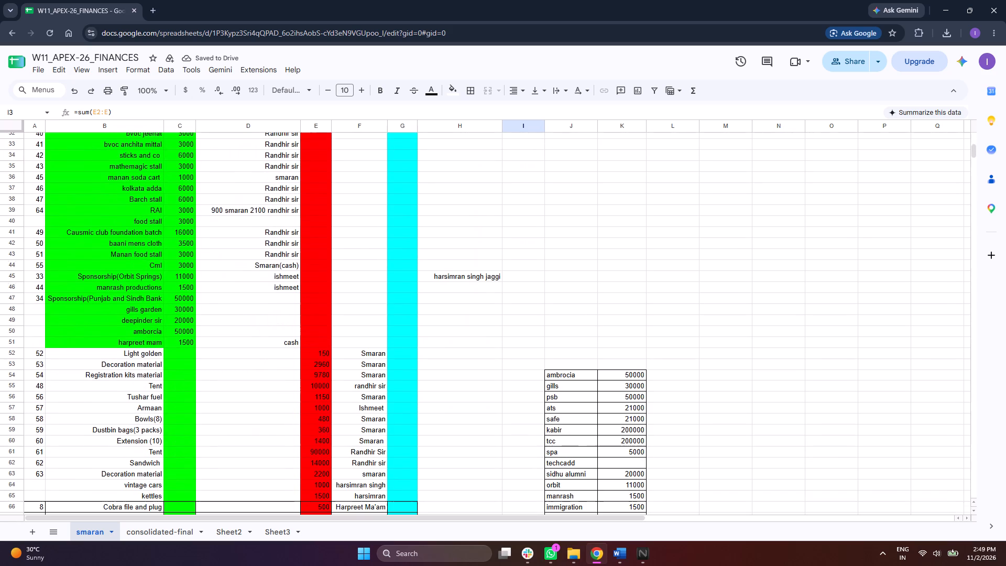
click(188, 276)
key(BackSpace)
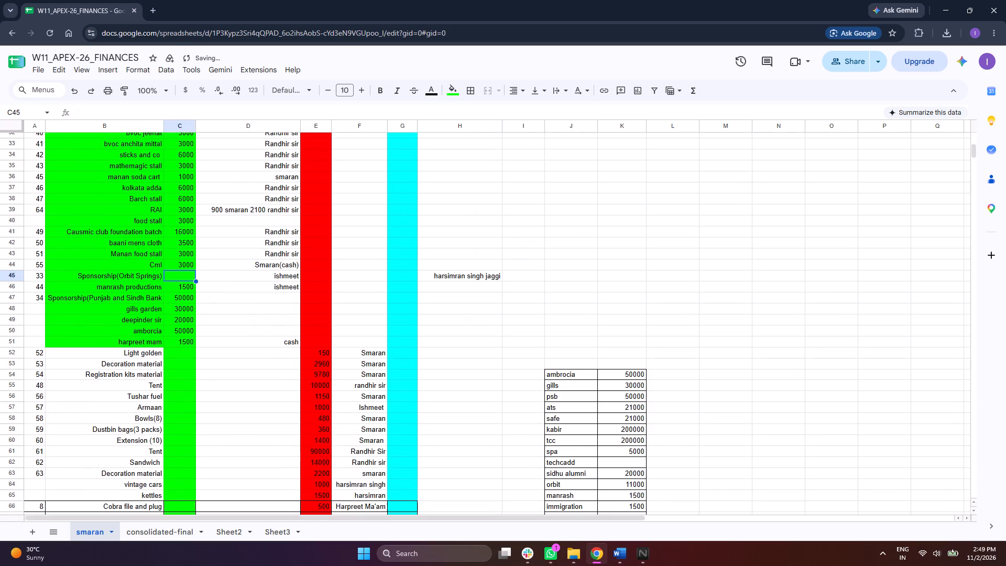
key(Down)
key(BackSpace)
key(Down)
key(BackSpace)
key(Down)
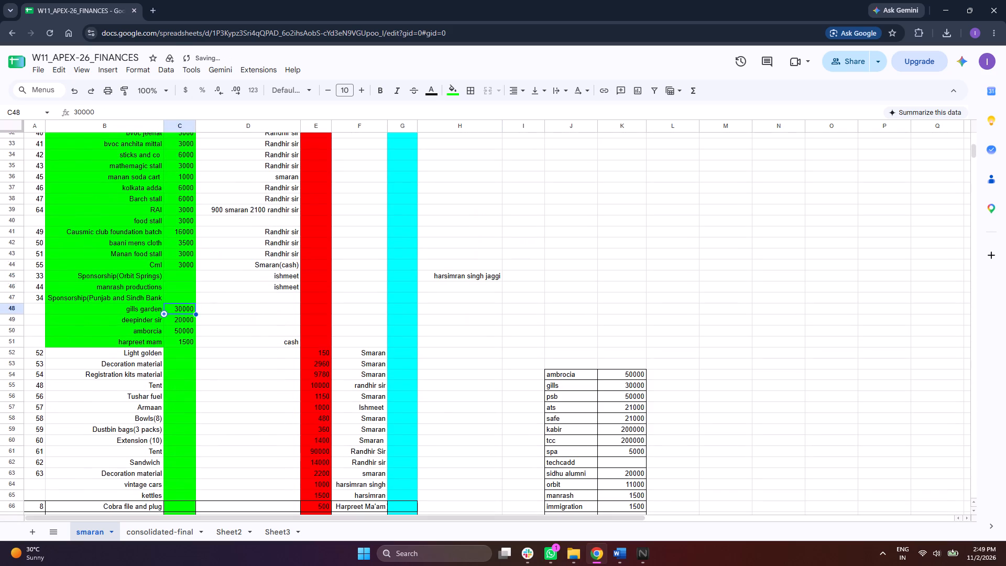
key(BackSpace)
key(Down)
key(BackSpace)
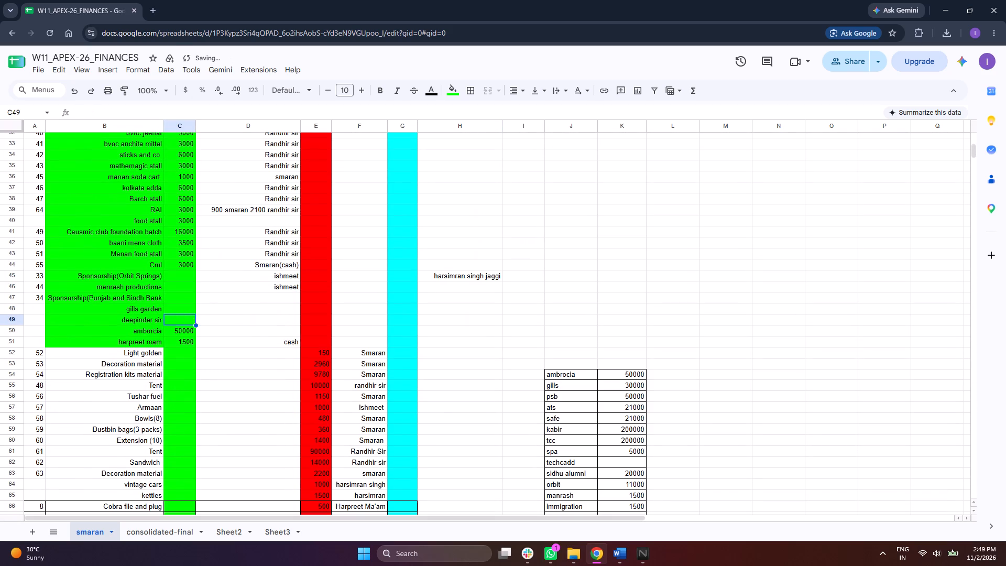
key(Down)
key(BackSpace)
key(Down)
key(BackSpace)
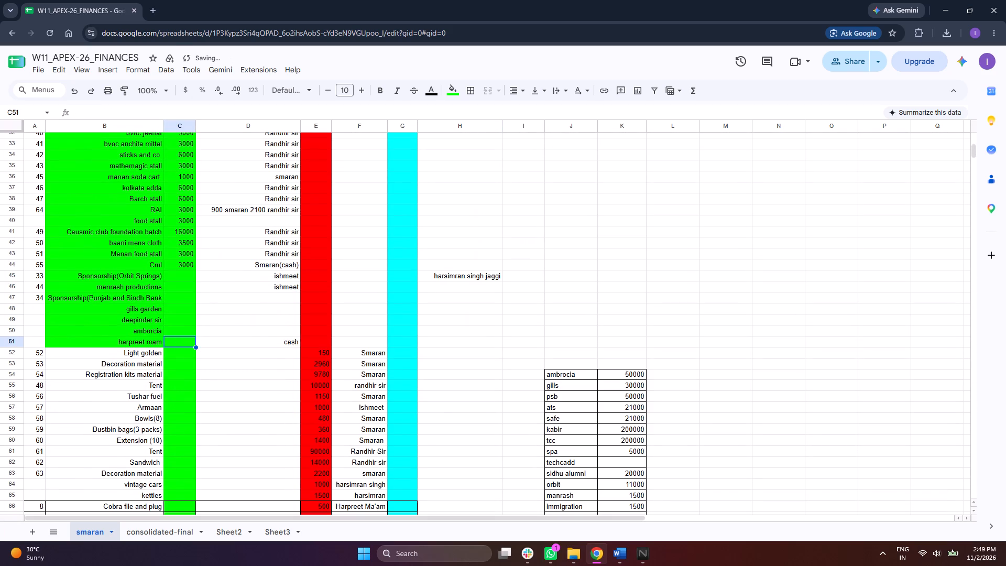
click(477, 249)
Review the totals block and the stall entries in the incoming column.
scroll(477, 249, up, 5)
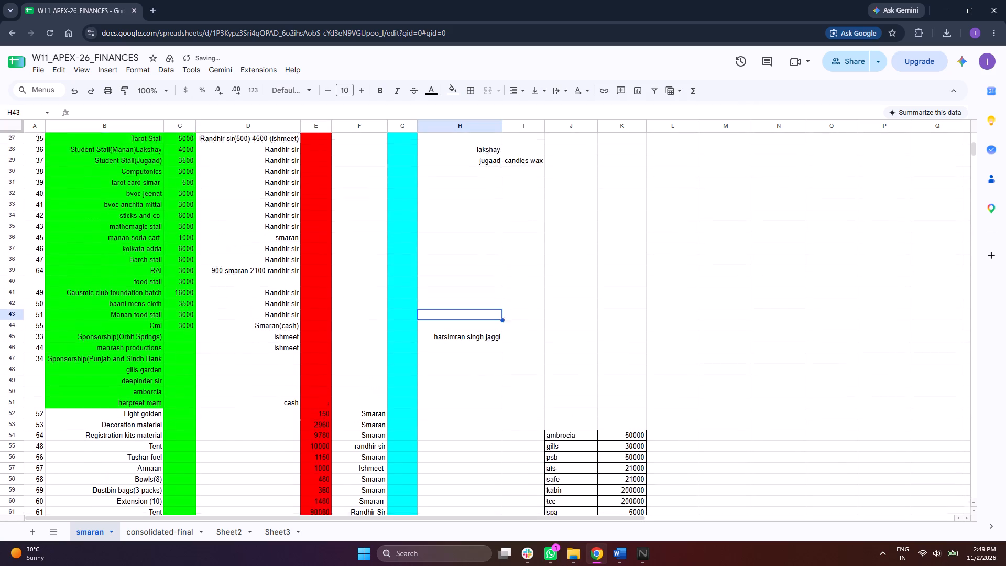
scroll(477, 249, up, 5)
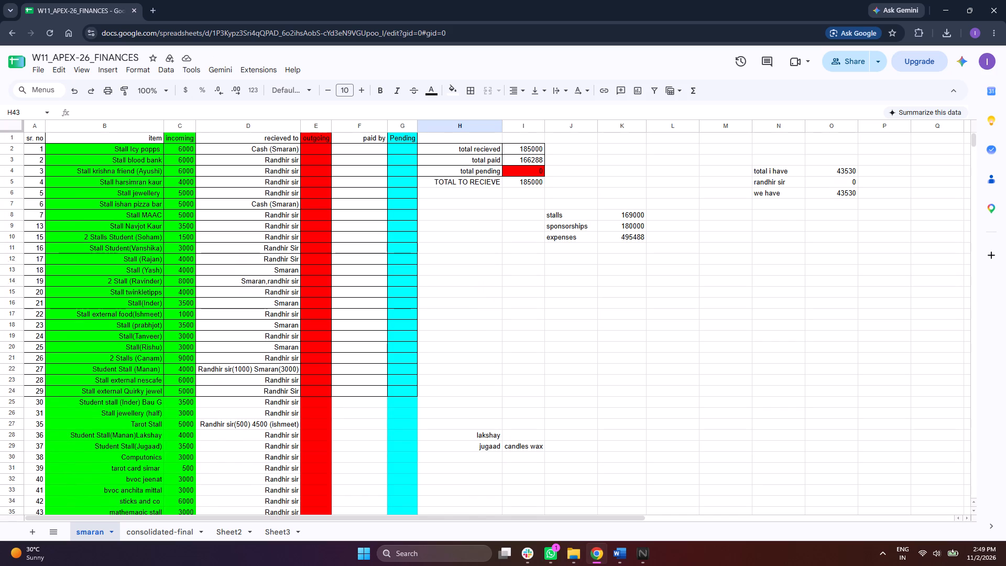
scroll(180, 387, down, 2)
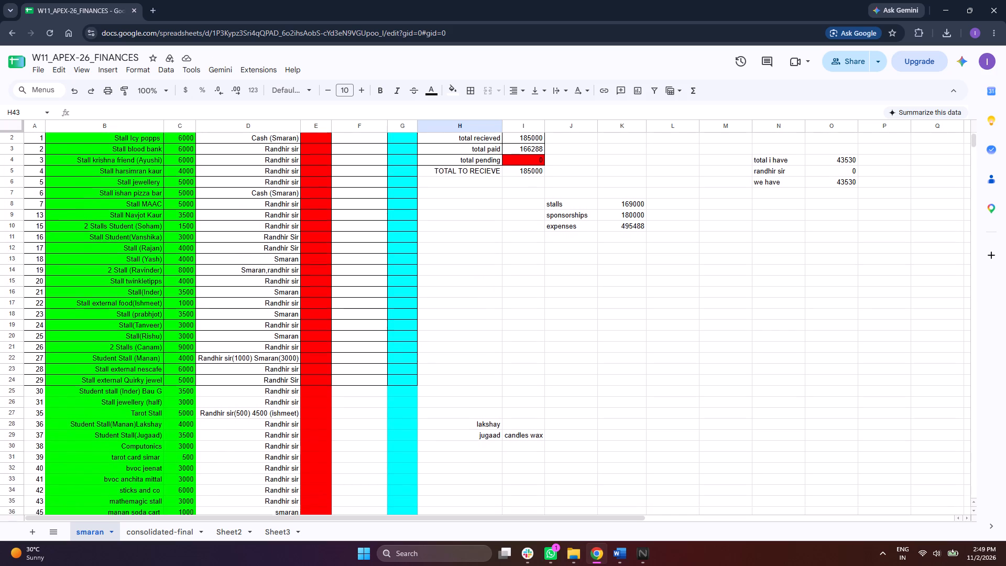
scroll(180, 387, down, 4)
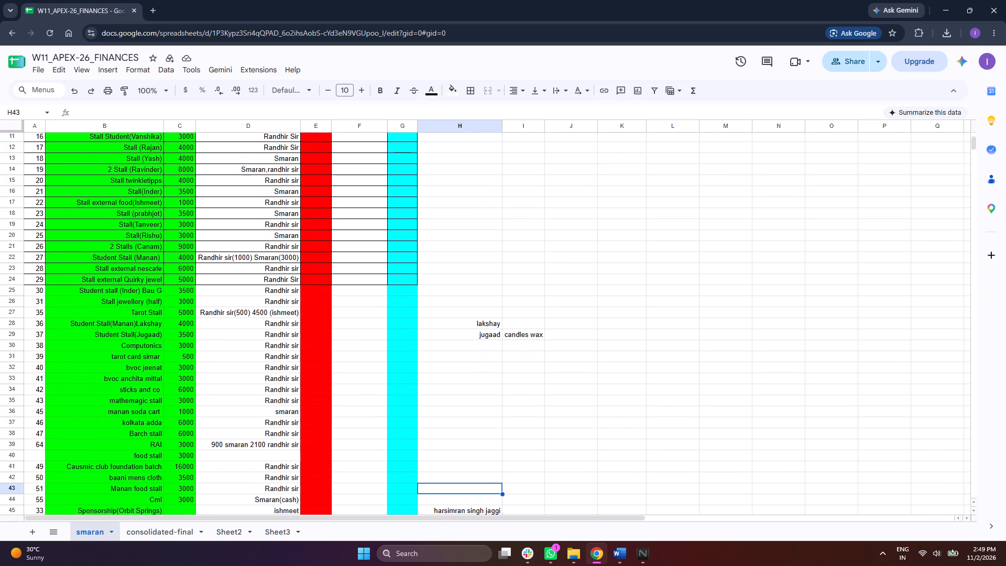
scroll(180, 387, down, 2)
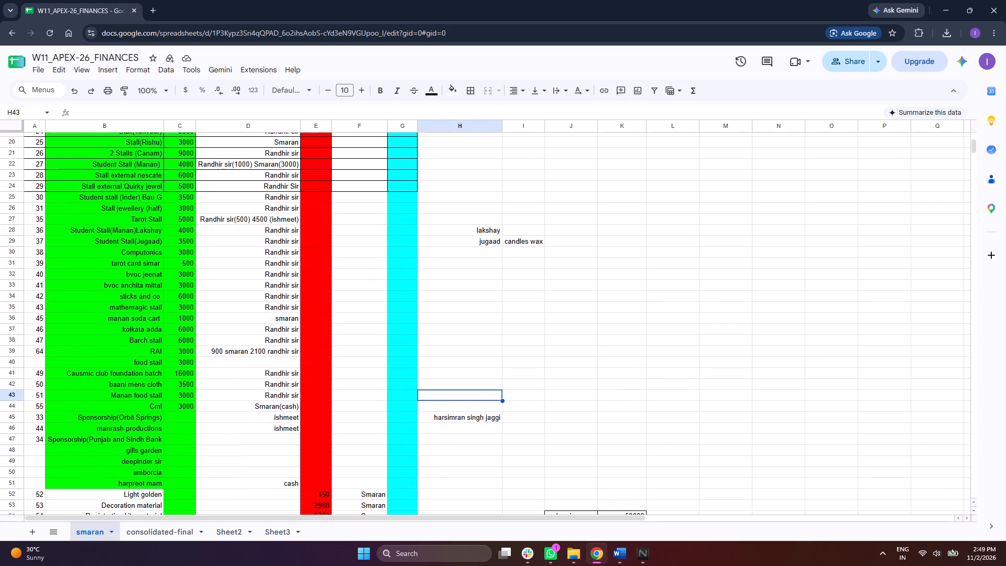
scroll(180, 387, down, 2)
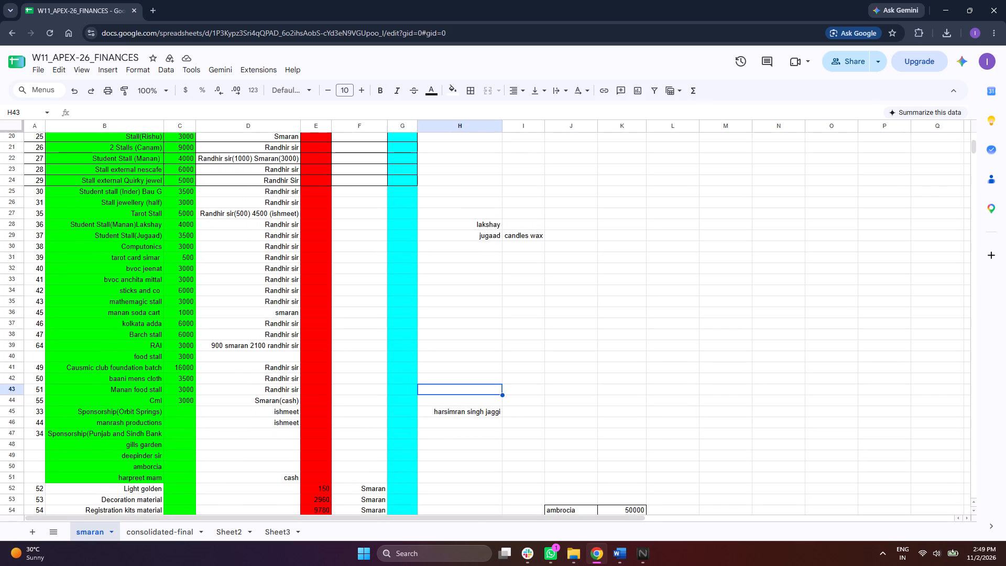
scroll(180, 387, up, 1)
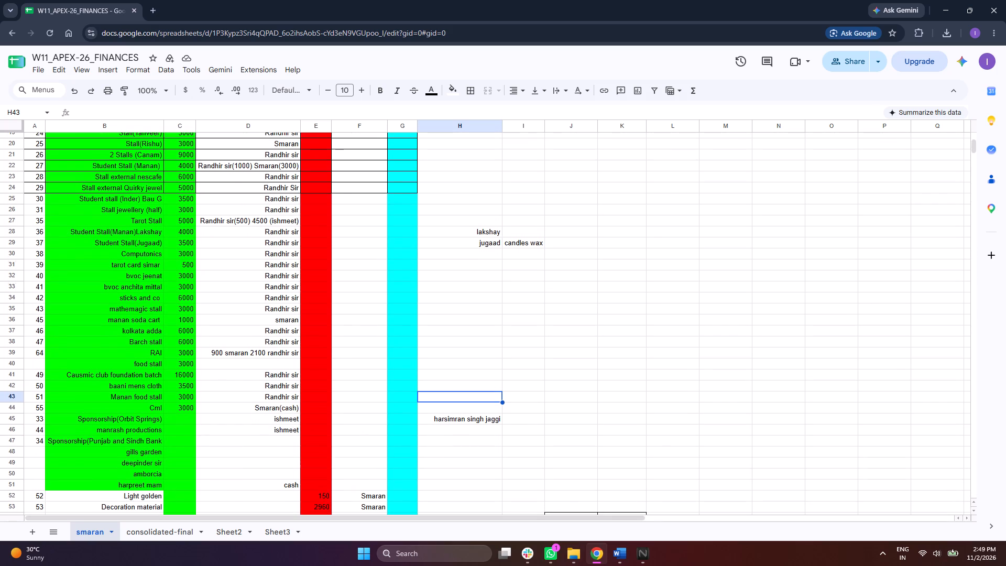
scroll(180, 387, up, 2)
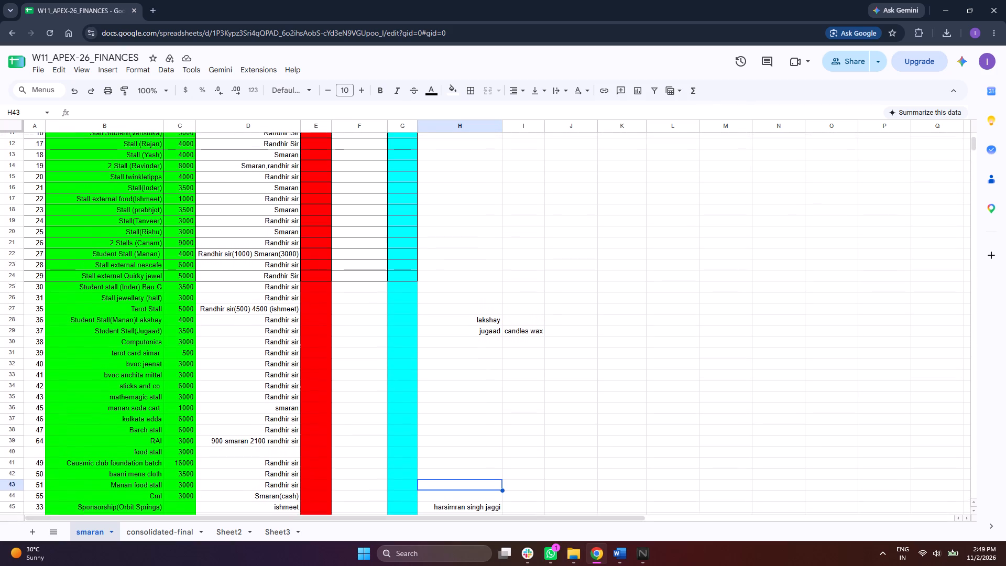
scroll(180, 387, up, 1)
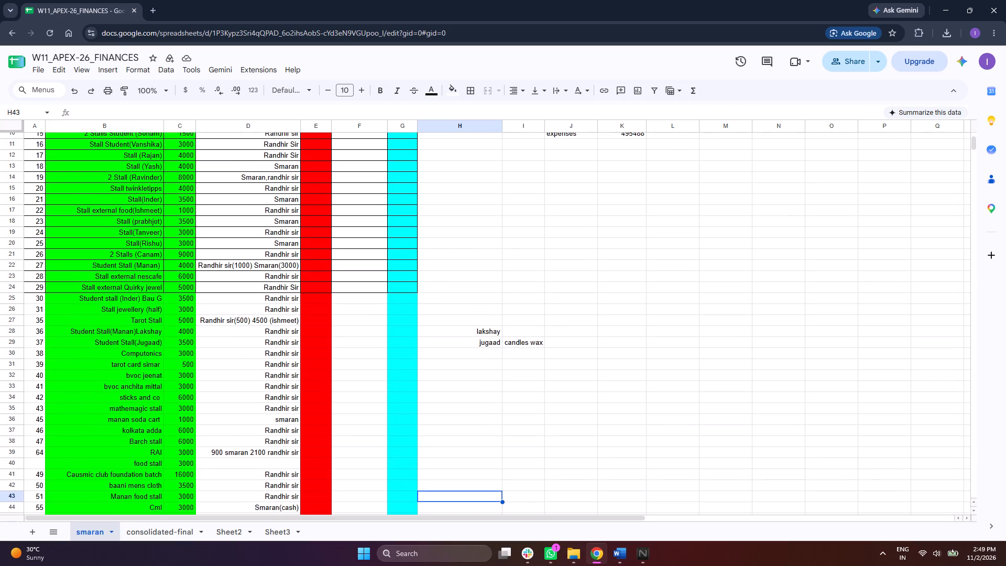
scroll(180, 387, up, 5)
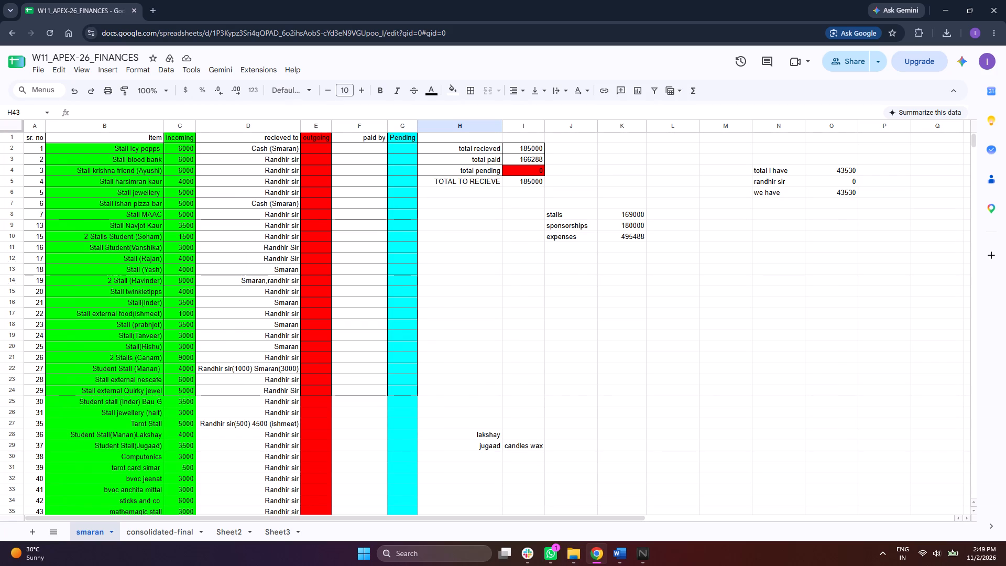
Set the incoming amount of the 2 Stalls Student (Soham) entry to 500.
click(186, 241)
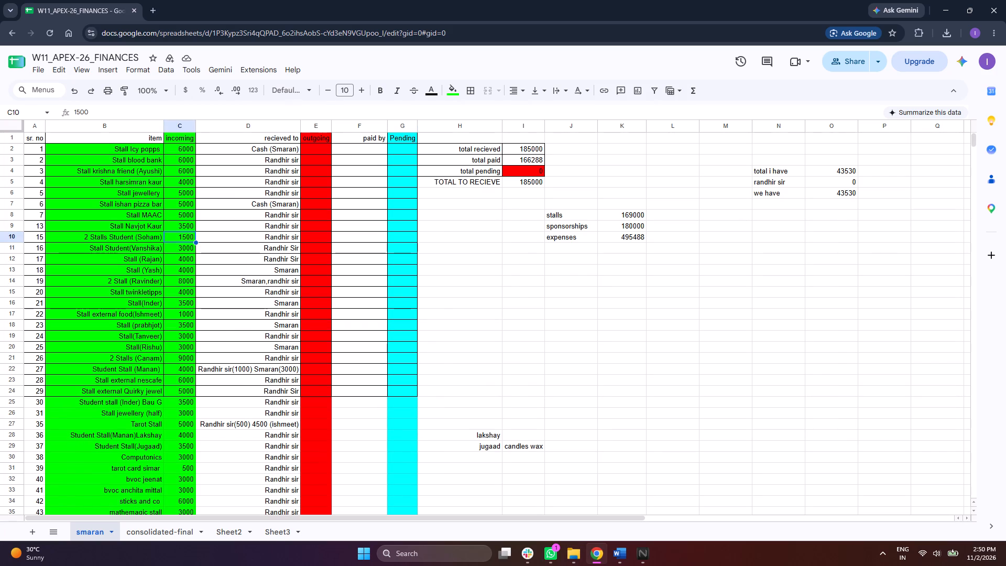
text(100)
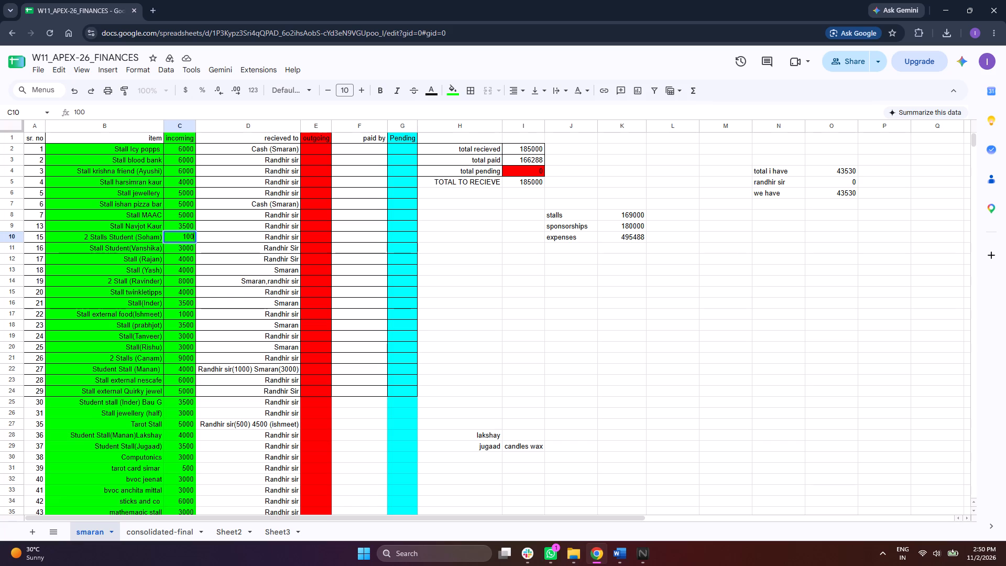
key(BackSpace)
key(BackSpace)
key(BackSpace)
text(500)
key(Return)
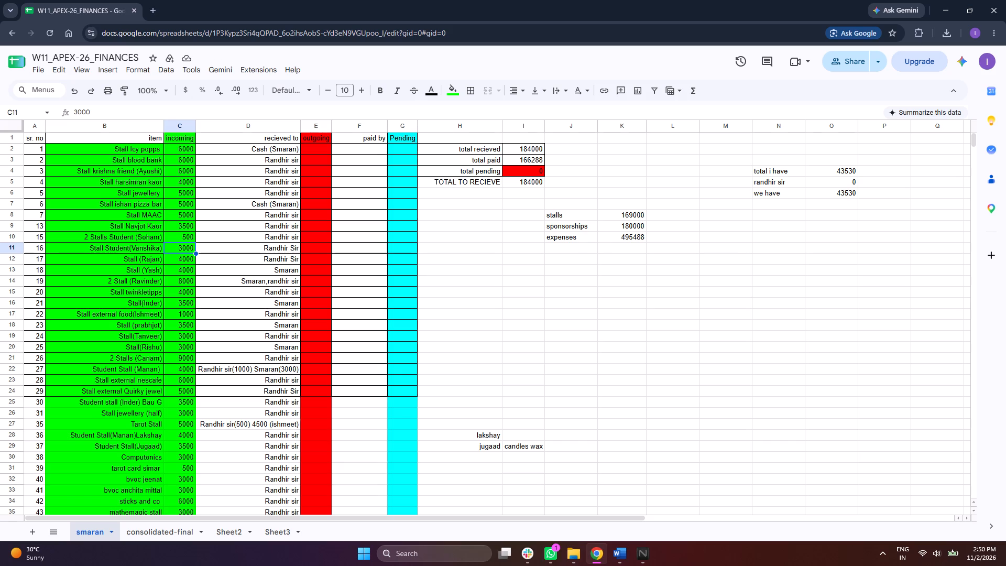
click(452, 252)
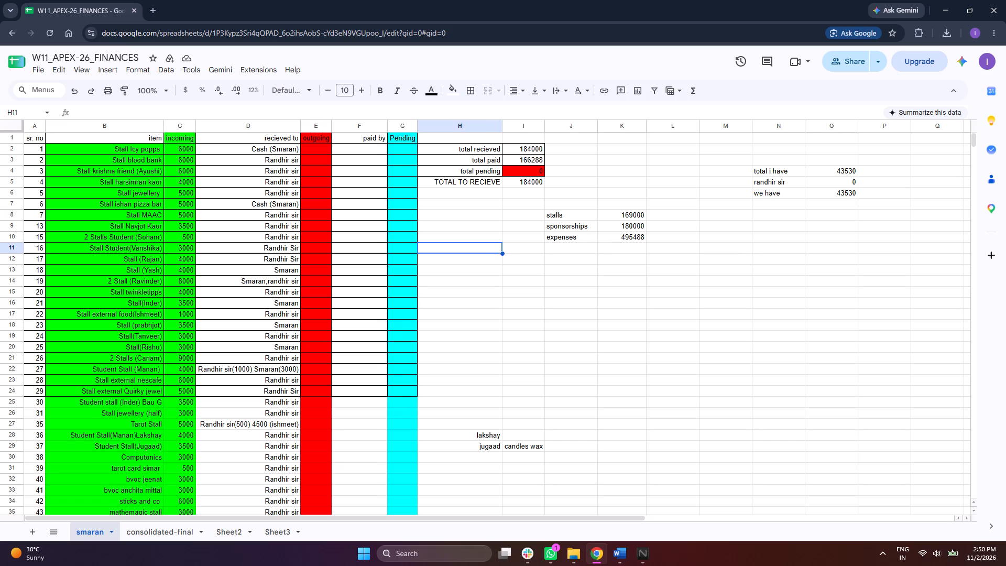
Clear the value beside "total i have" in cell O4.
click(542, 161)
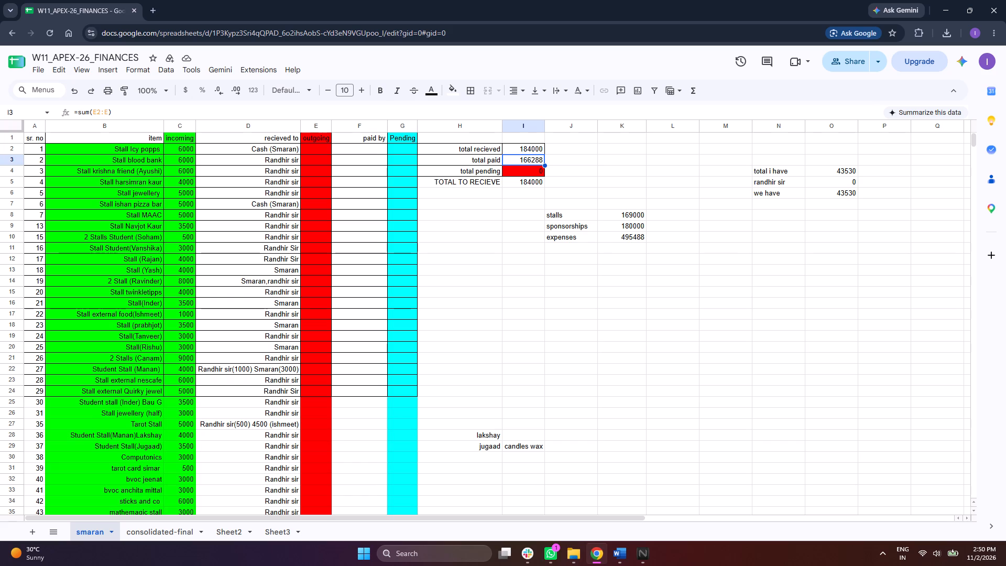
click(838, 170)
key(BackSpace)
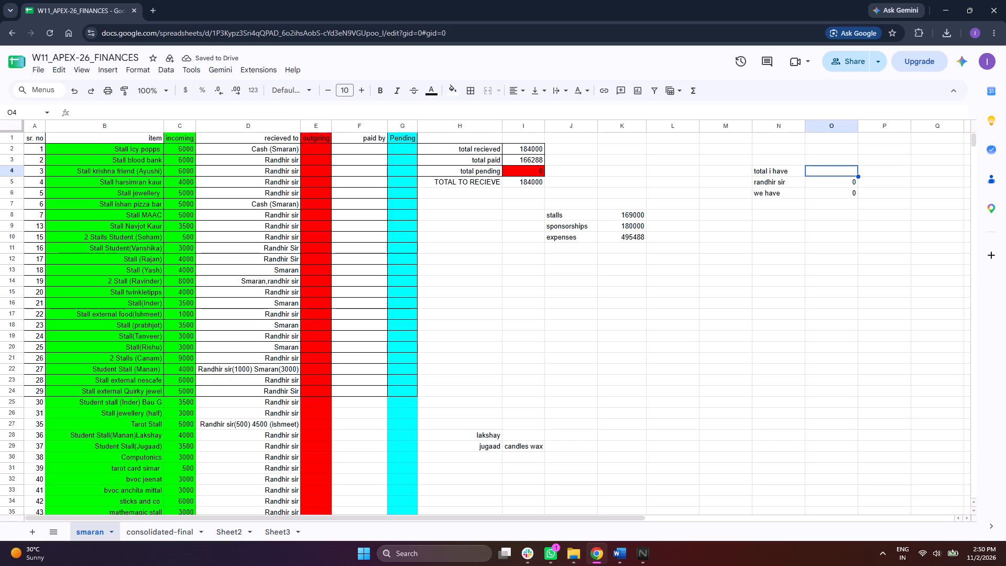
Review the outgoing expense entries on the smaran sheet and compare them with the expense list on the consolidated-final sheet.
scroll(256, 410, down, 8)
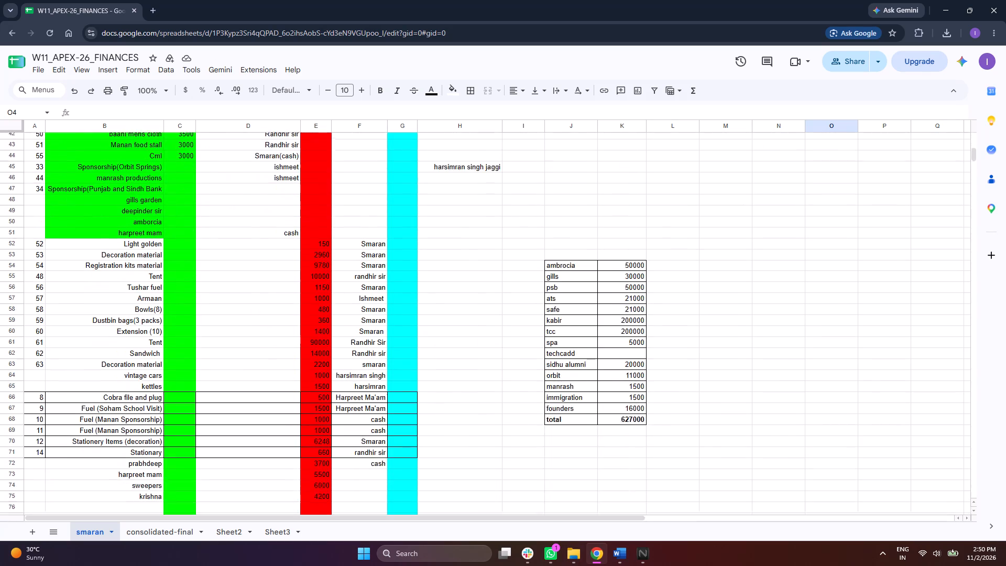
scroll(256, 410, down, 2)
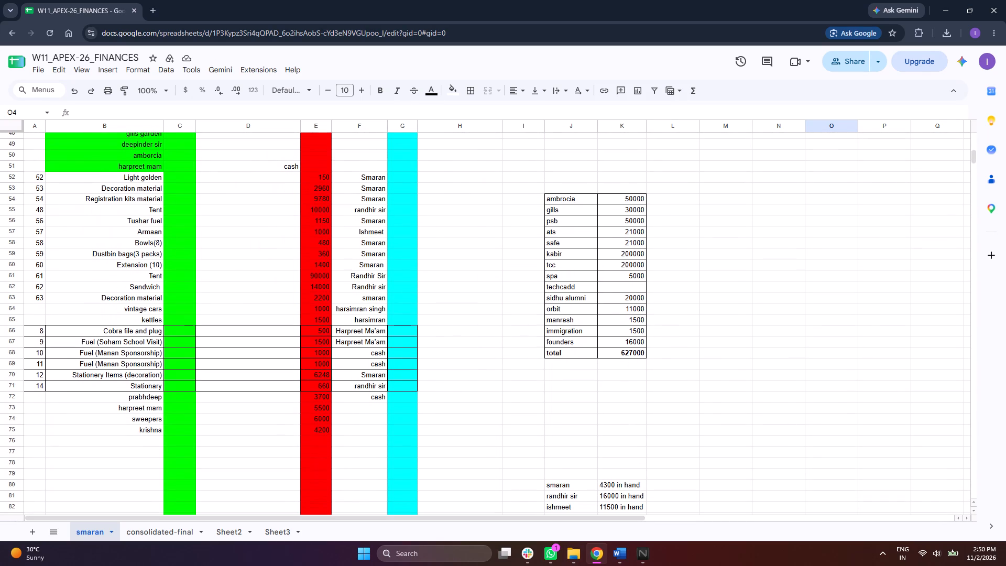
click(317, 441)
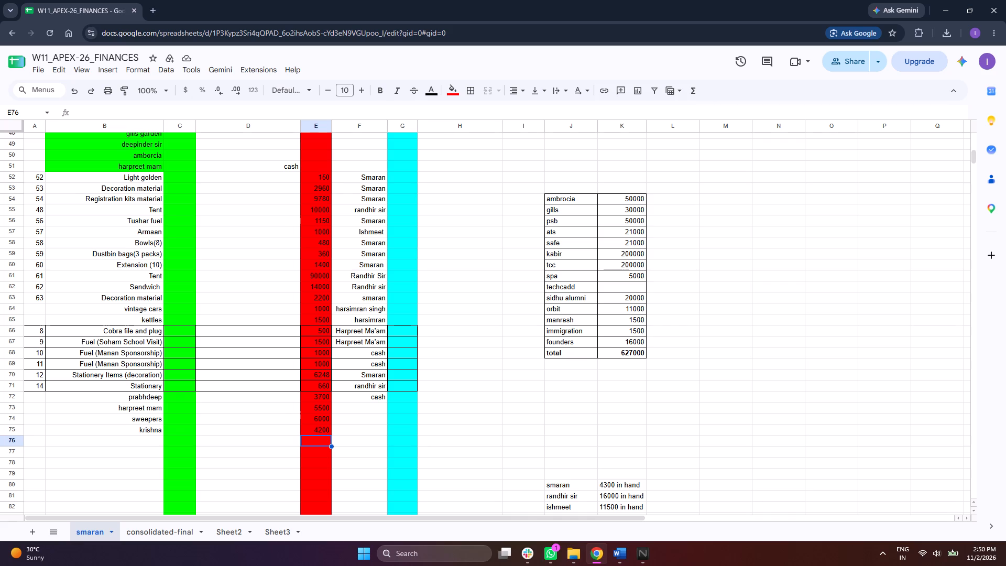
click(158, 530)
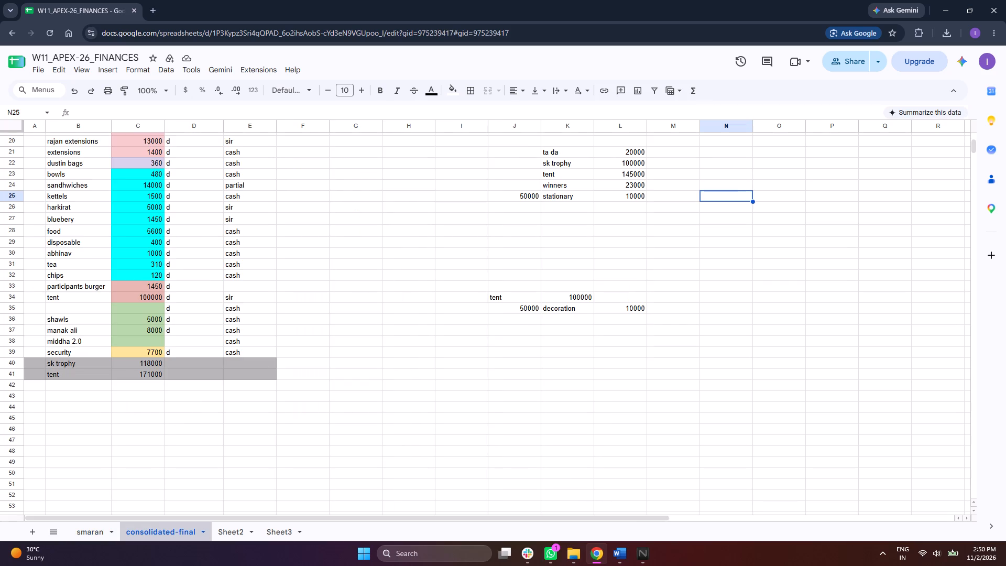
scroll(193, 286, up, 5)
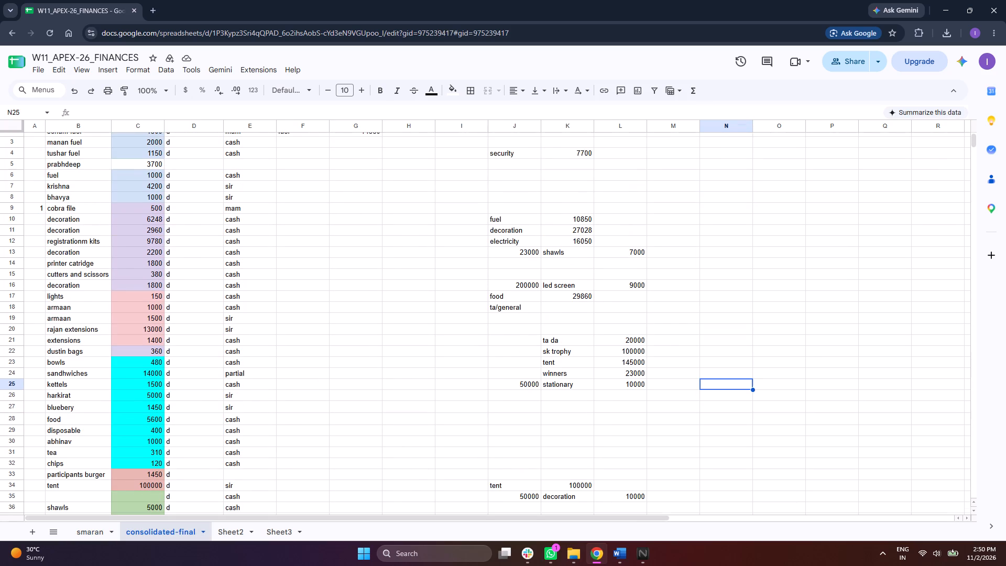
click(85, 535)
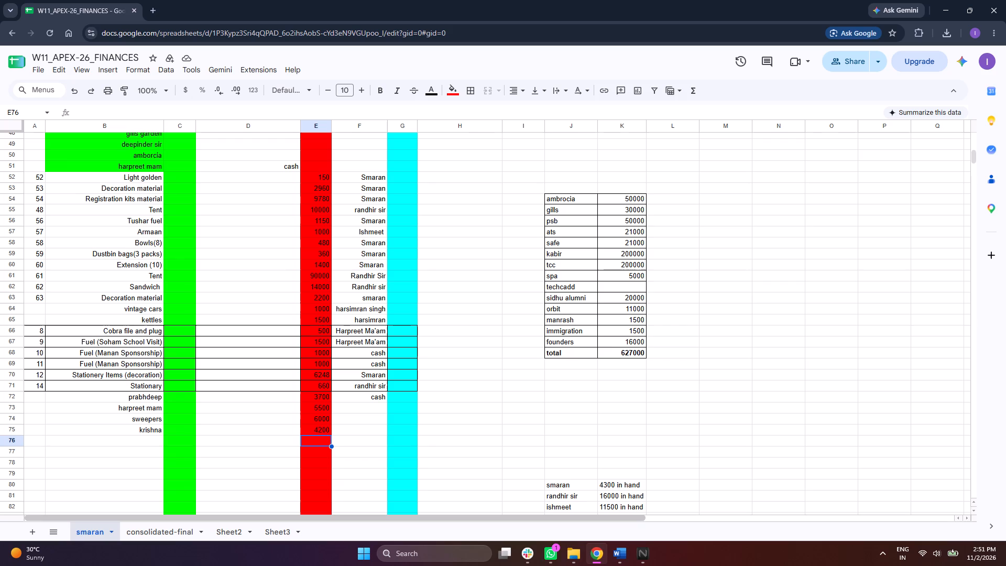
Move the sponsor amounts table from J54:K68, ambrocia through total, up to the block starting at M8.
drag(570, 195, 629, 352)
key(ctrl+x)
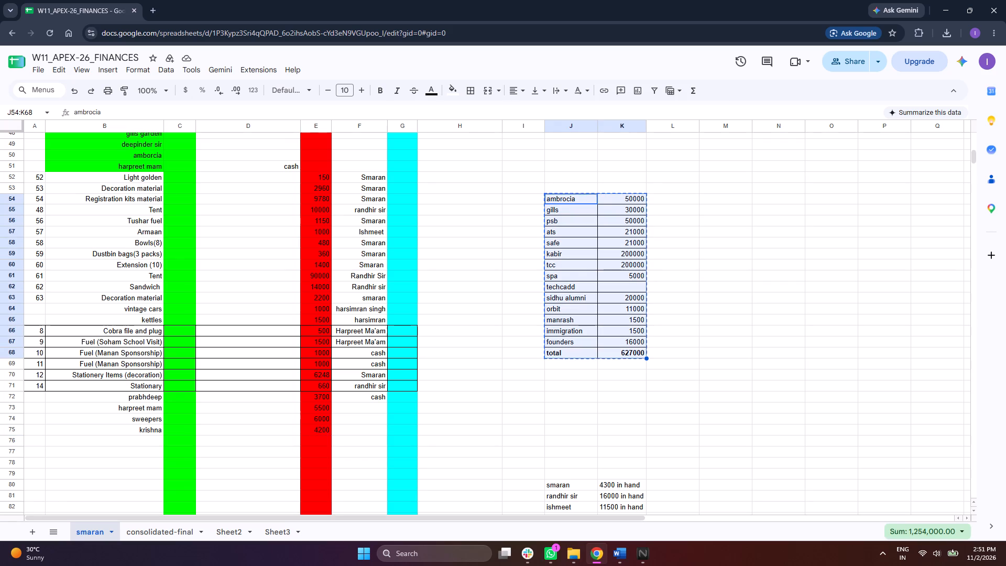
scroll(629, 352, up, 7)
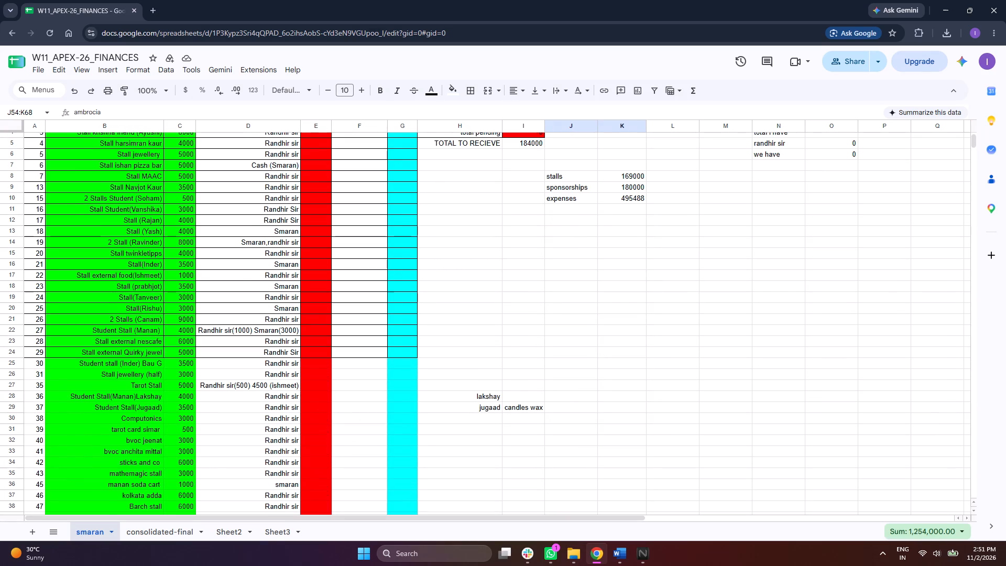
click(688, 255)
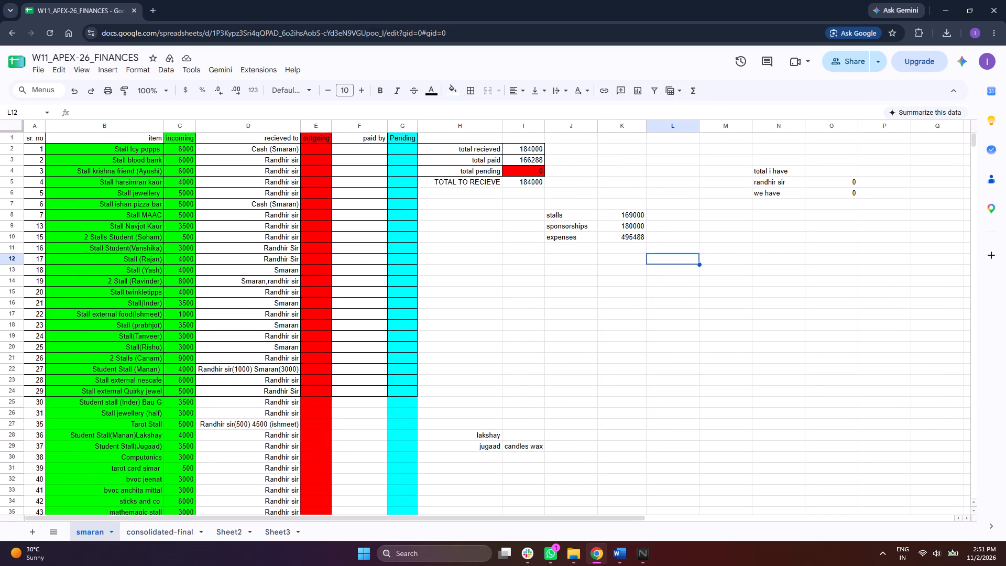
click(719, 217)
key(ctrl+v)
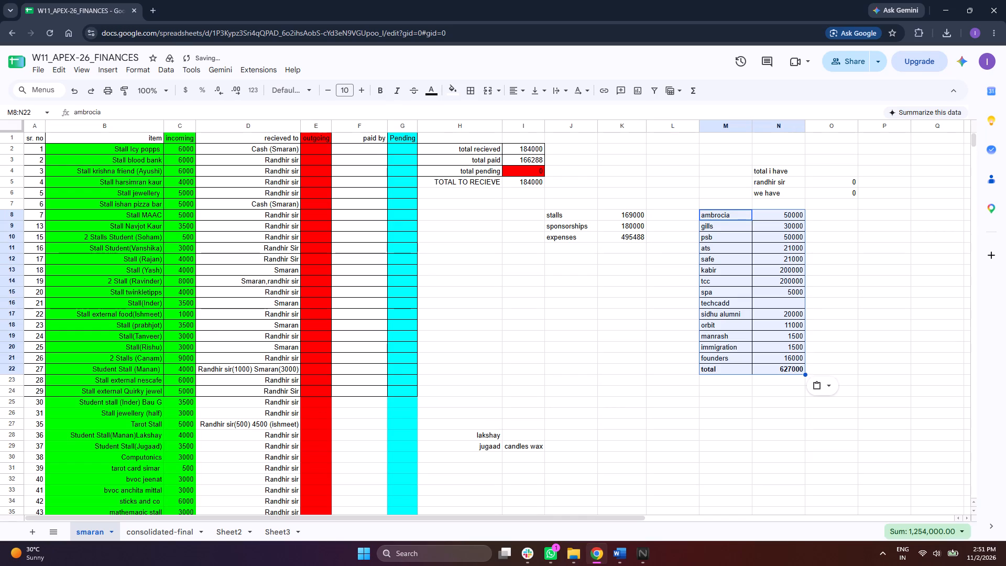
Move the Sandwich expense row up to row 52, directly below the harpreet mam row.
scroll(574, 530, down, 4)
scroll(616, 427, down, 4)
click(616, 427)
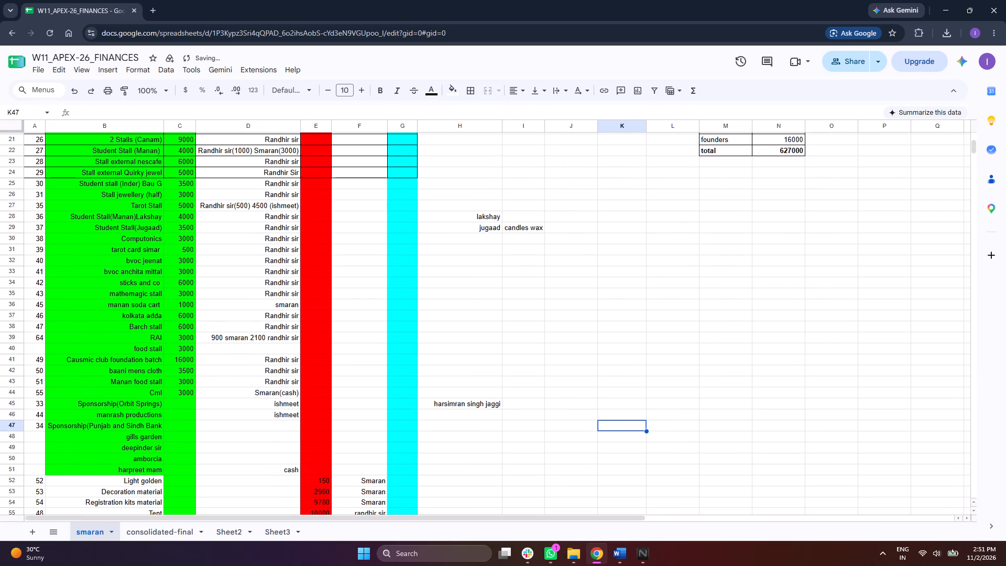
scroll(151, 409, down, 4)
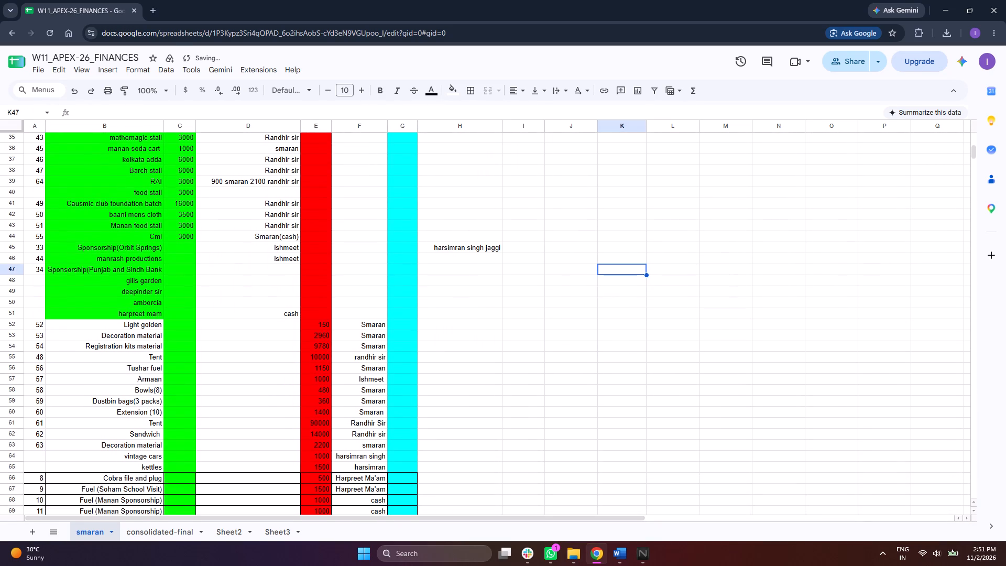
scroll(151, 409, down, 1)
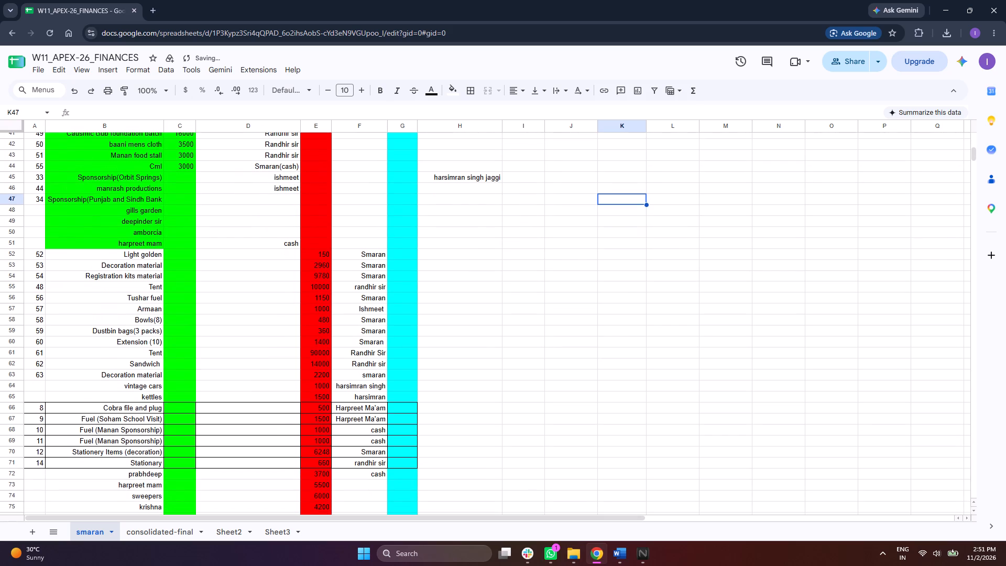
click(13, 364)
drag(13, 364, 35, 263)
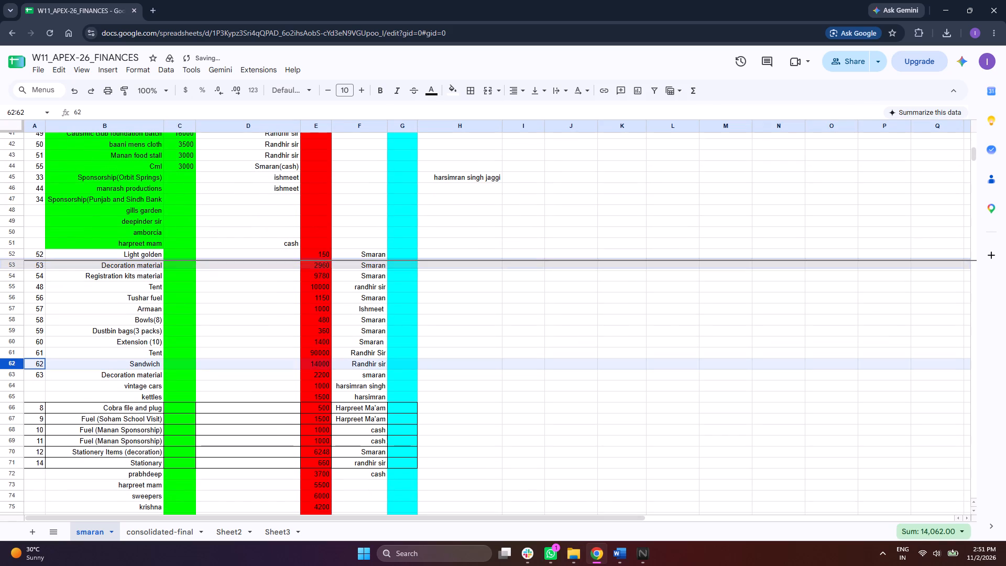
drag(35, 263, 44, 255)
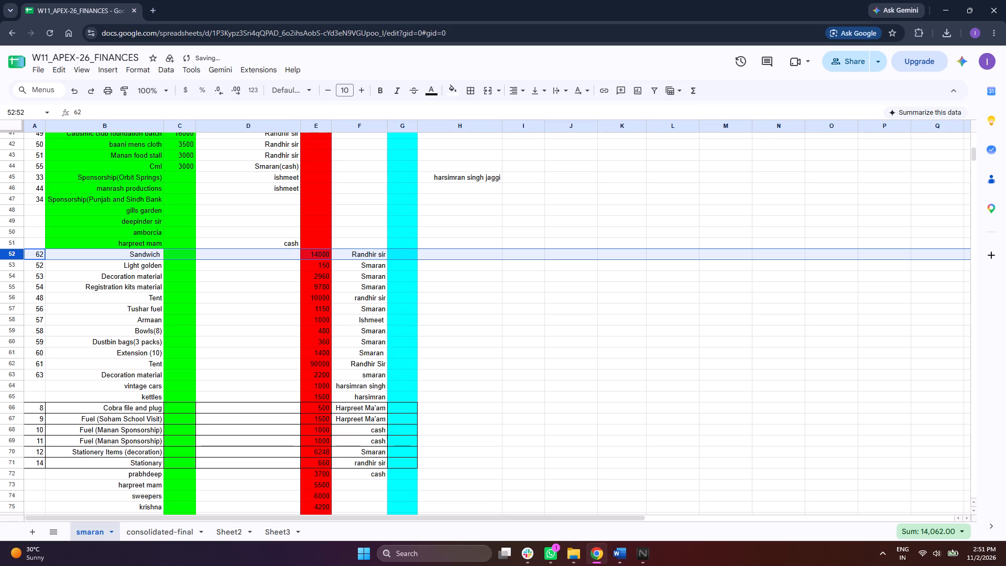
Add a security expense in row 76 below krishna, with an outgoing amount of 7700.
scroll(145, 444, down, 1)
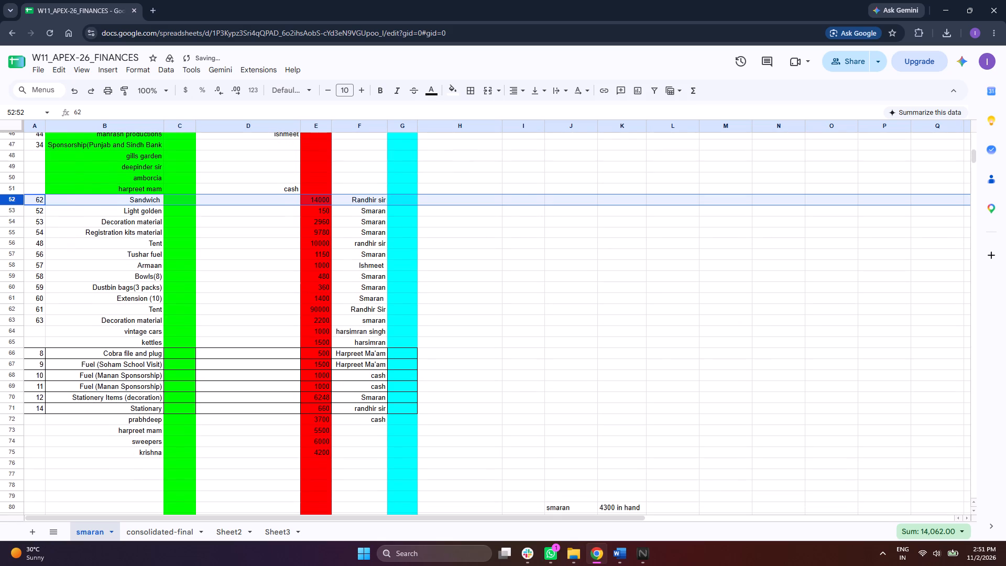
scroll(145, 444, down, 1)
click(147, 456)
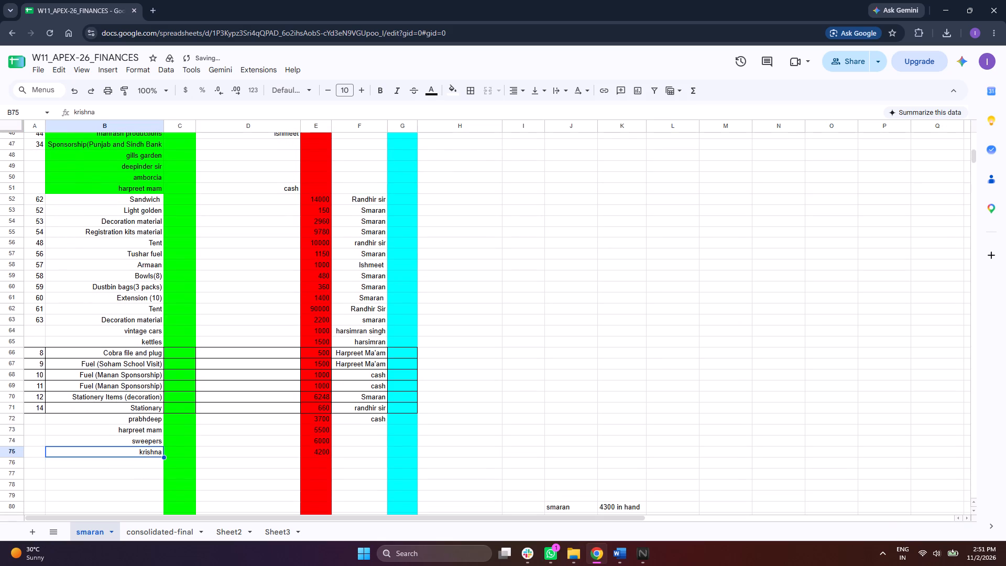
click(150, 466)
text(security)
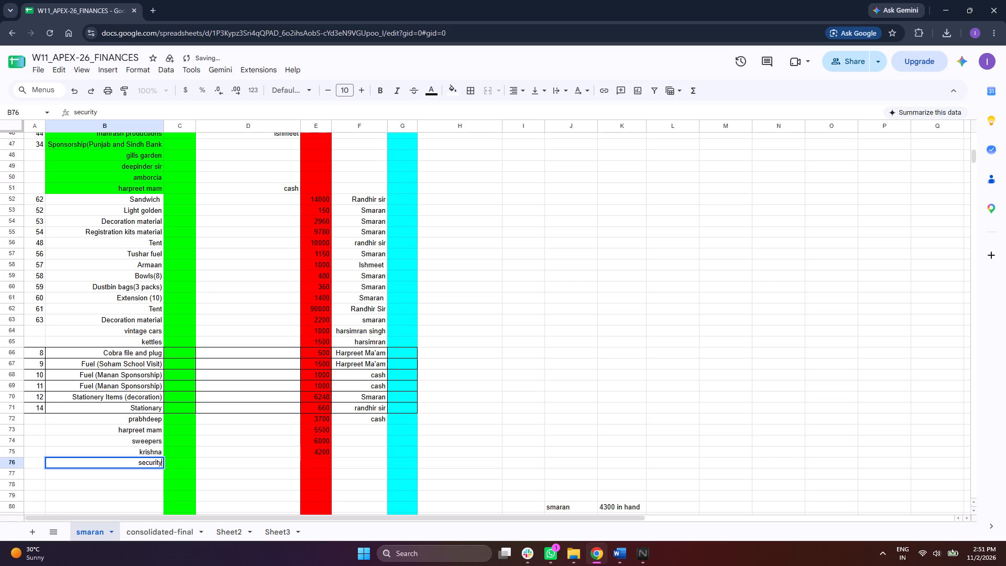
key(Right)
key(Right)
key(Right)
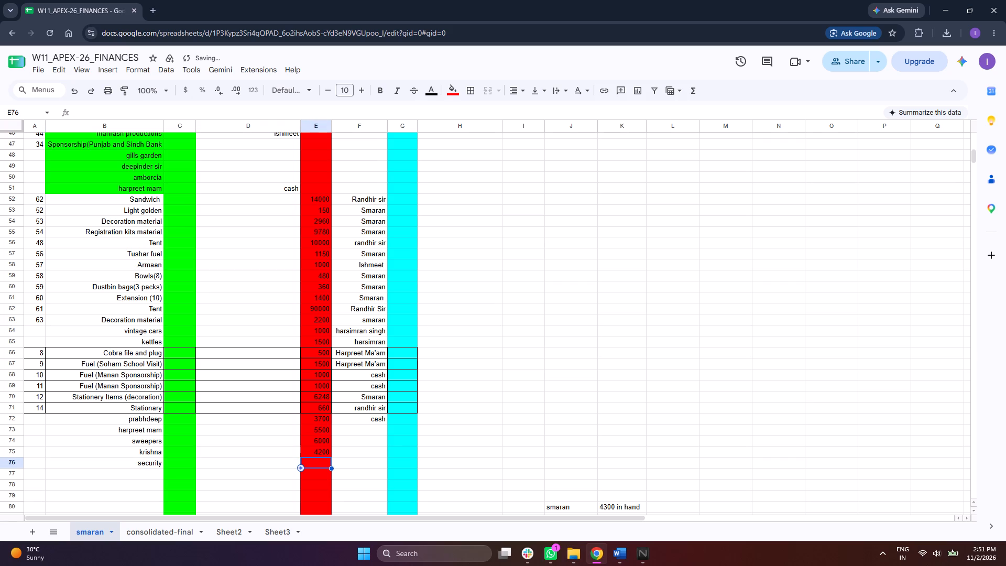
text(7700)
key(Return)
Move the security expense row up to row 53, directly below the Sandwich row.
scroll(150, 466, up, 10)
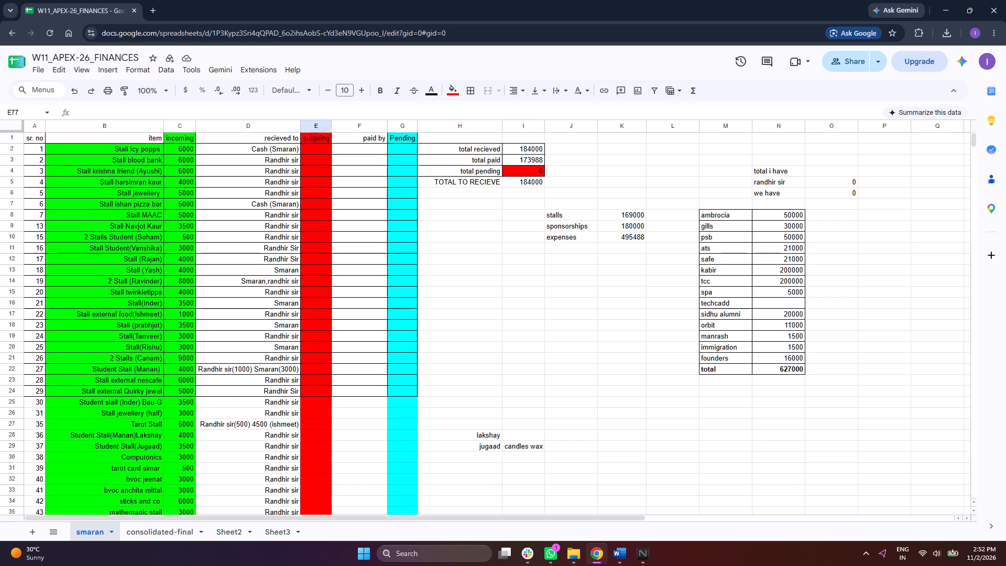
scroll(239, 409, down, 3)
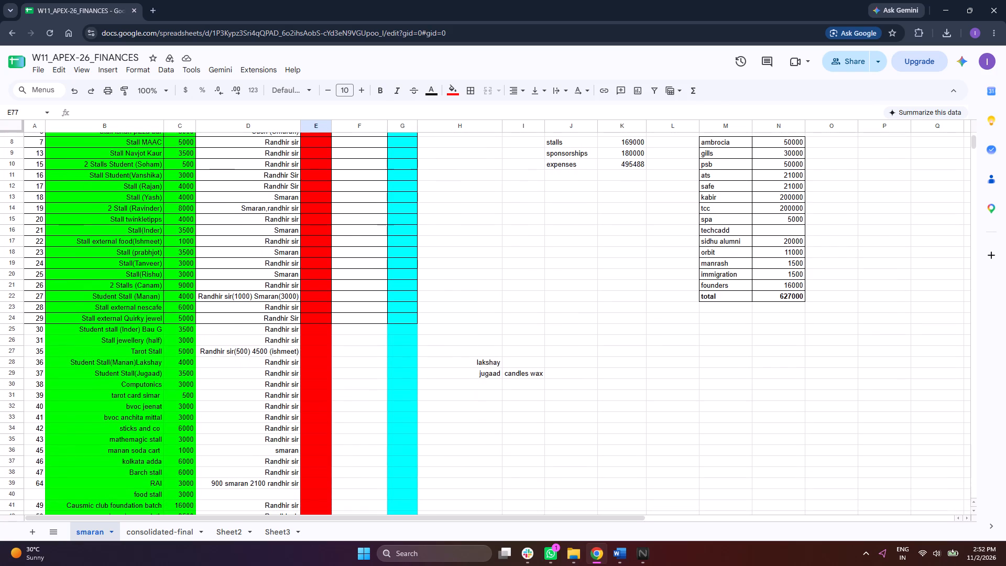
scroll(239, 409, down, 6)
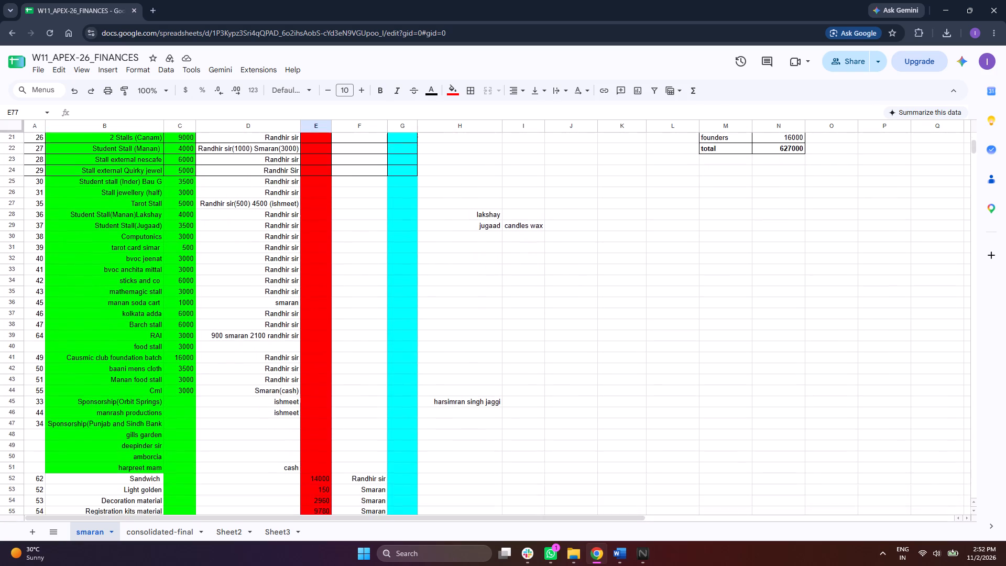
scroll(239, 409, down, 3)
click(239, 409)
scroll(239, 409, down, 2)
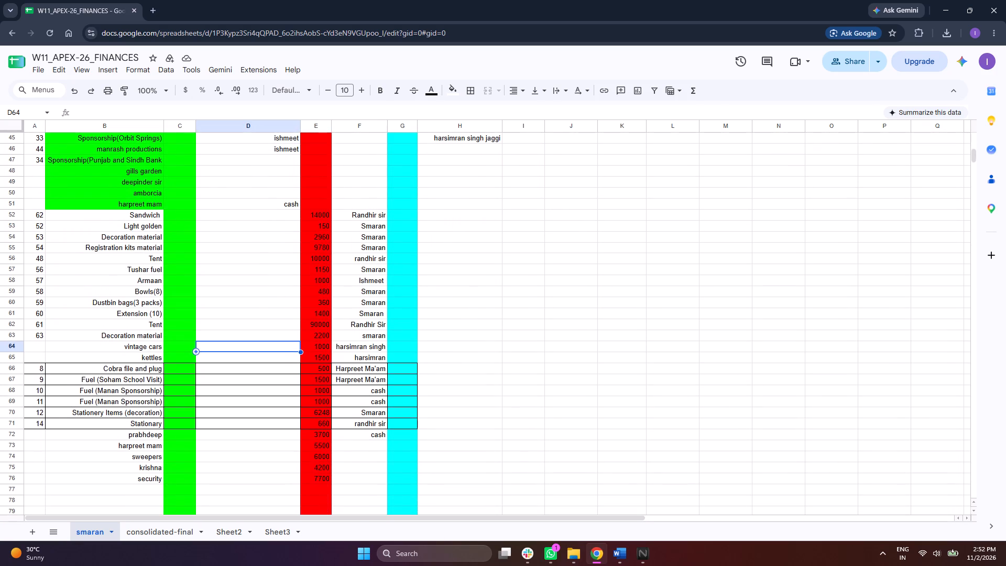
click(12, 478)
drag(12, 478, 50, 224)
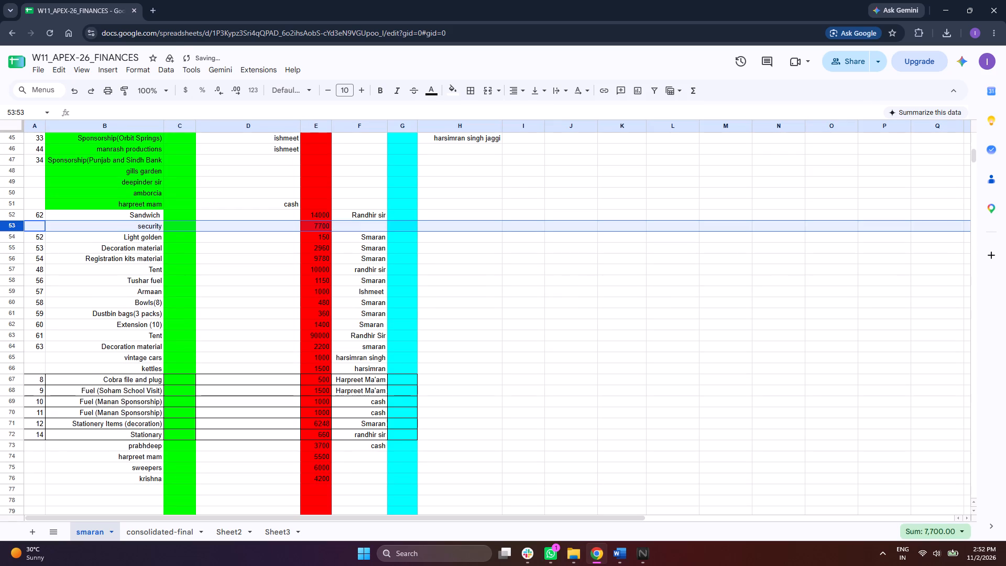
Move the sweepers expense row up to row 54, directly below the security row.
click(11, 467)
drag(11, 467, 30, 278)
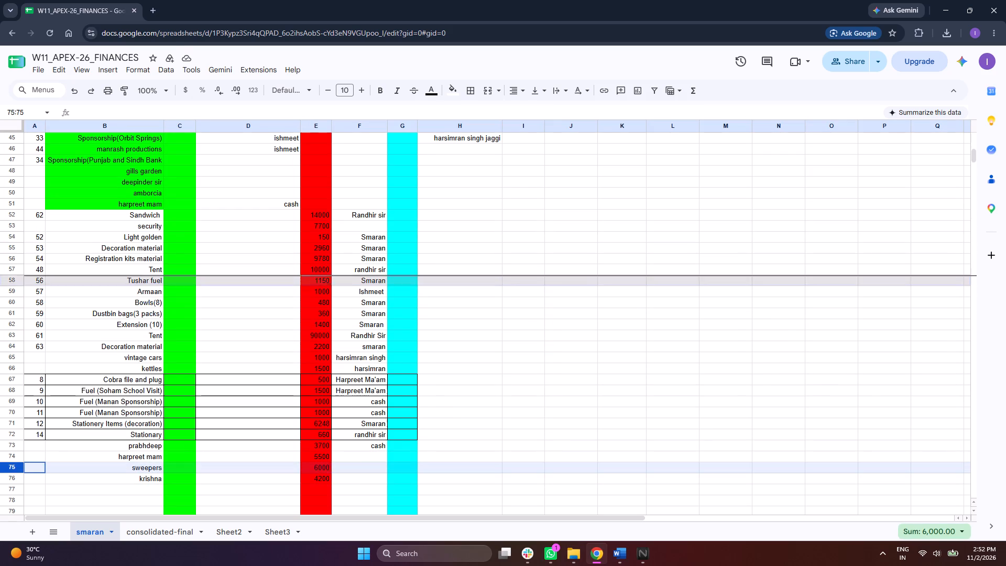
drag(30, 278, 35, 236)
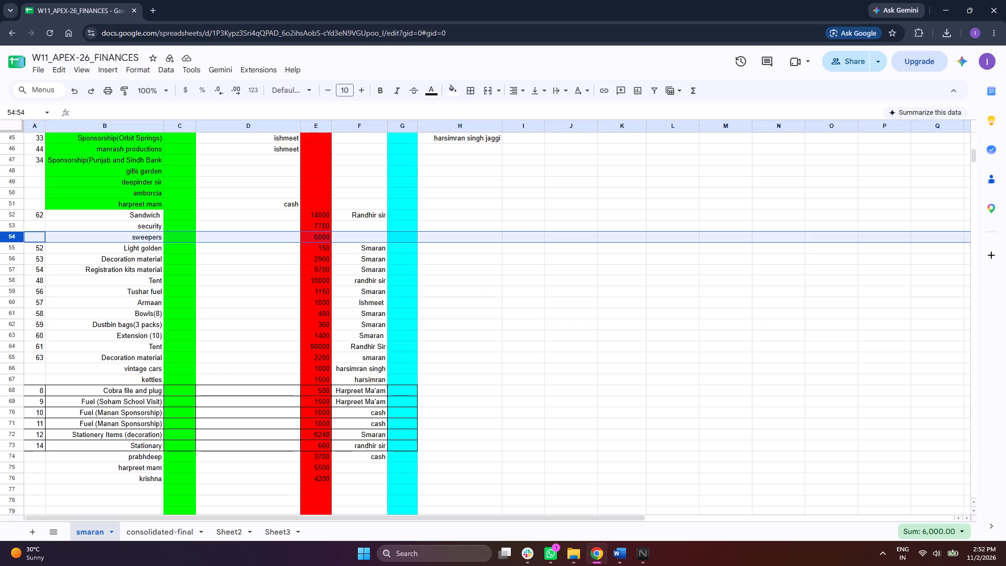
Insert a row below sweepers and enter a food stall item there with an outgoing amount of 6000.
right_click(147, 240)
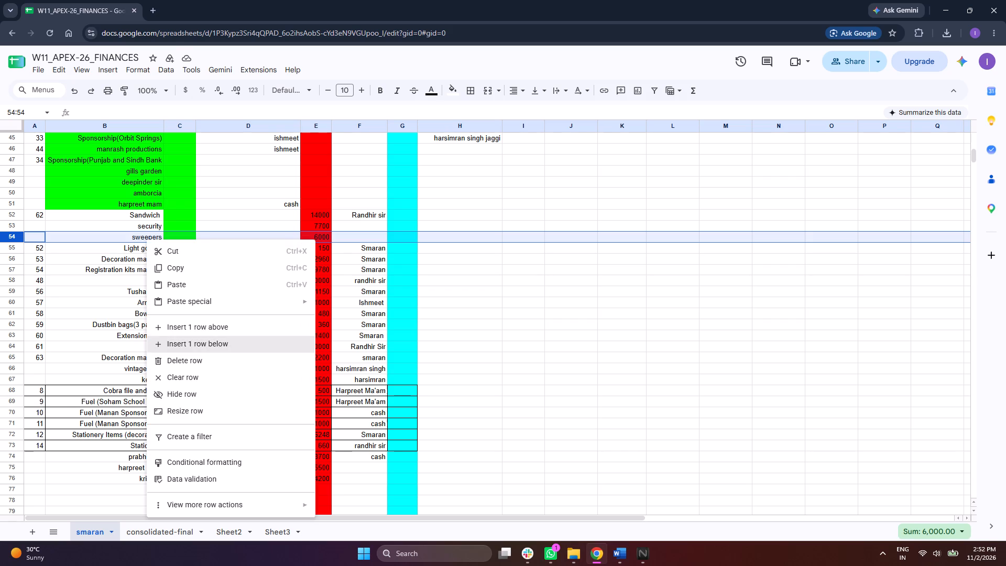
click(217, 342)
click(154, 245)
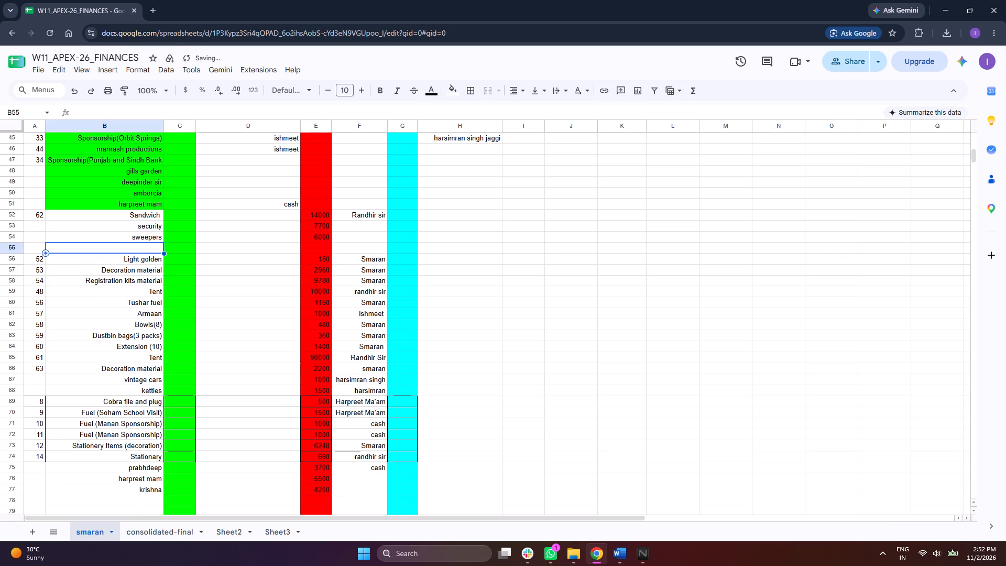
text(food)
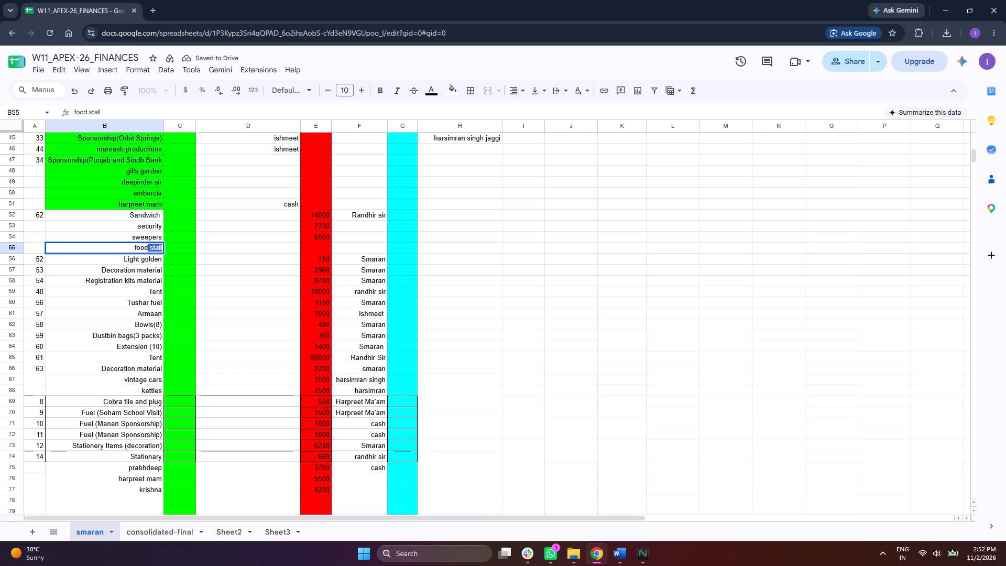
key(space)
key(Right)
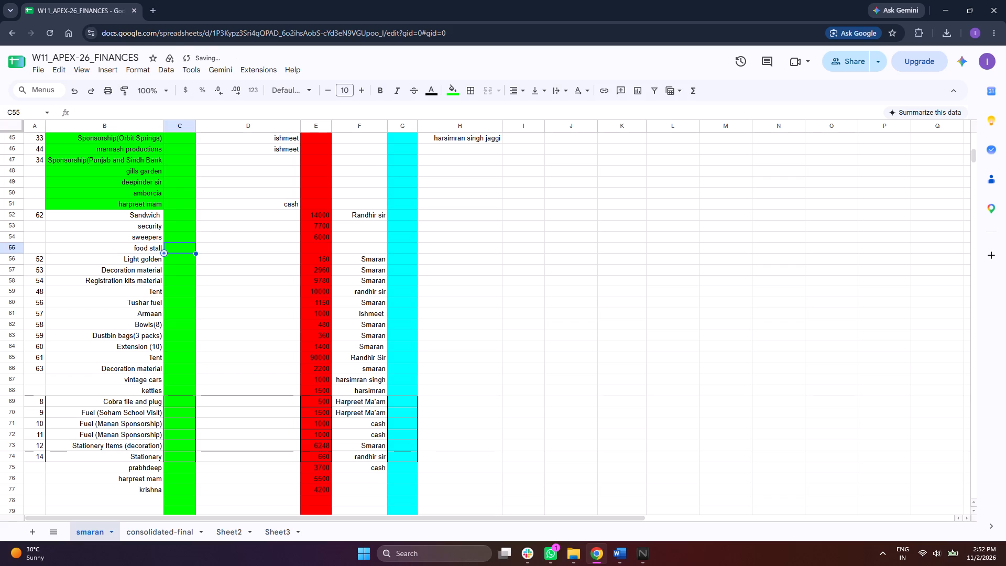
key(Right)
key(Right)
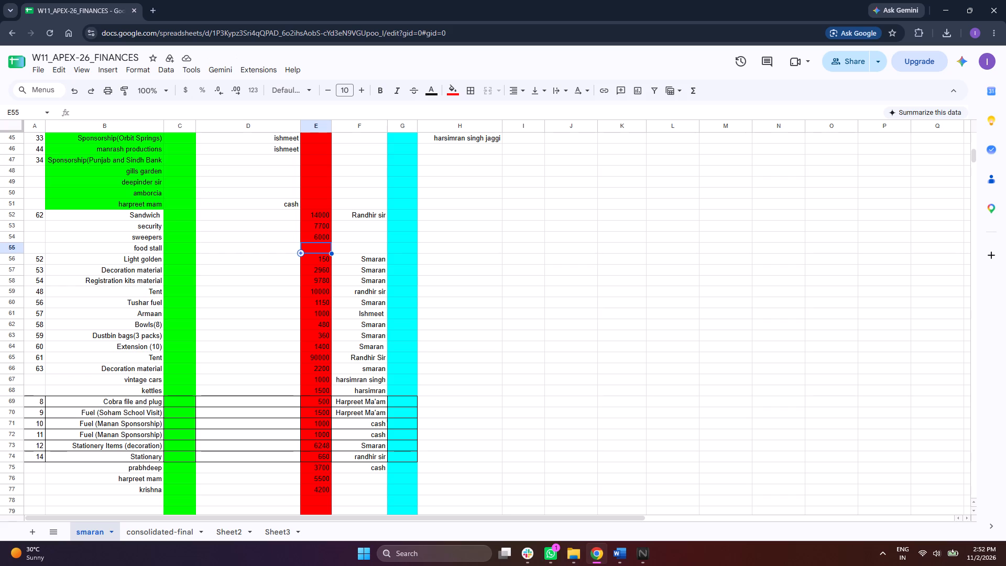
click(154, 245)
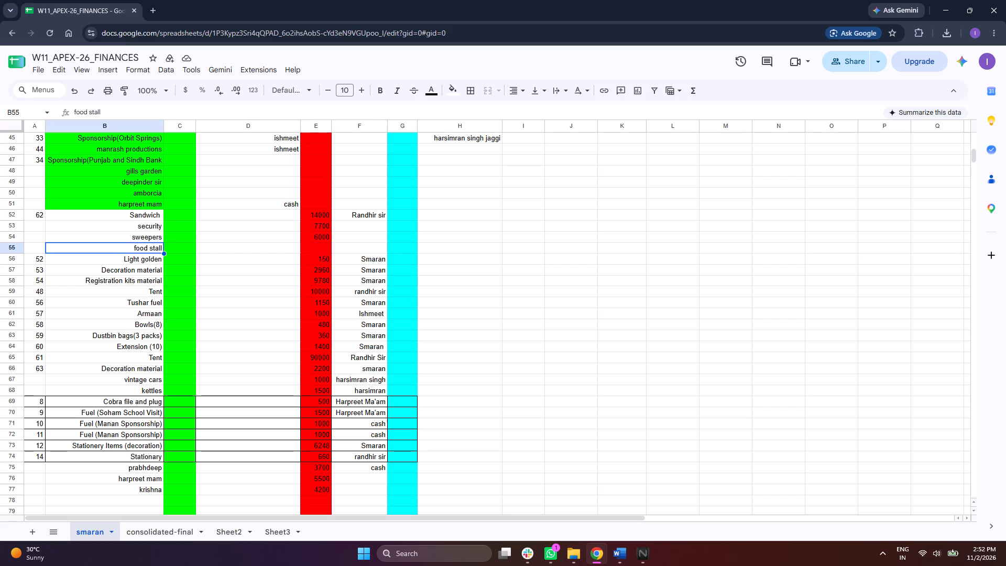
click(326, 251)
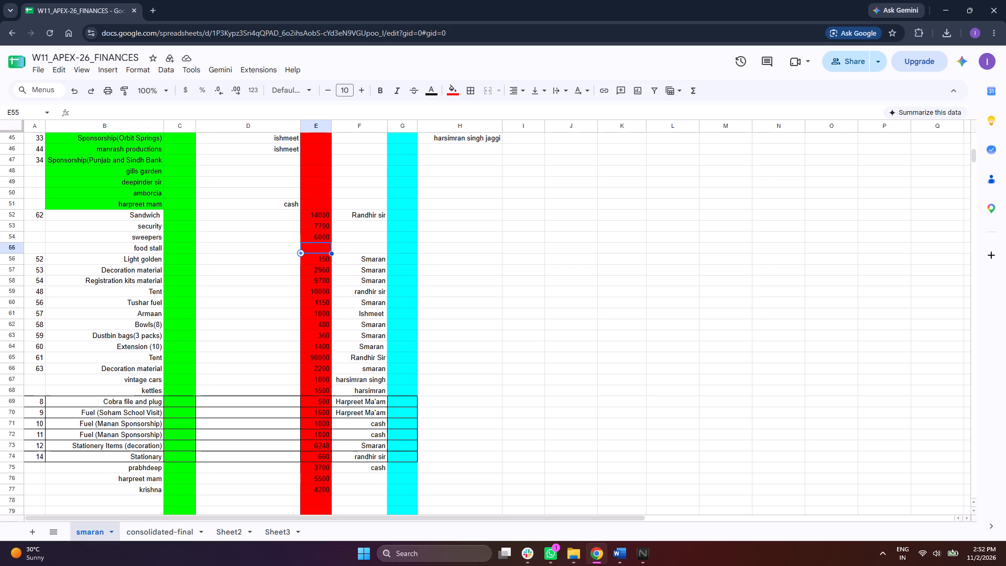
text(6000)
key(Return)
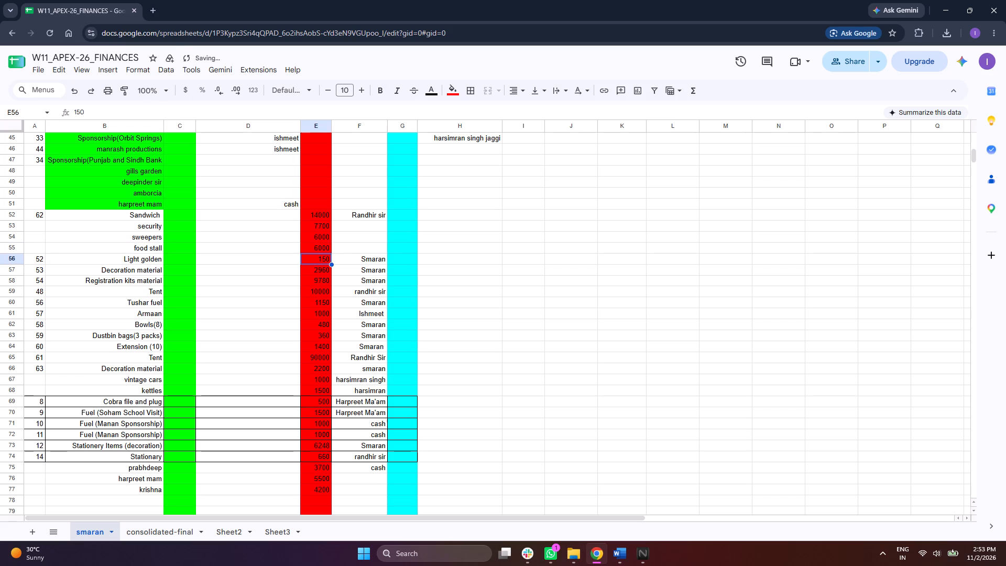
Rename the food stall item in row 55 to food 29th.
click(148, 246)
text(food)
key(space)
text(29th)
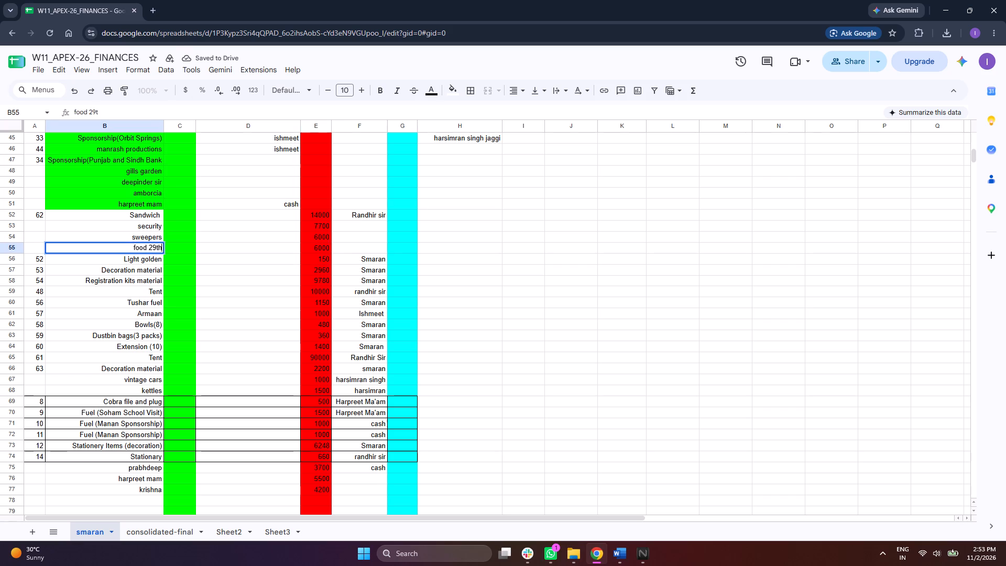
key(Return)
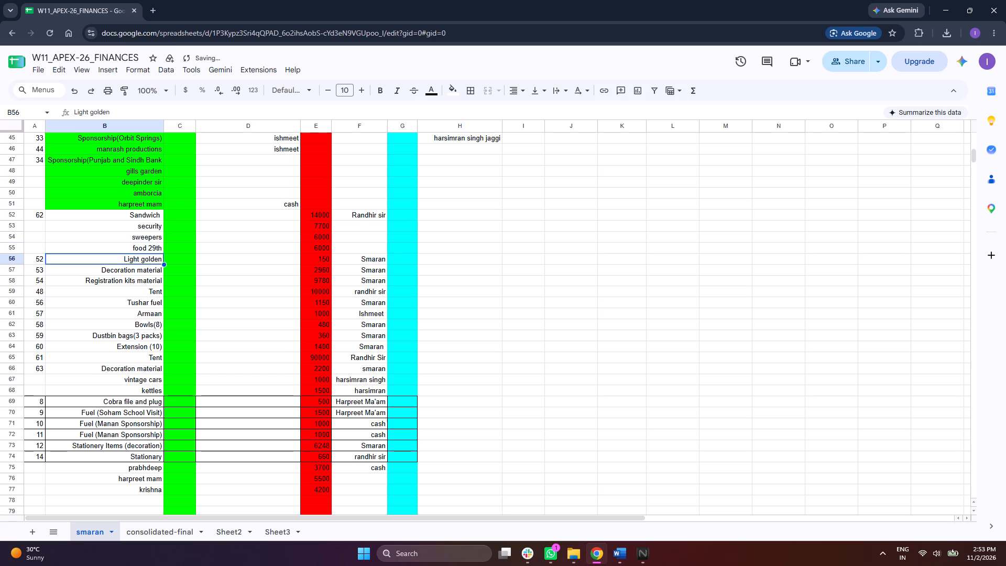
Insert a blank row between food 29th and Light golden.
click(12, 257)
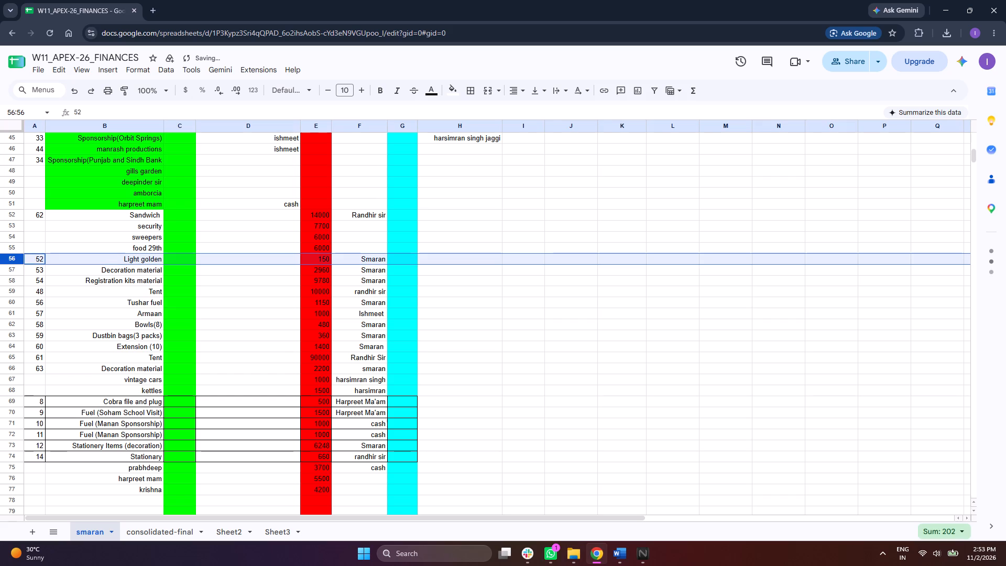
right_click(12, 257)
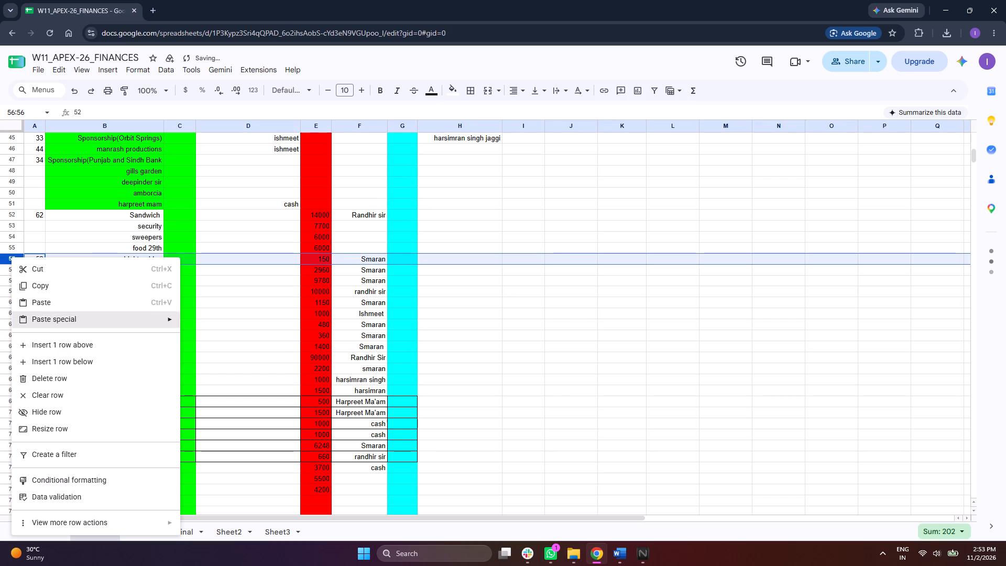
click(69, 345)
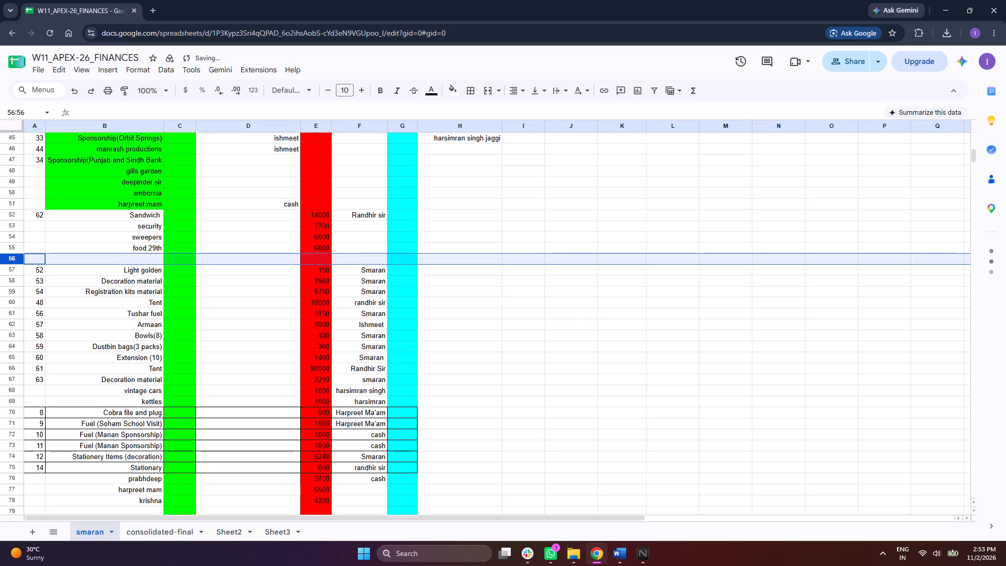
click(150, 259)
Clear the old serial numbers in column A from the Sandwich row 52 down to the Decoration material row 67.
click(36, 216)
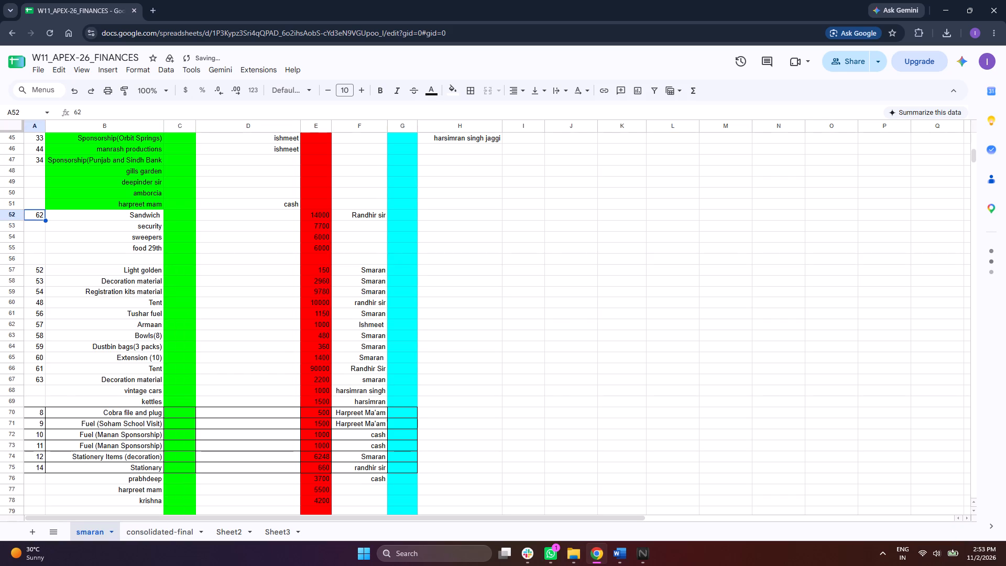
key(BackSpace)
key(Down)
key(Down)
key(Down)
key(Down)
key(Down)
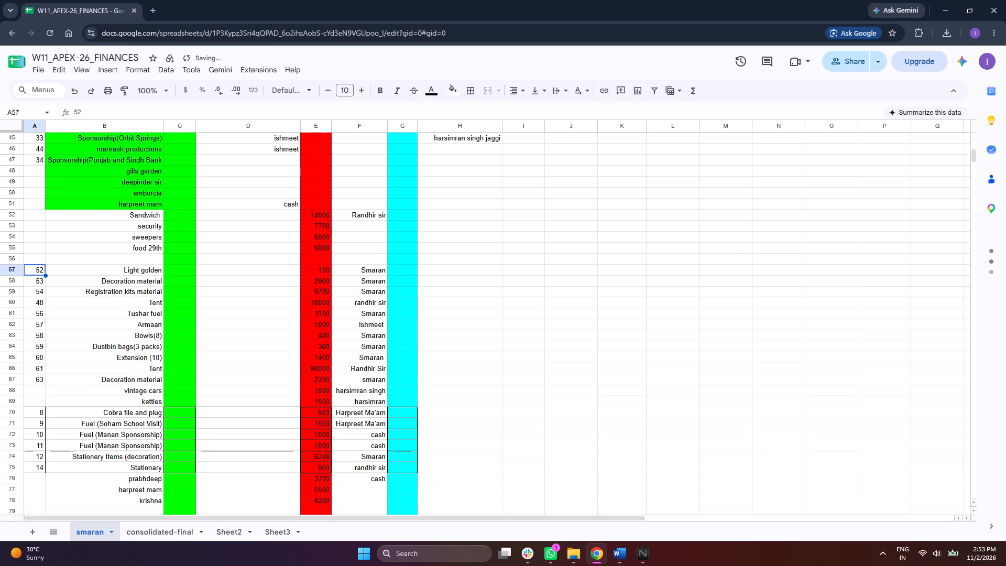
key(BackSpace)
key(Down)
key(BackSpace)
key(Down)
key(BackSpace)
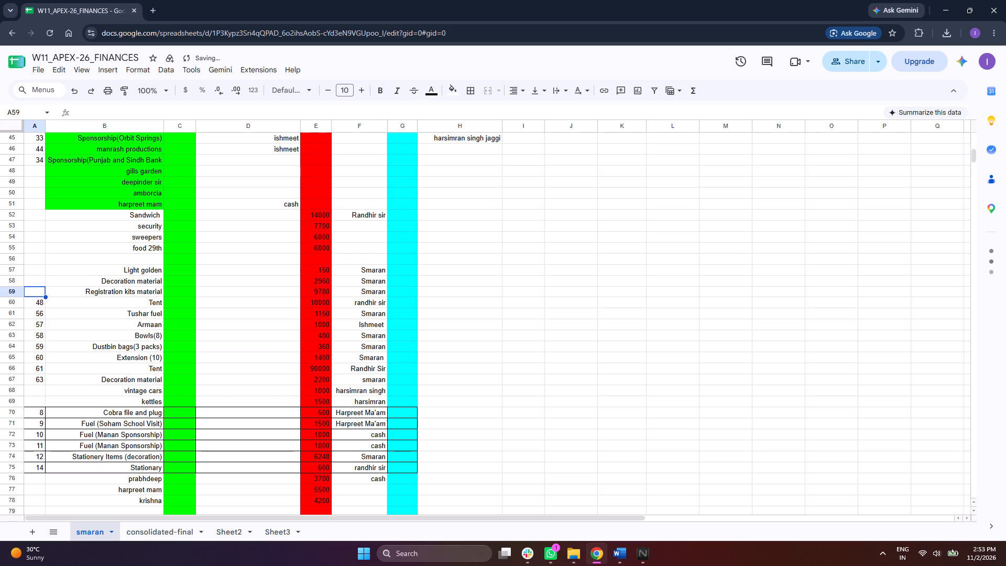
key(Down)
key(BackSpace)
key(Down)
key(BackSpace)
key(Down)
key(BackSpace)
key(Down)
key(BackSpace)
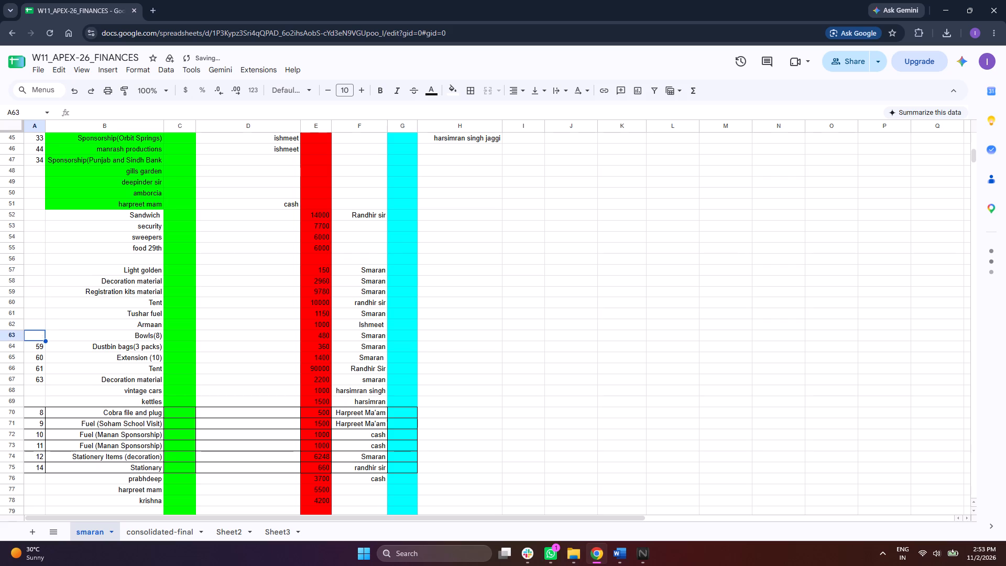
key(Down)
key(BackSpace)
key(Down)
key(BackSpace)
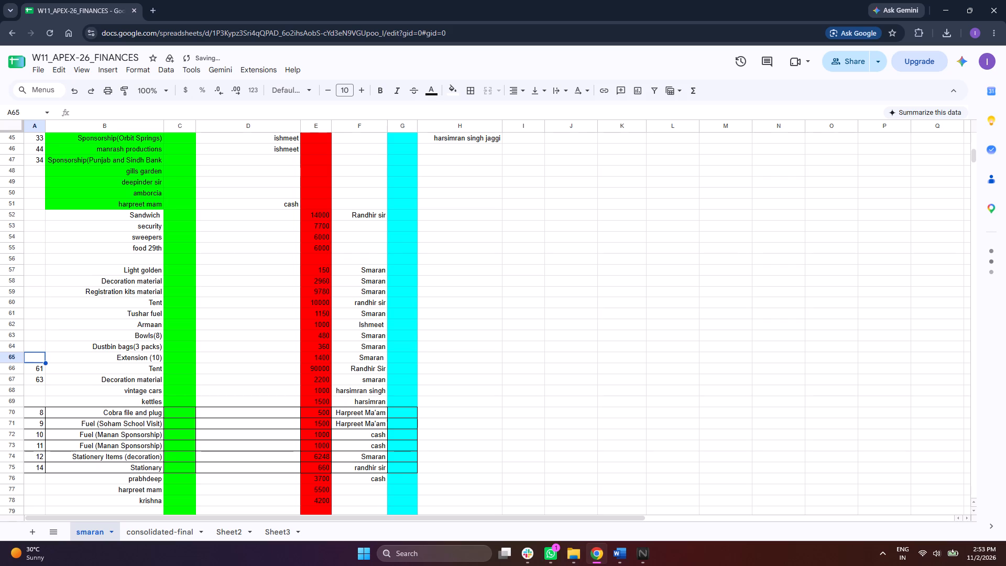
key(Down)
key(BackSpace)
key(Down)
key(BackSpace)
Clear the old serial numbers in column A from Cobra file and plug in row 70 to Stationary in row 75.
key(Down)
key(Down)
key(Down)
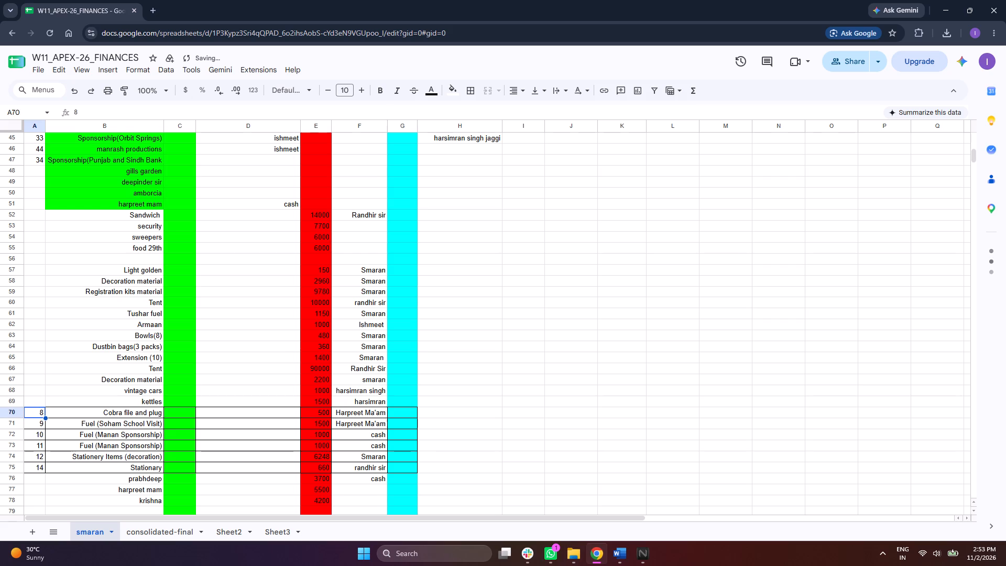
key(BackSpace)
key(Down)
key(Down)
key(BackSpace)
key(Up)
key(BackSpace)
key(Down)
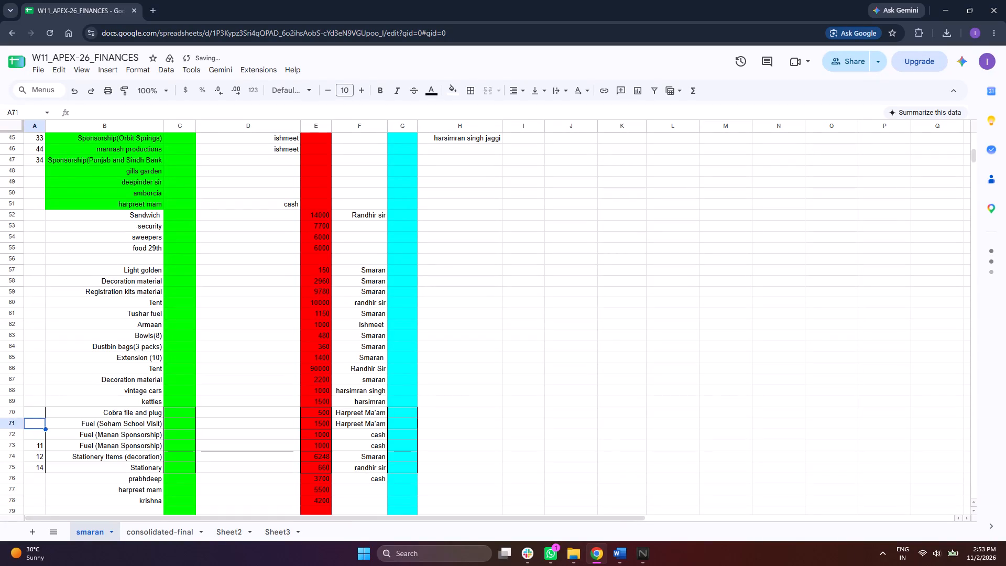
key(Down)
key(BackSpace)
key(Down)
key(BackSpace)
key(Down)
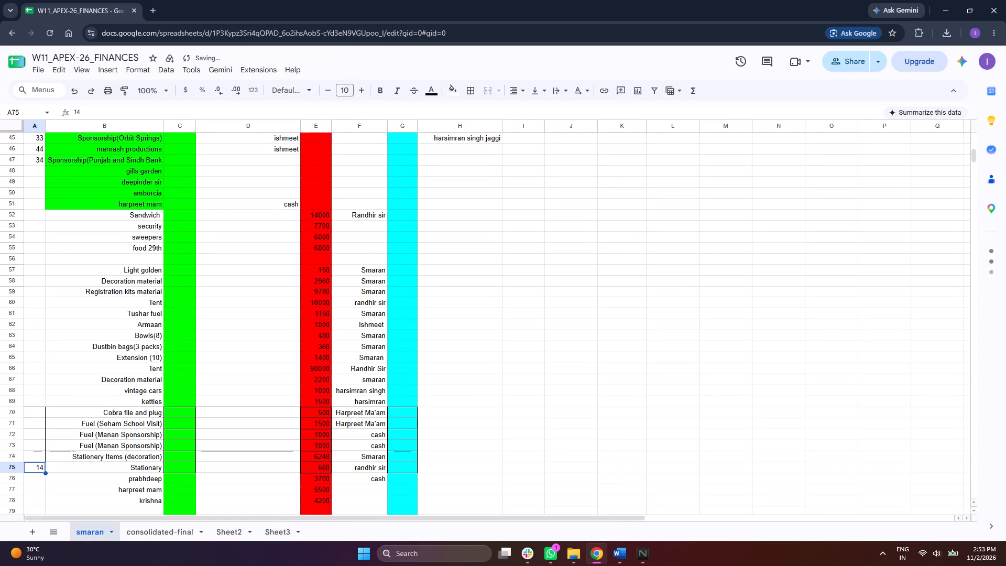
key(BackSpace)
Apply all borders to the expense block A52:G78, from Sandwich to krishna.
drag(30, 216, 384, 466)
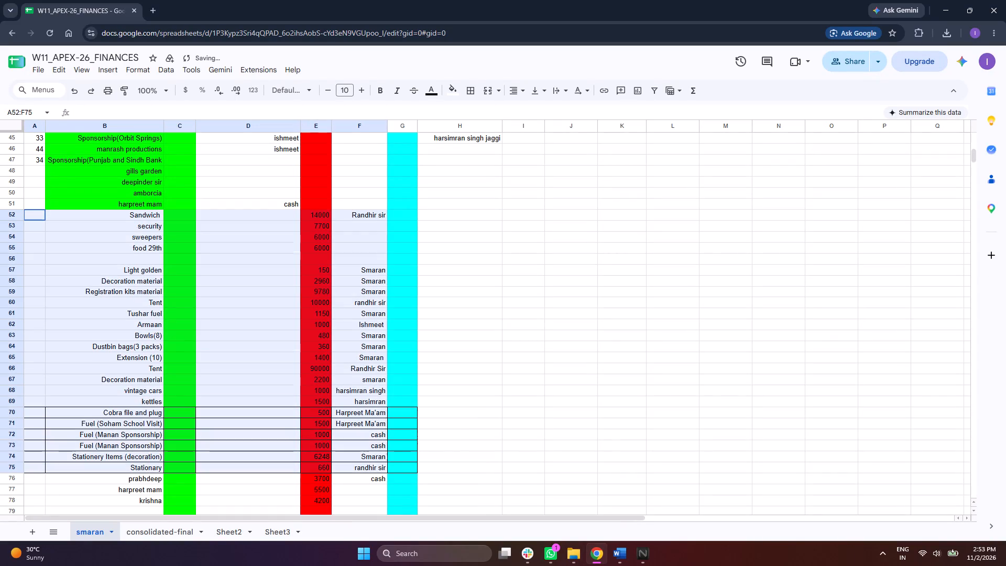
drag(384, 466, 380, 456)
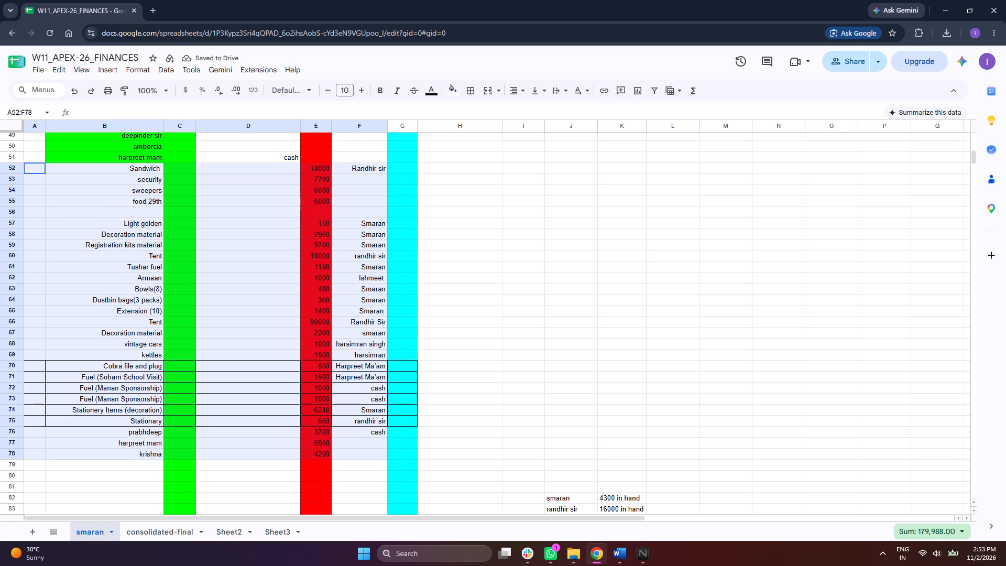
drag(380, 456, 391, 455)
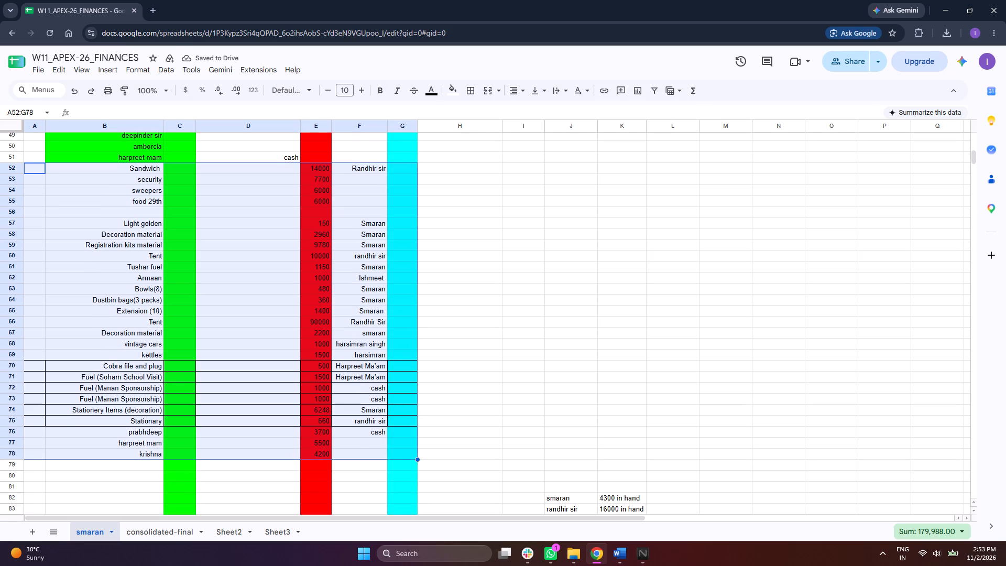
click(474, 90)
click(478, 112)
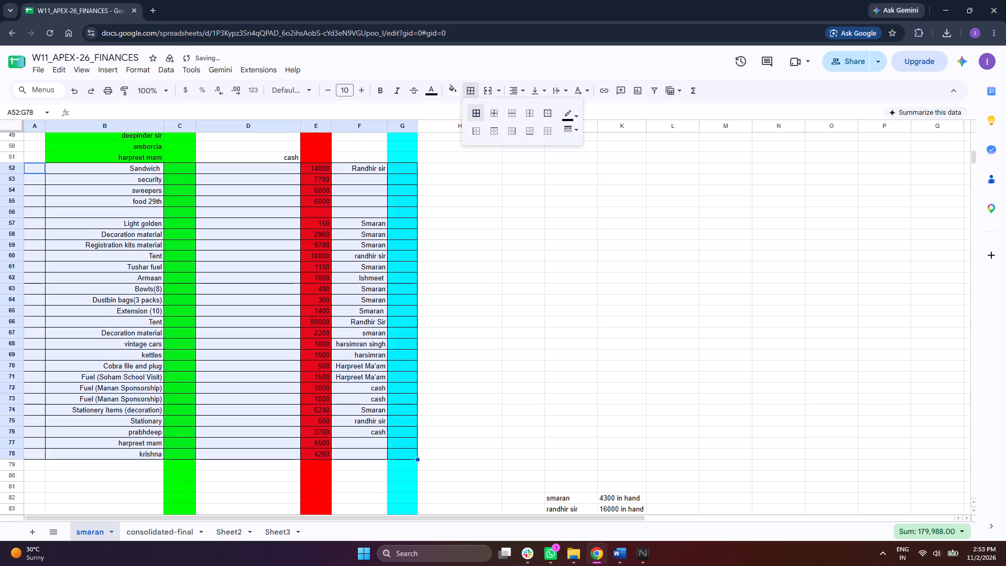
Number the Sandwich, security, sweepers and food 29th rows 1 to 4 in column A.
click(35, 168)
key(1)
key(Return)
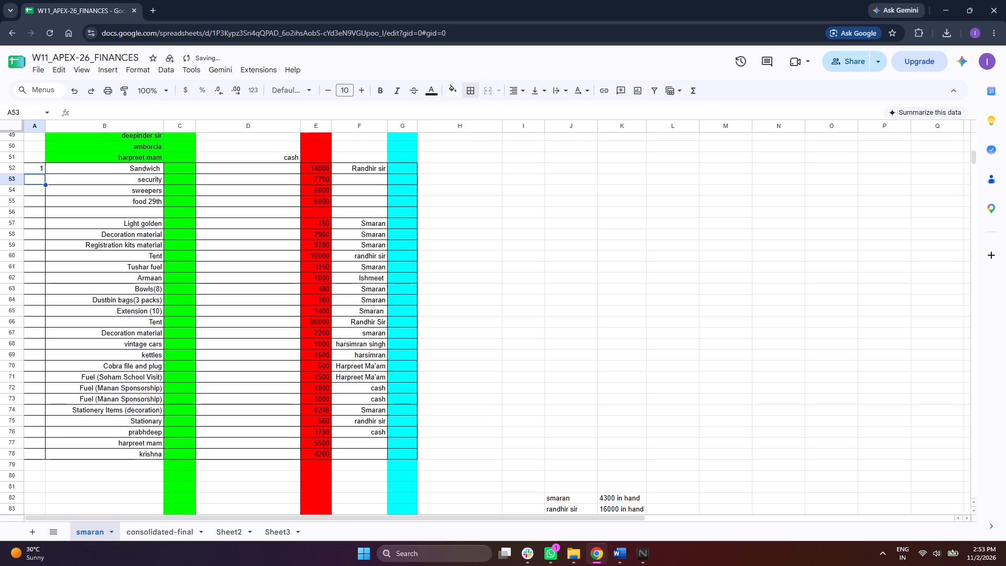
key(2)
key(Return)
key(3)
key(Return)
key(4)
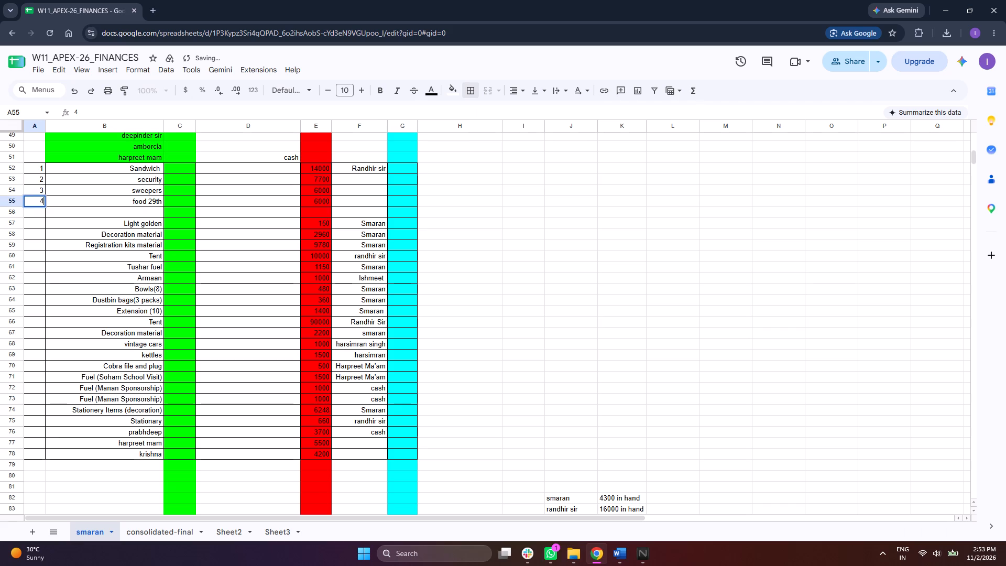
key(Return)
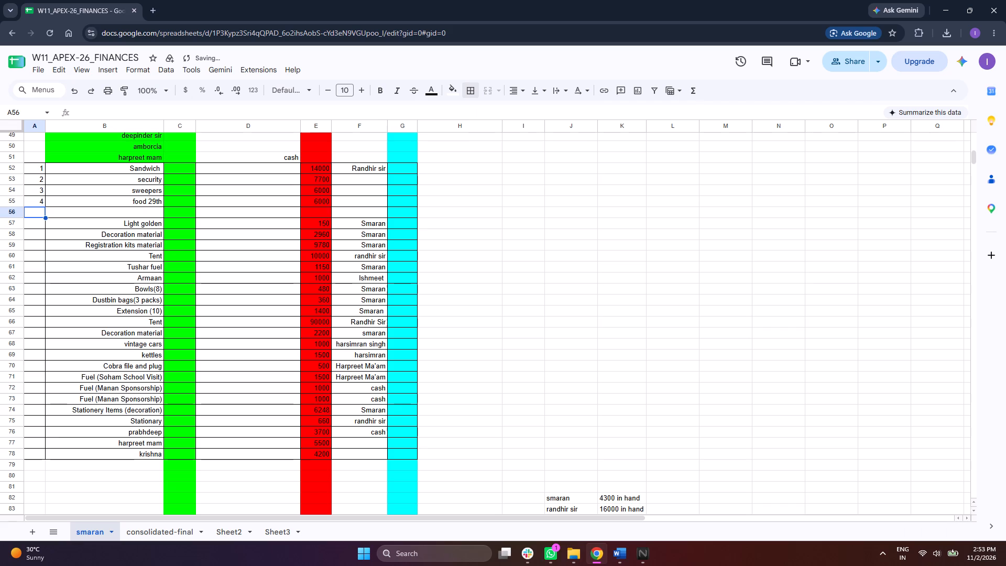
Fill row 56 with a shawls expense, an outgoing amount of 5500 and serial number 5.
key(Right)
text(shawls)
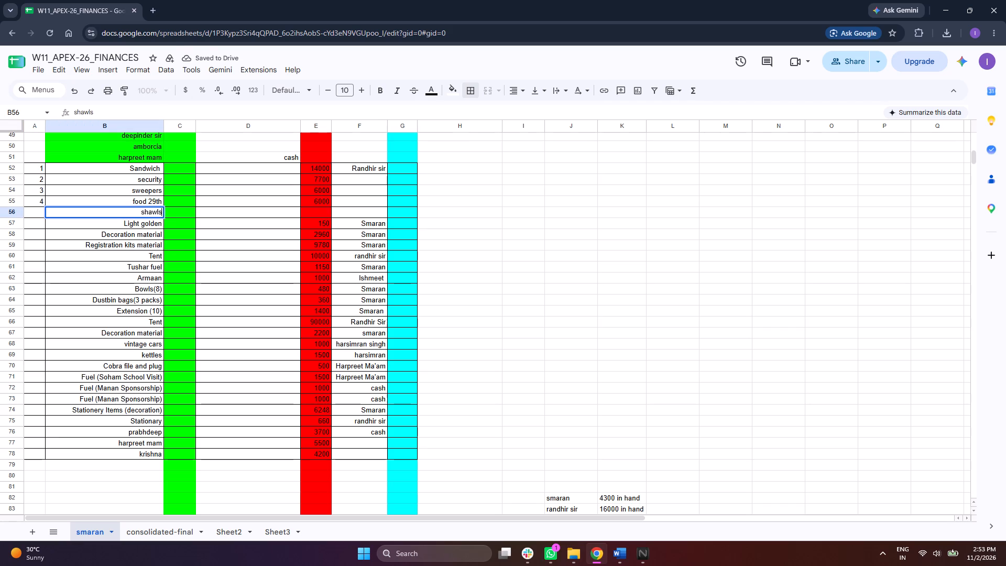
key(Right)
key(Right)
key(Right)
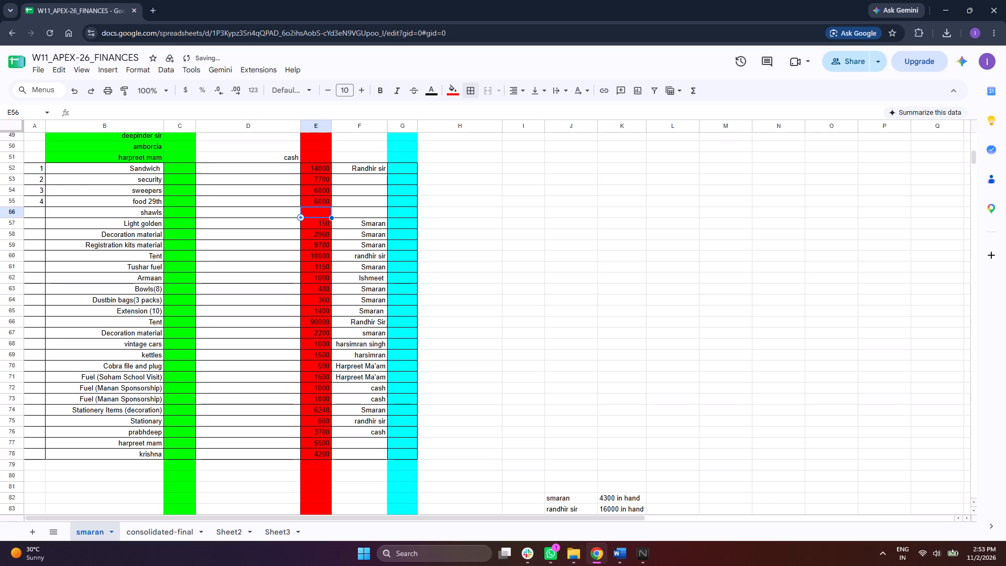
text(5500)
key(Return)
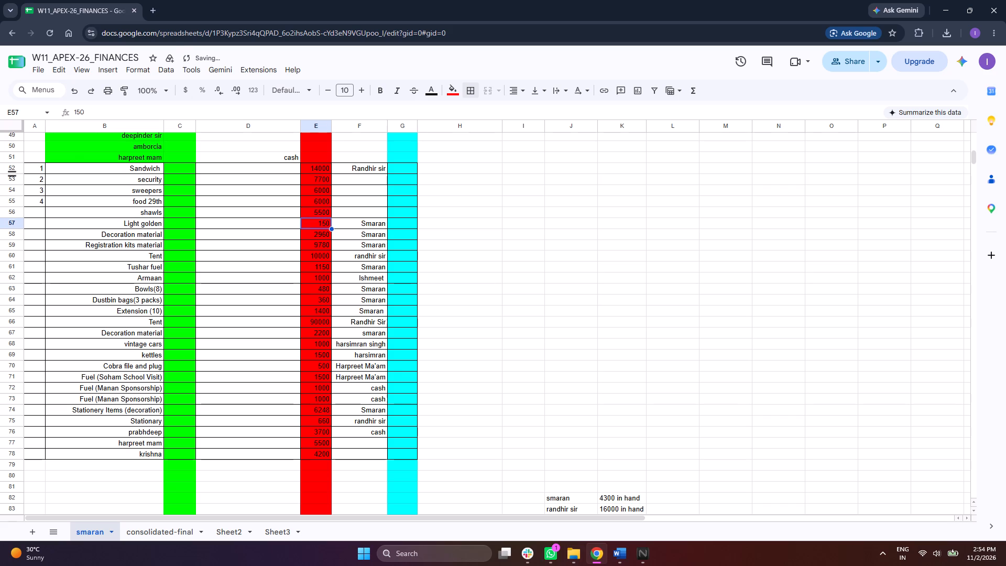
click(38, 211)
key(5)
key(Return)
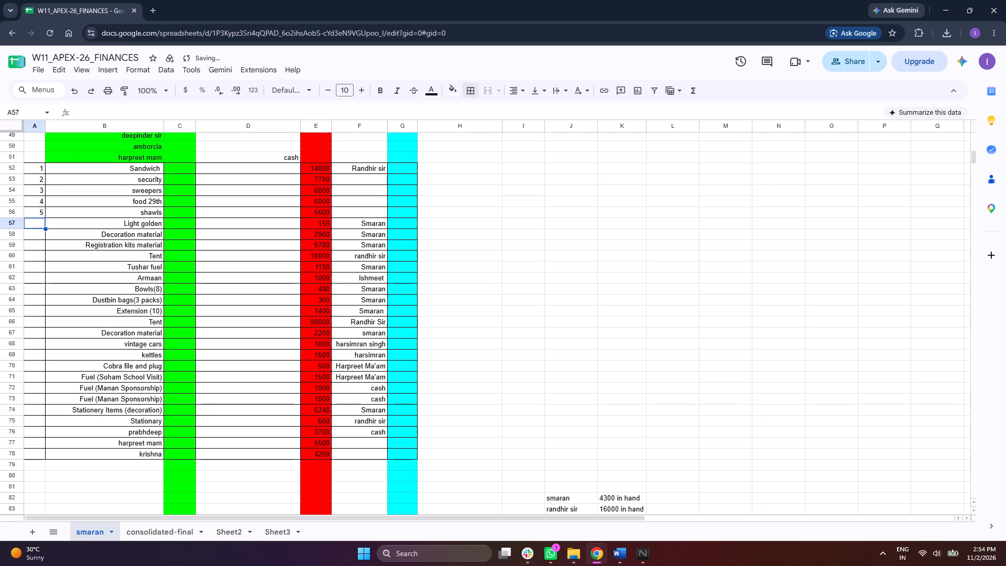
Insert four blank rows between shawls and Light golden, at rows 57 to 60.
click(12, 225)
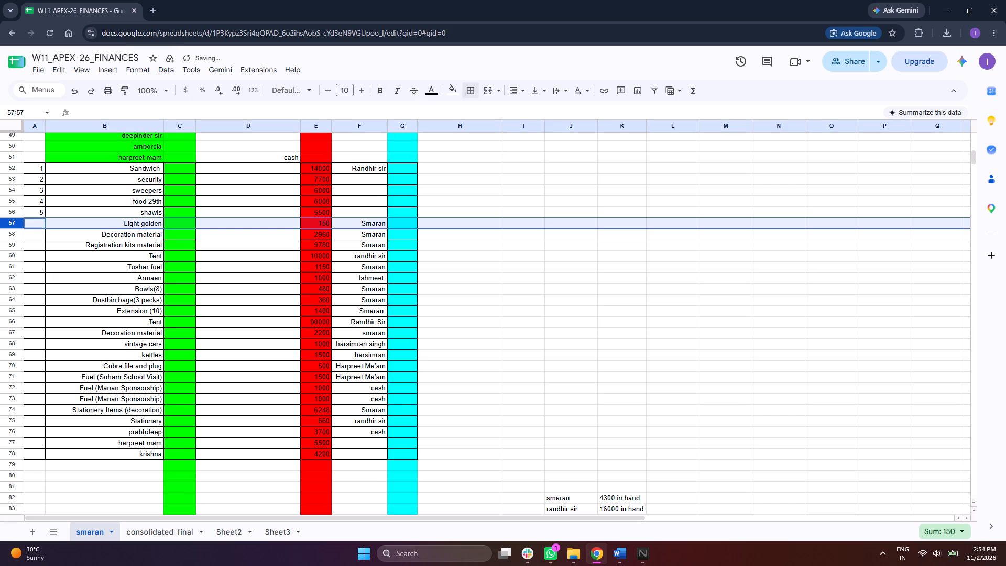
right_click(12, 225)
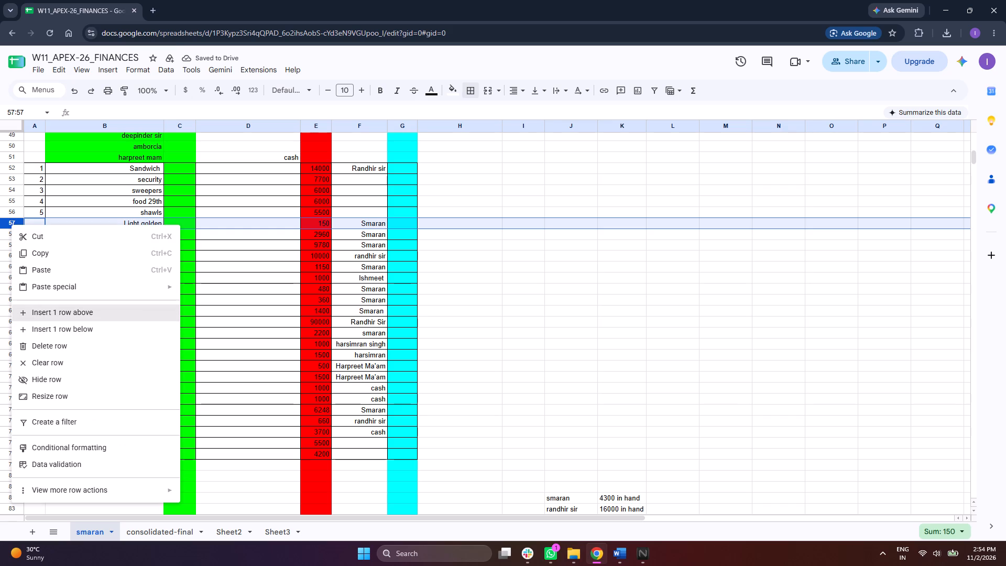
click(82, 315)
click(34, 223)
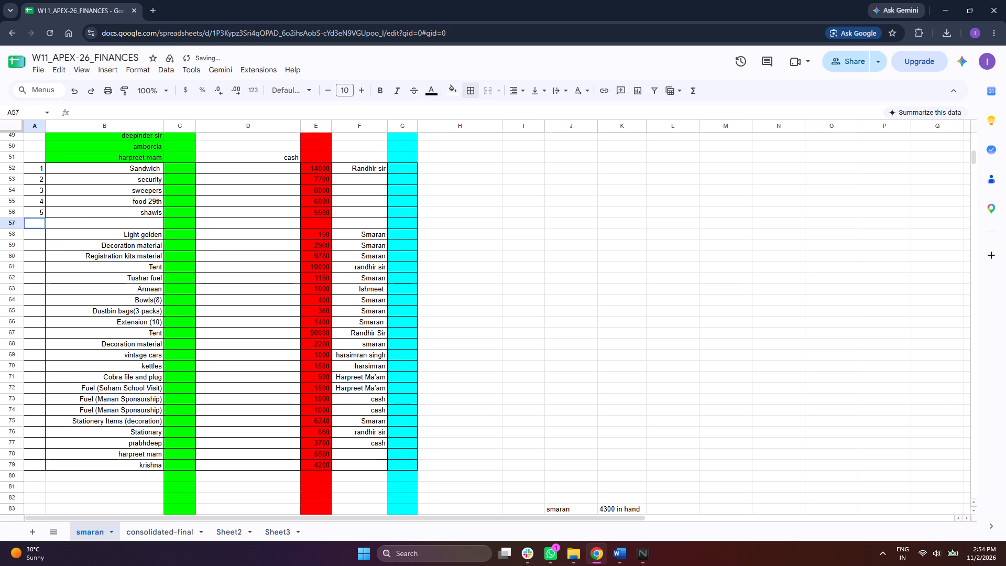
right_click(34, 223)
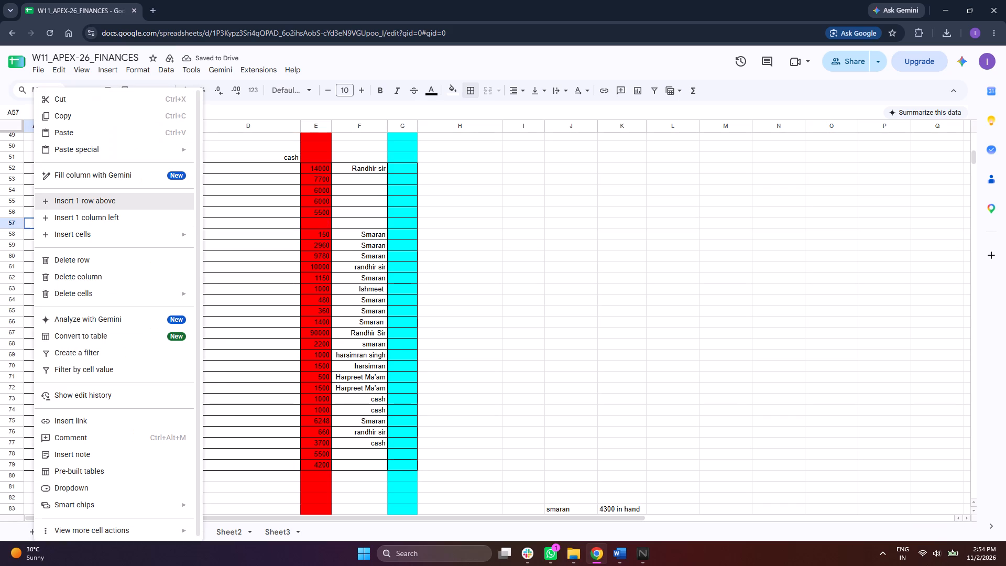
click(86, 204)
click(36, 224)
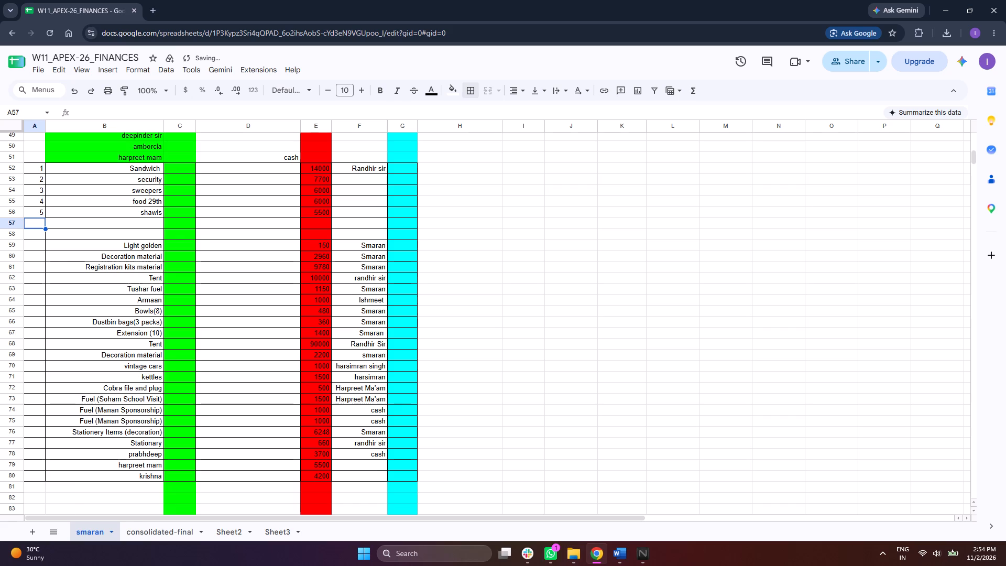
right_click(36, 224)
click(75, 230)
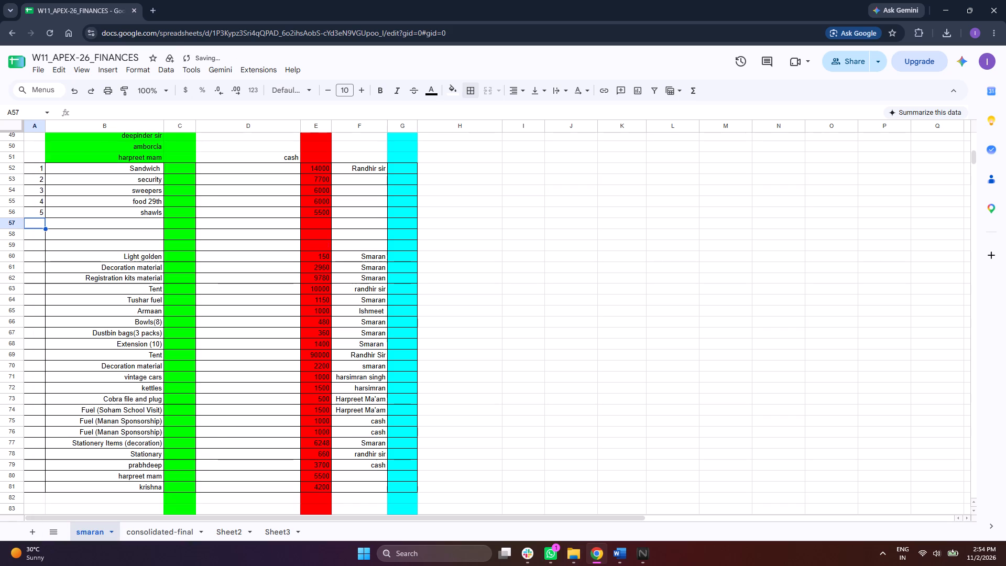
click(41, 234)
right_click(41, 234)
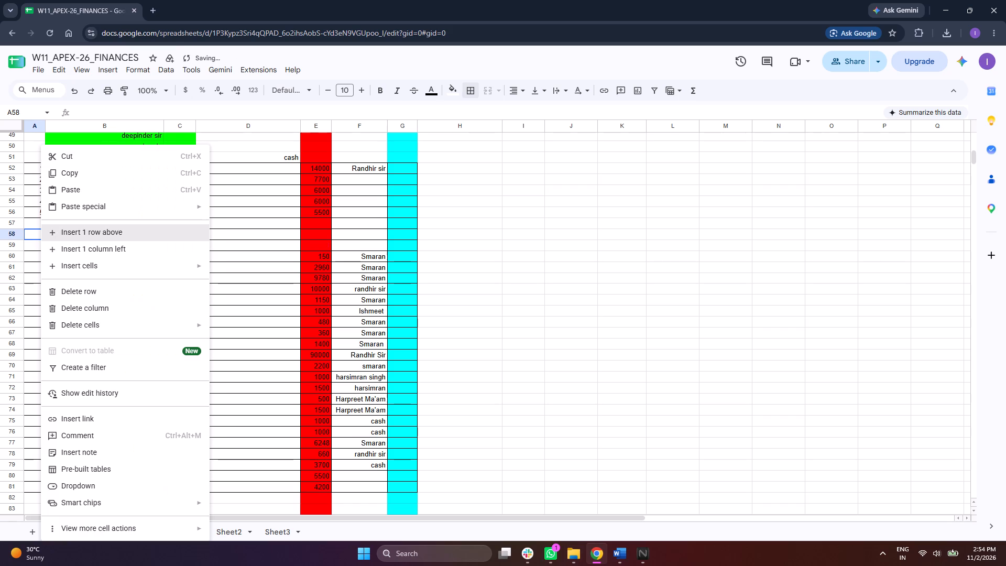
click(74, 230)
Enter the payee's name as the expense in row 57, with an outgoing amount of 8000 in column E.
scroll(138, 240, up, 1)
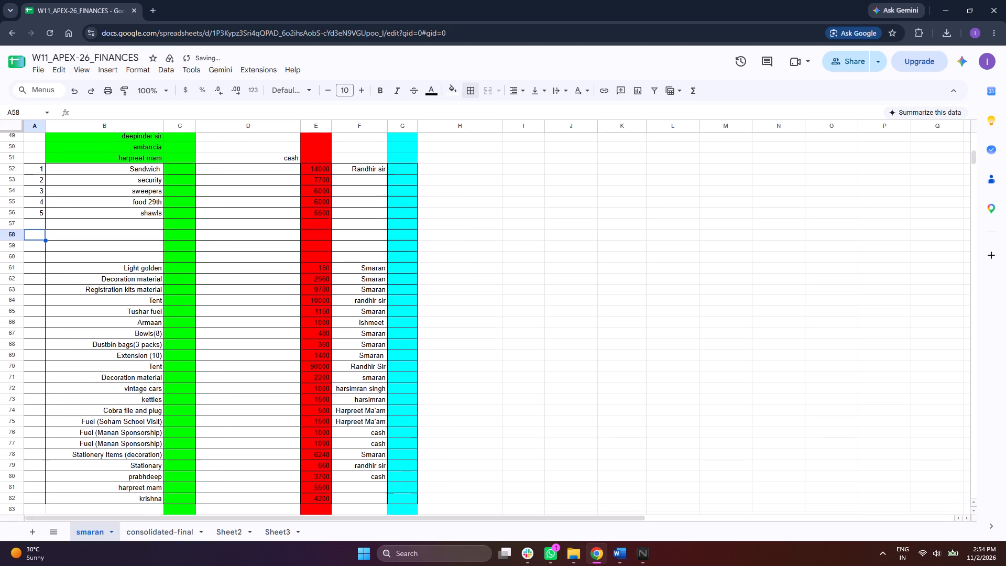
scroll(138, 240, up, 1)
click(37, 281)
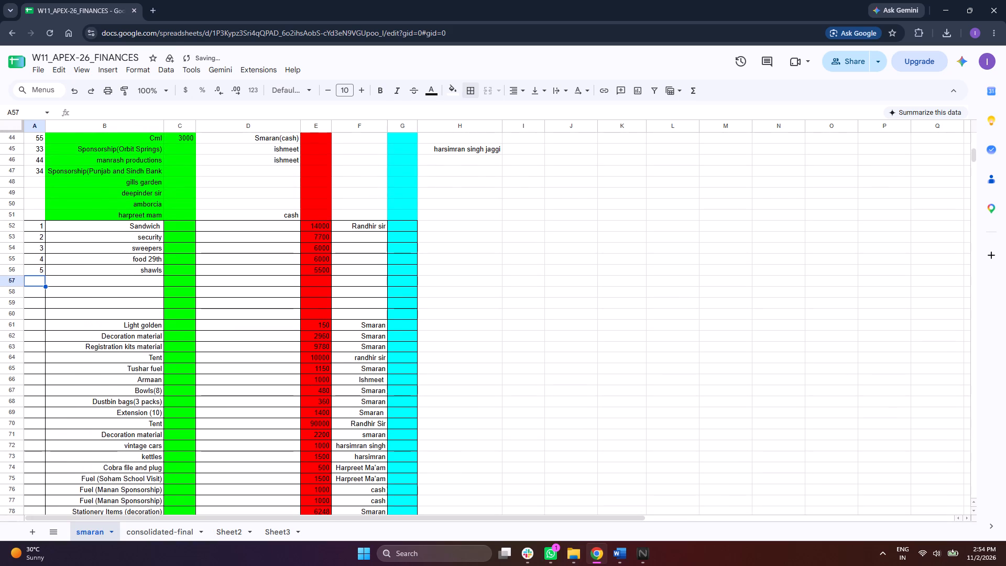
click(84, 280)
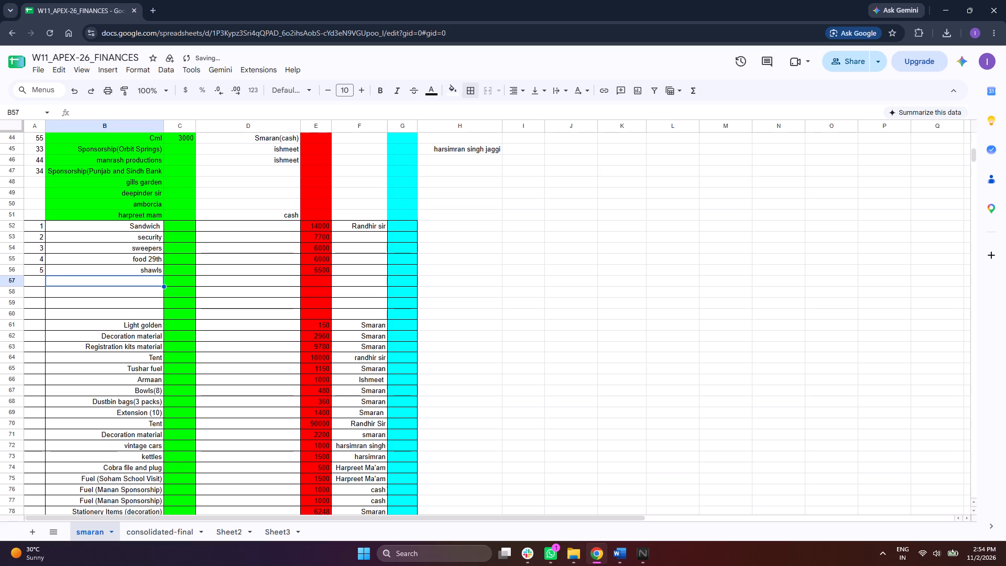
scroll(84, 280, up, 1)
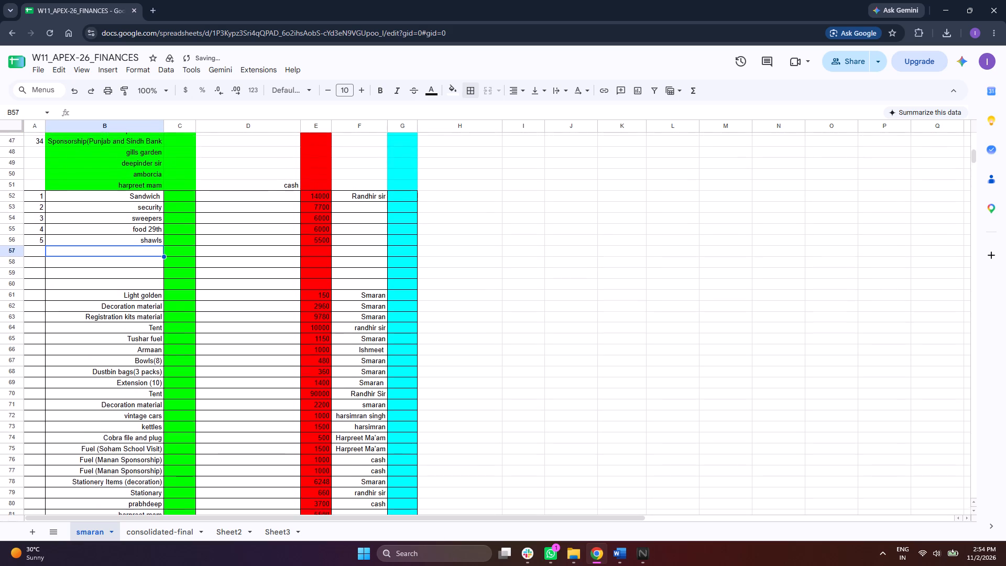
scroll(84, 280, up, 1)
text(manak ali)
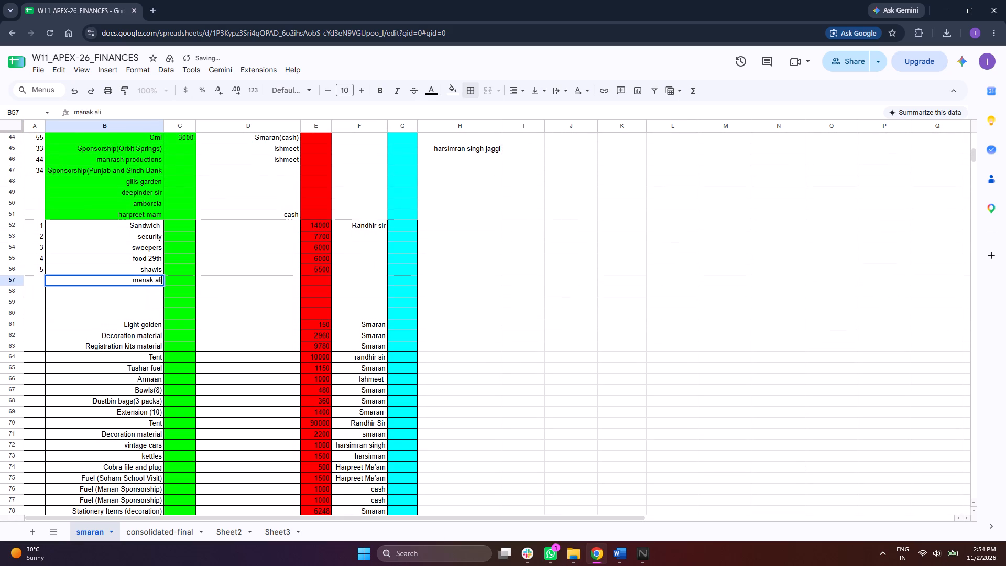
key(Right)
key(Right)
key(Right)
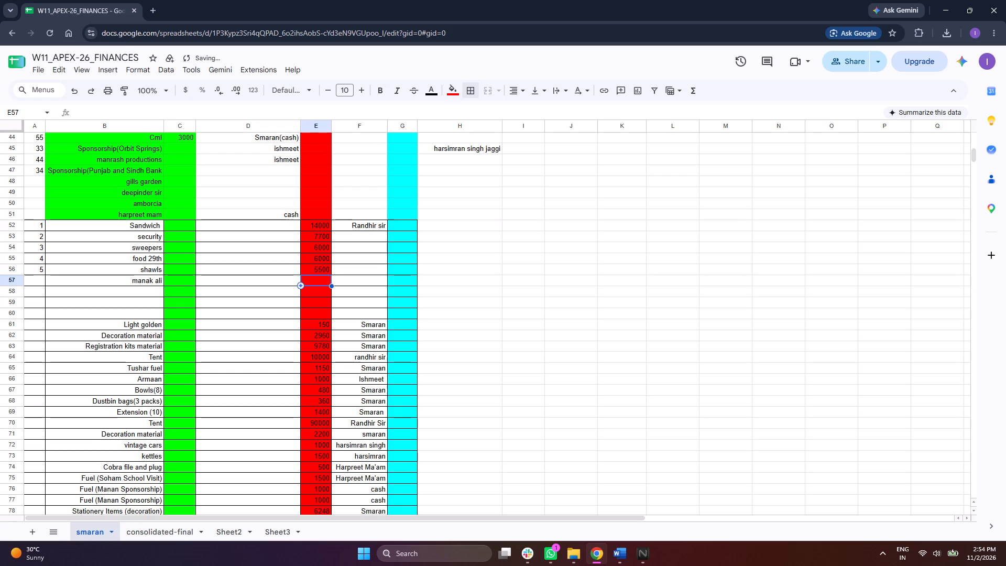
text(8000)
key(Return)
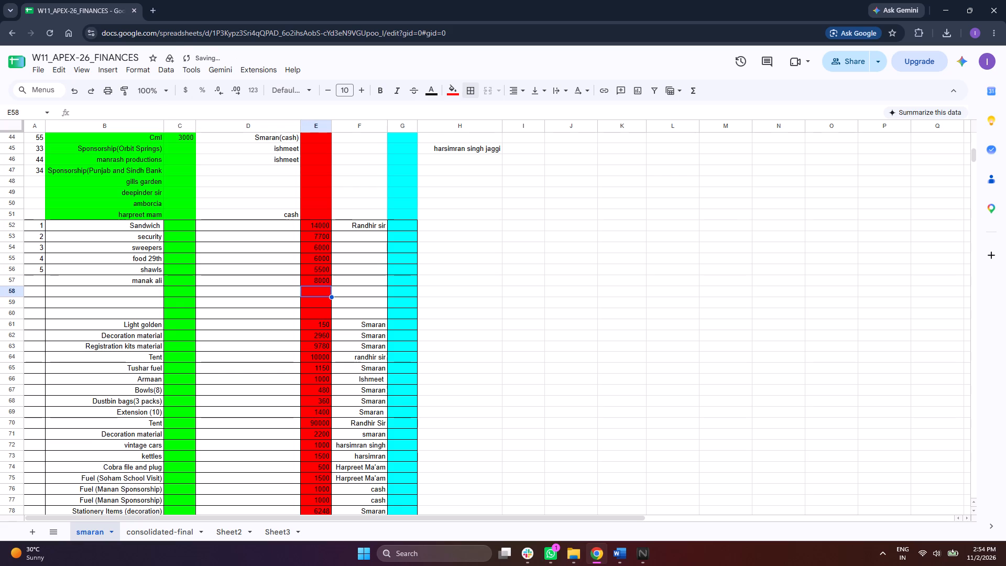
Fill row 58 with an abhinav expense and an outgoing amount of 1000 in column E.
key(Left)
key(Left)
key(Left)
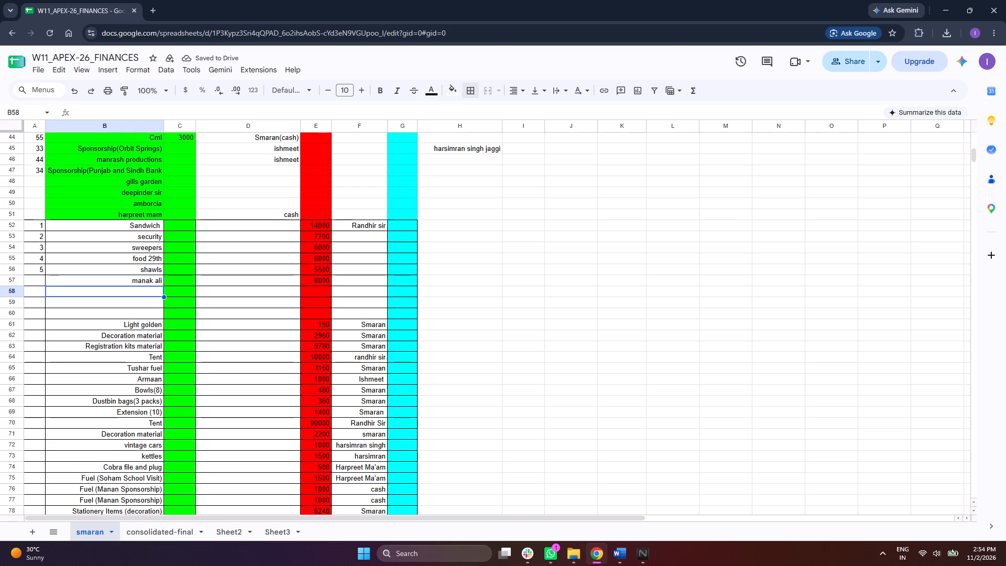
scroll(84, 280, down, 1)
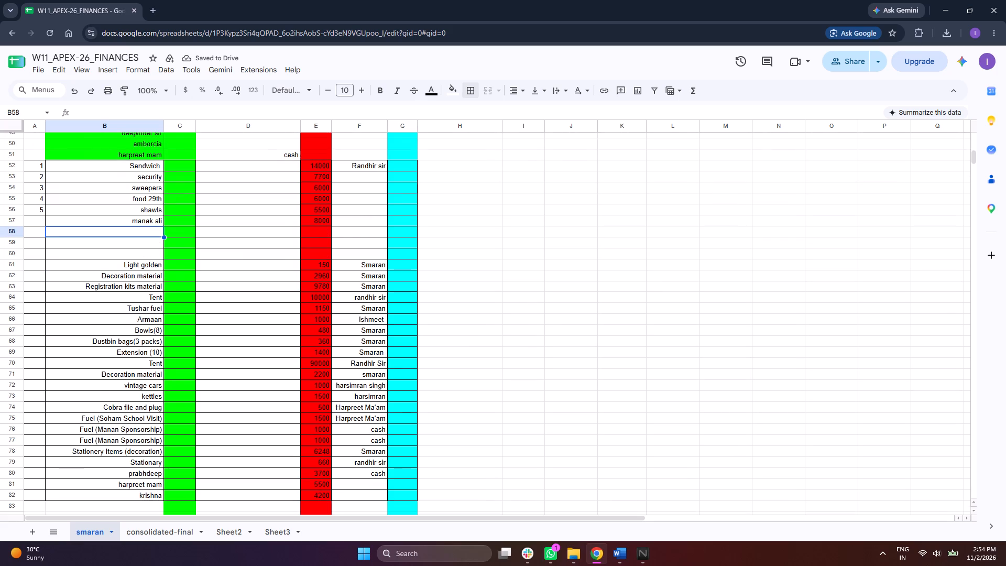
scroll(84, 280, down, 1)
scroll(84, 280, up, 1)
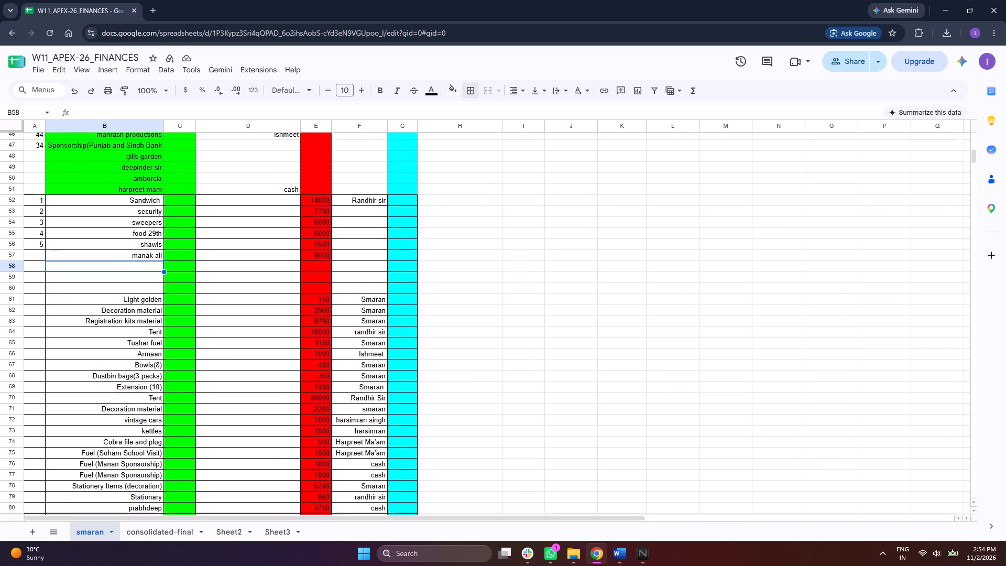
scroll(84, 280, up, 1)
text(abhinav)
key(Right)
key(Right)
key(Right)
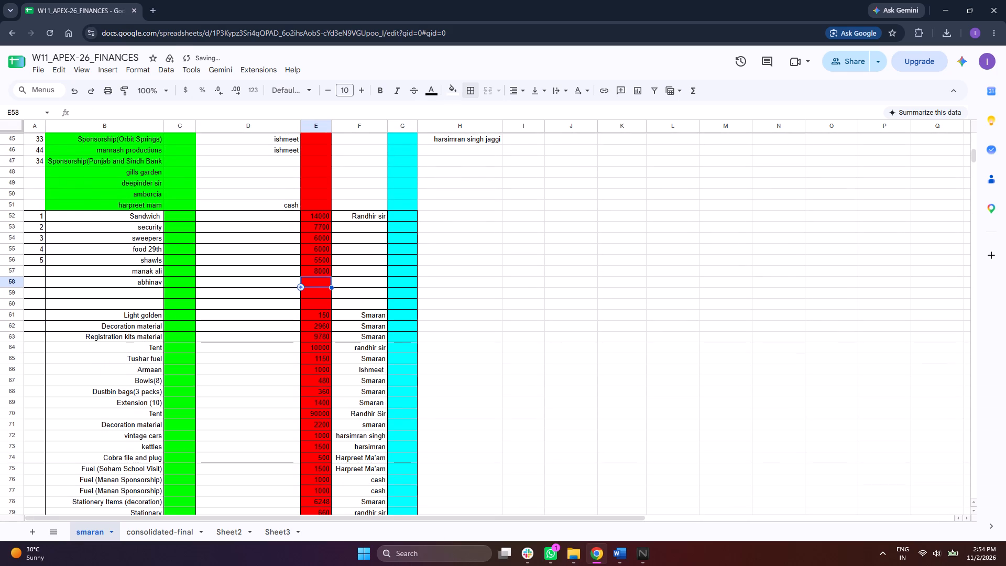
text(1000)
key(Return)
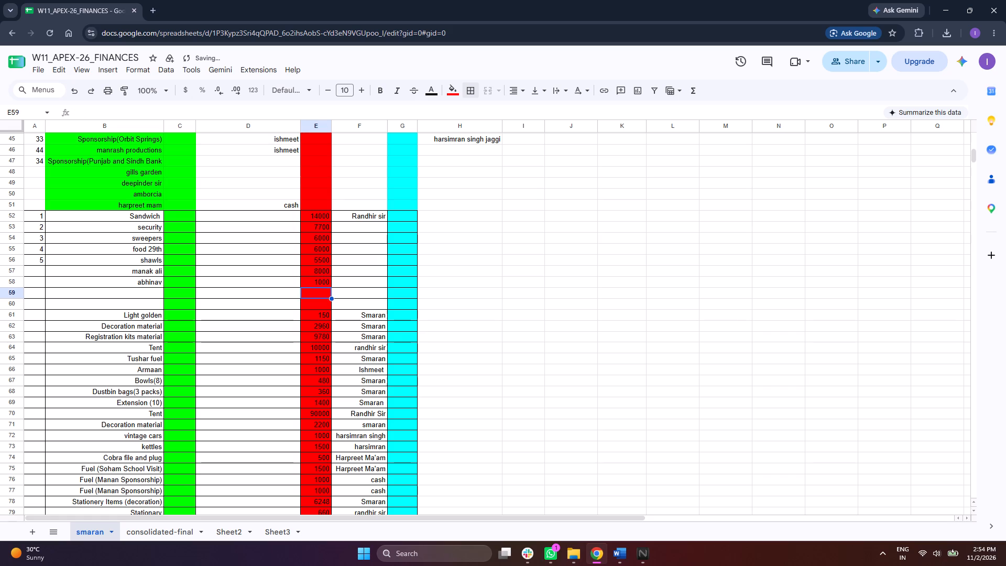
Fill row 59 with a fuel ishmeet expense and an outgoing amount of 1000 in column E.
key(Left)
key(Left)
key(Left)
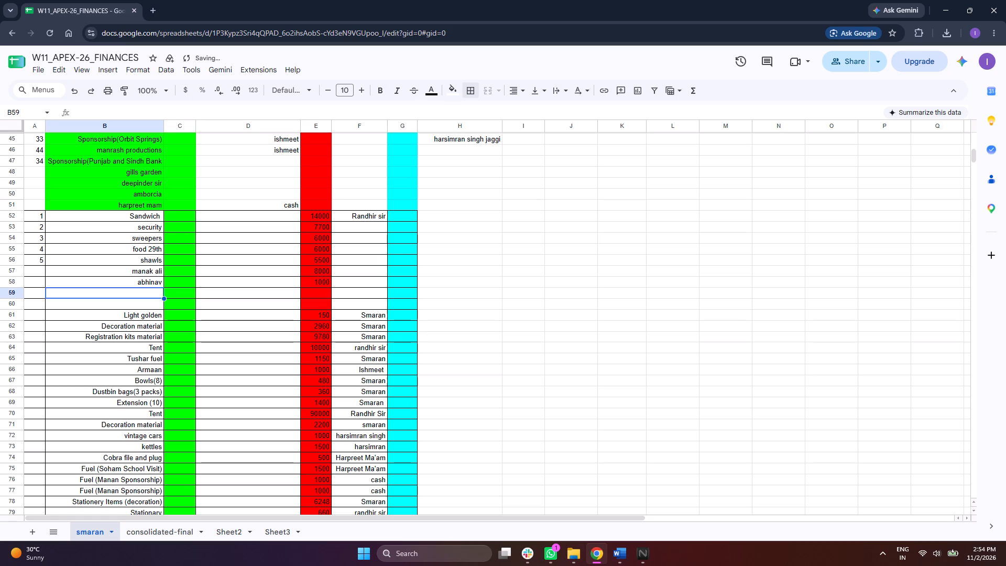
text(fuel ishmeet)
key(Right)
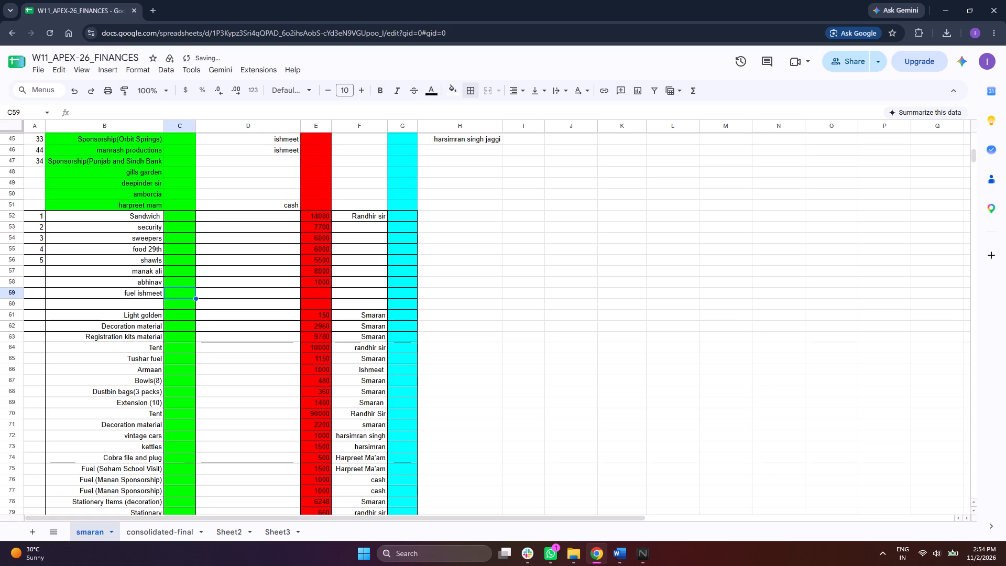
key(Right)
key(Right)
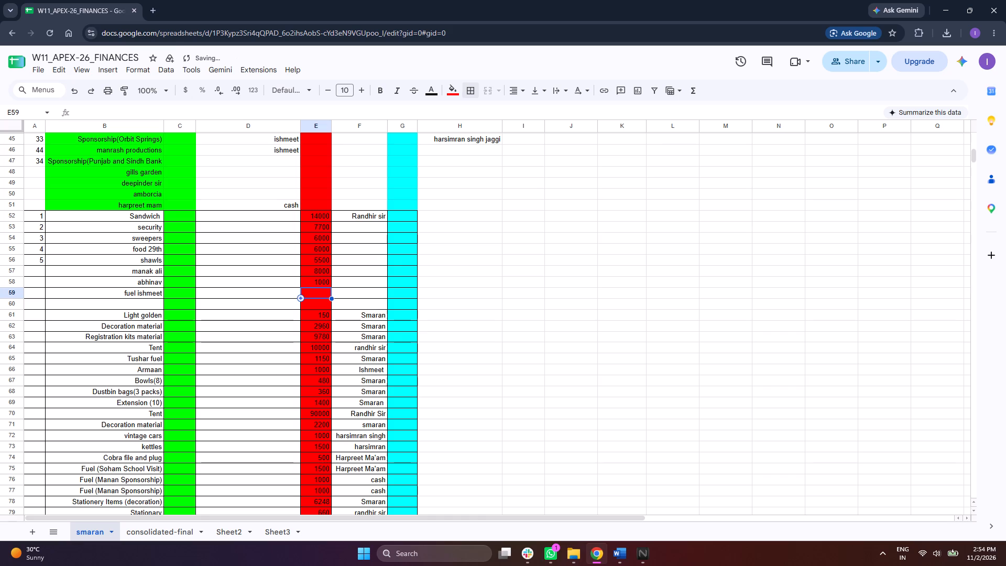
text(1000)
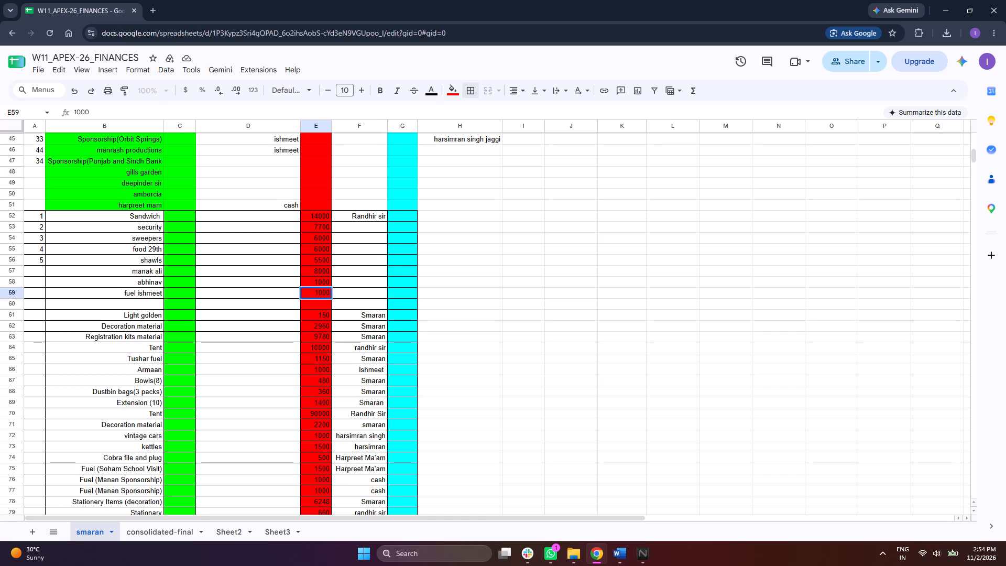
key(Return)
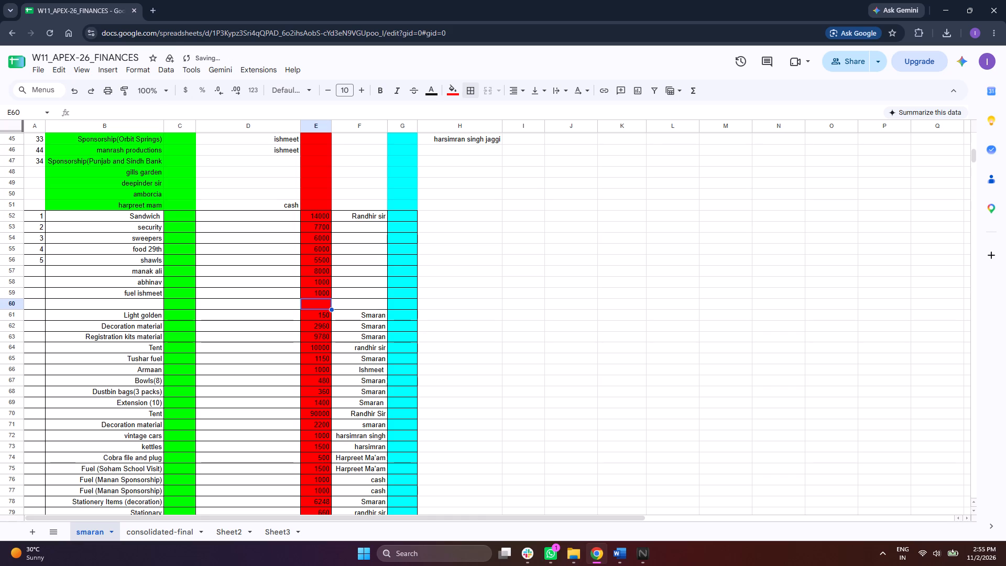
Number the three new expense rows 57 to 59 as 6, 7 and 8 in column A.
click(45, 267)
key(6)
key(Return)
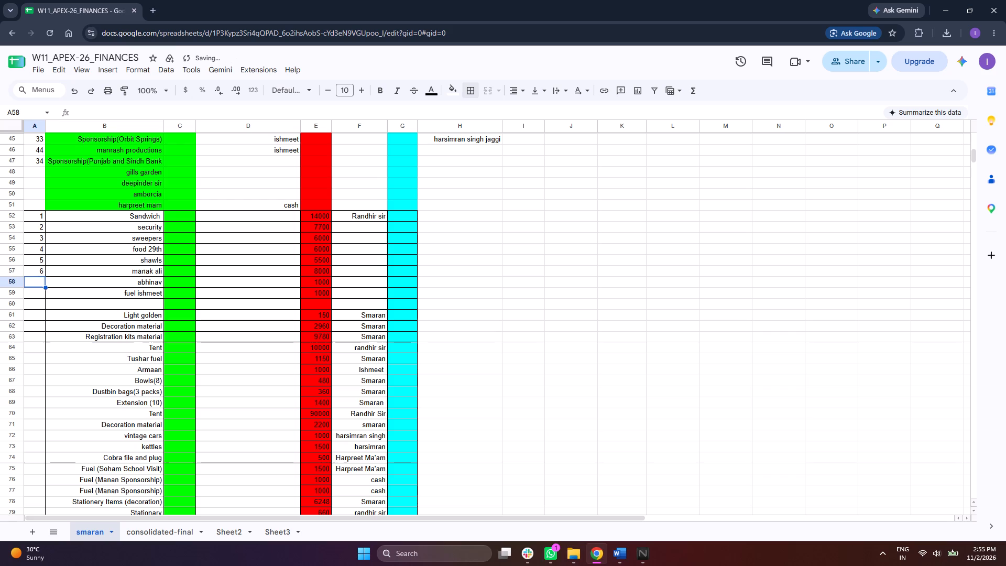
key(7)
key(Return)
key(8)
key(Return)
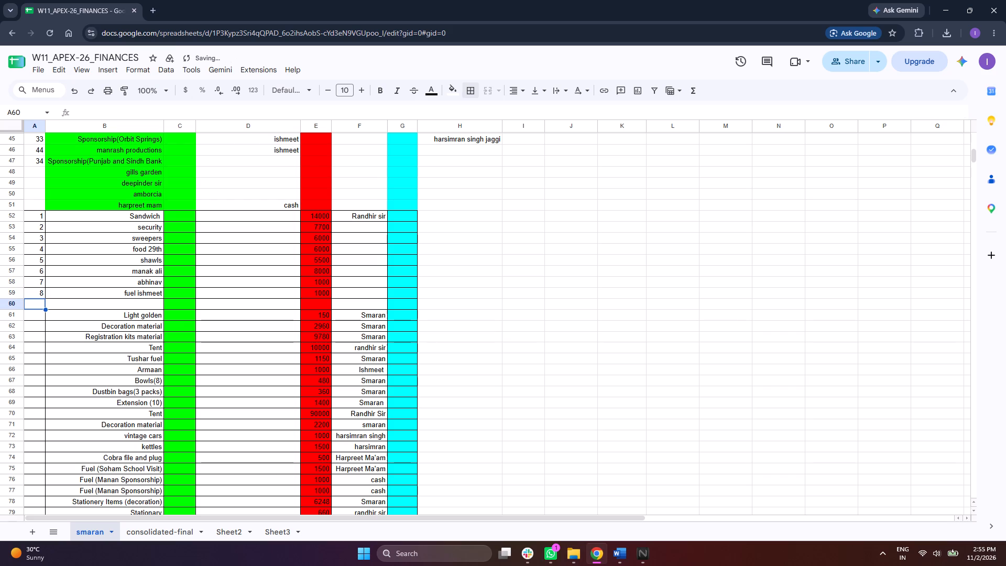
Insert a blank row at row 60 and fill it with a tea expense and an outgoing amount of 310.
click(39, 304)
right_click(39, 304)
click(113, 237)
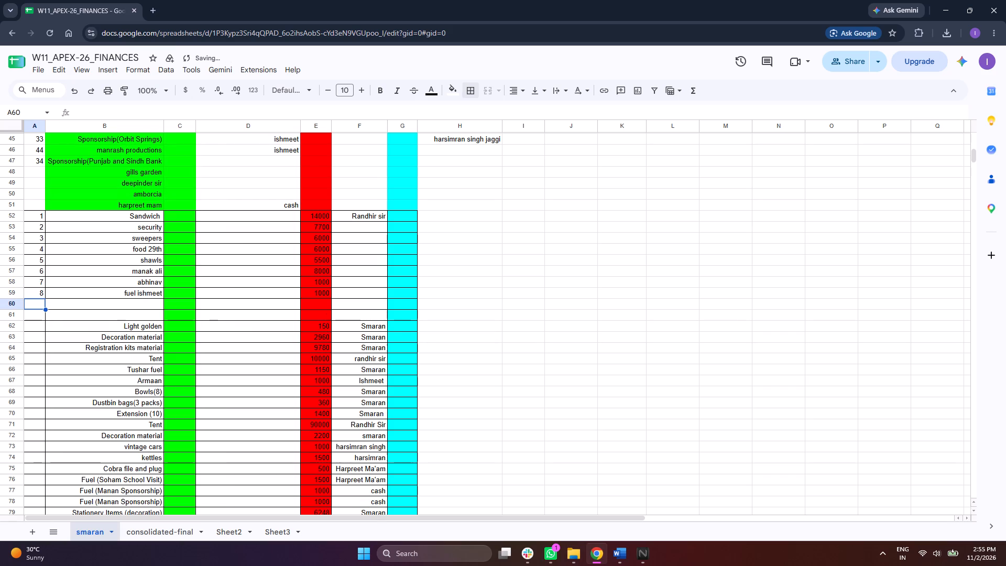
click(123, 300)
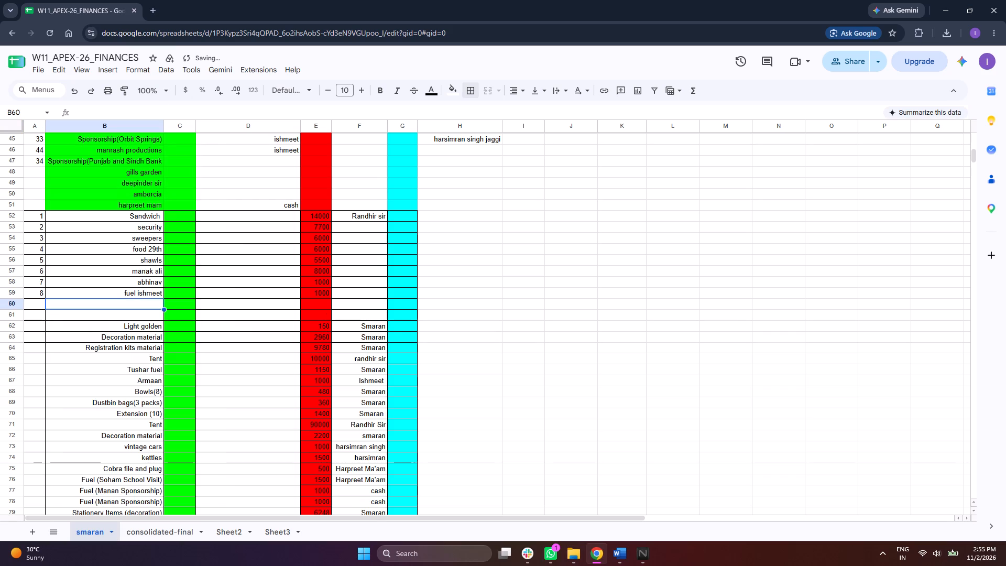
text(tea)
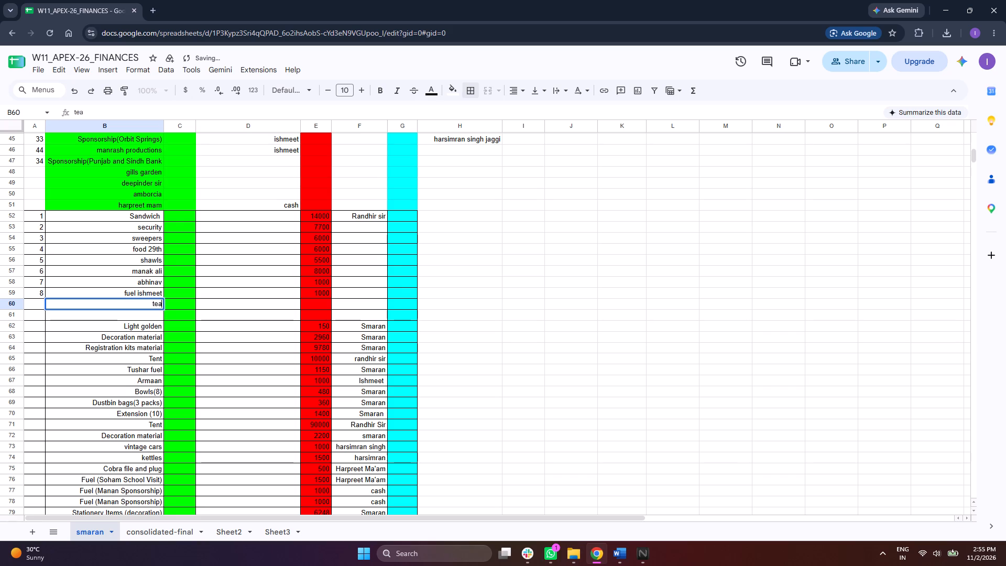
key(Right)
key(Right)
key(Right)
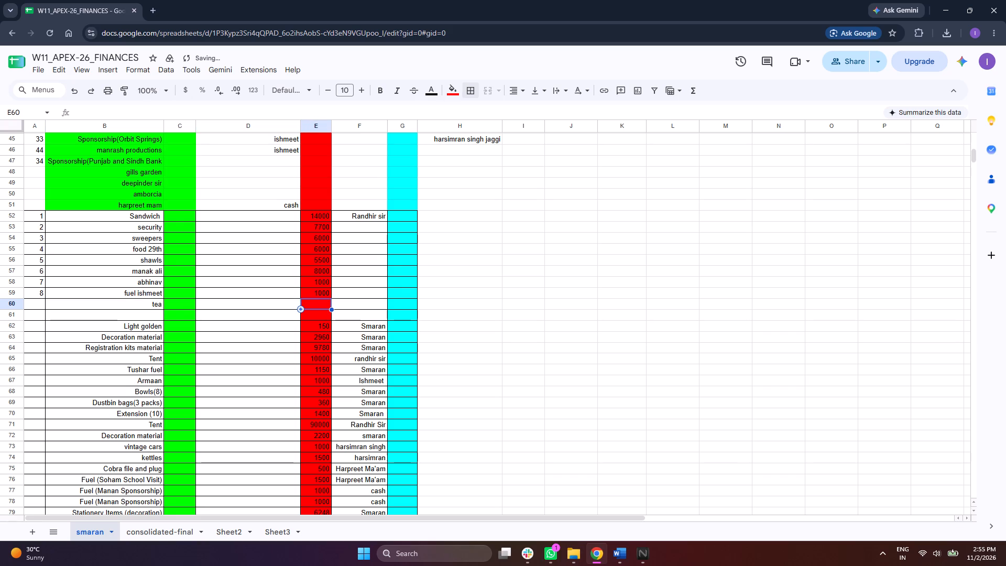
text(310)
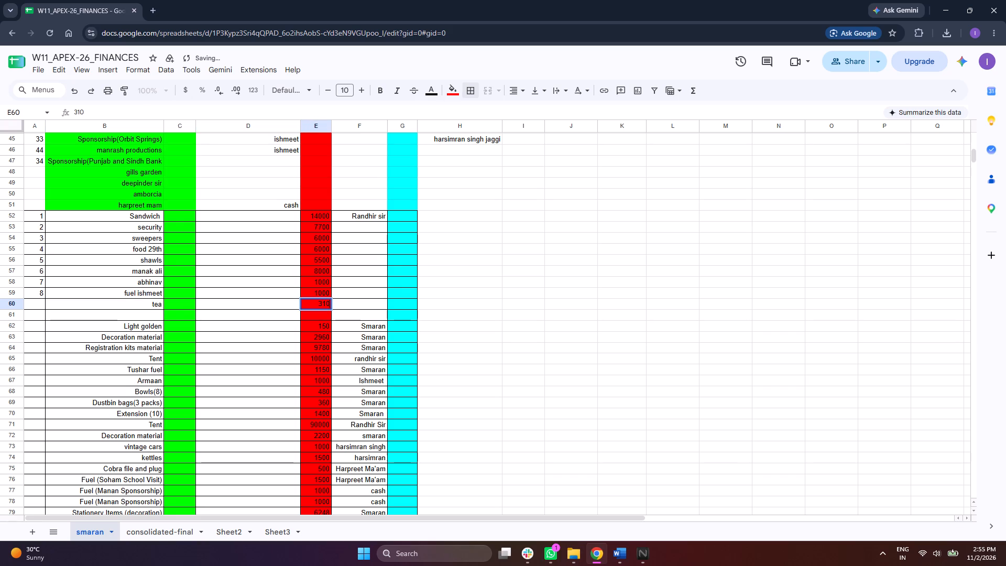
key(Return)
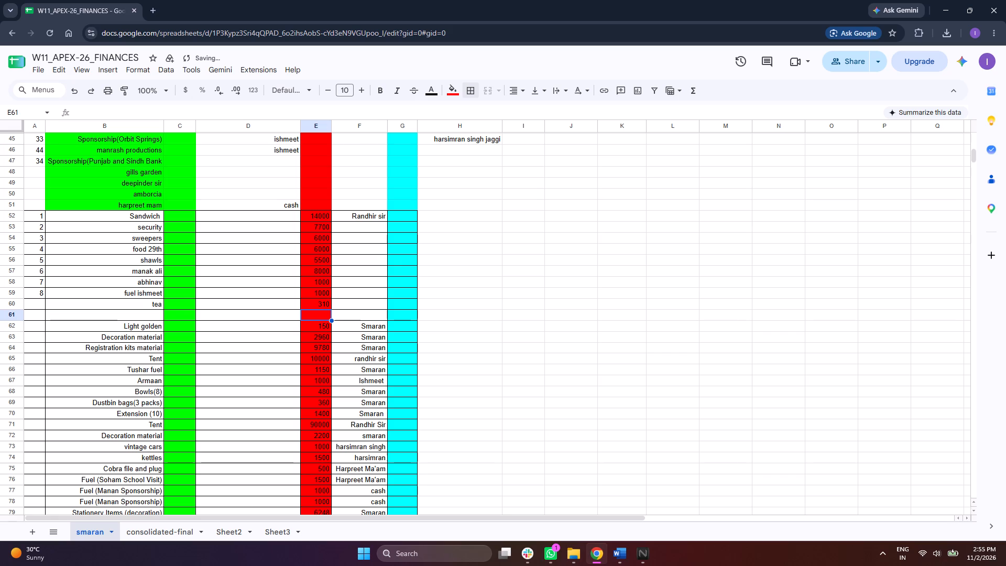
Insert a blank row at row 61 and fill it with a chips expense and an outgoing amount of 120.
click(18, 314)
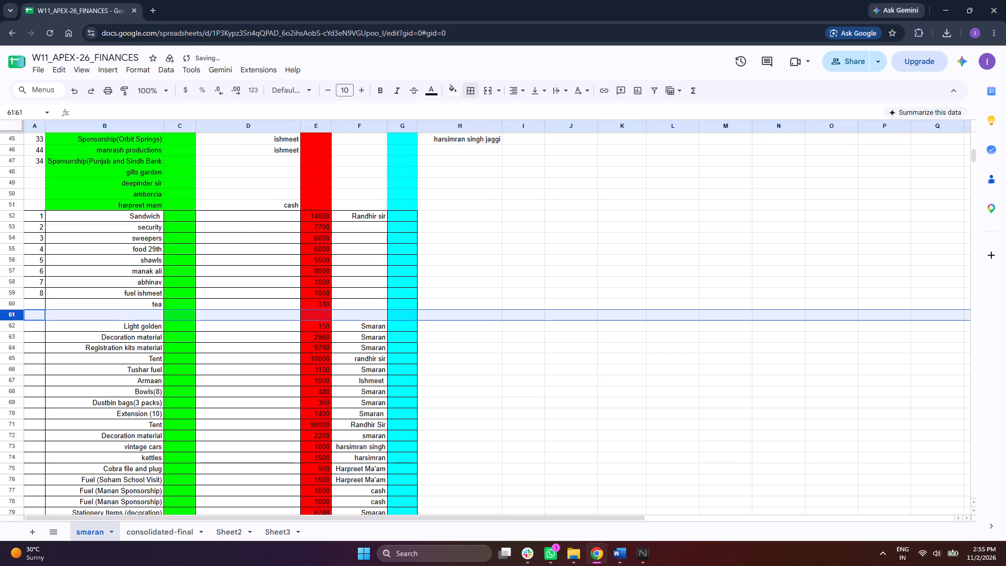
right_click(18, 314)
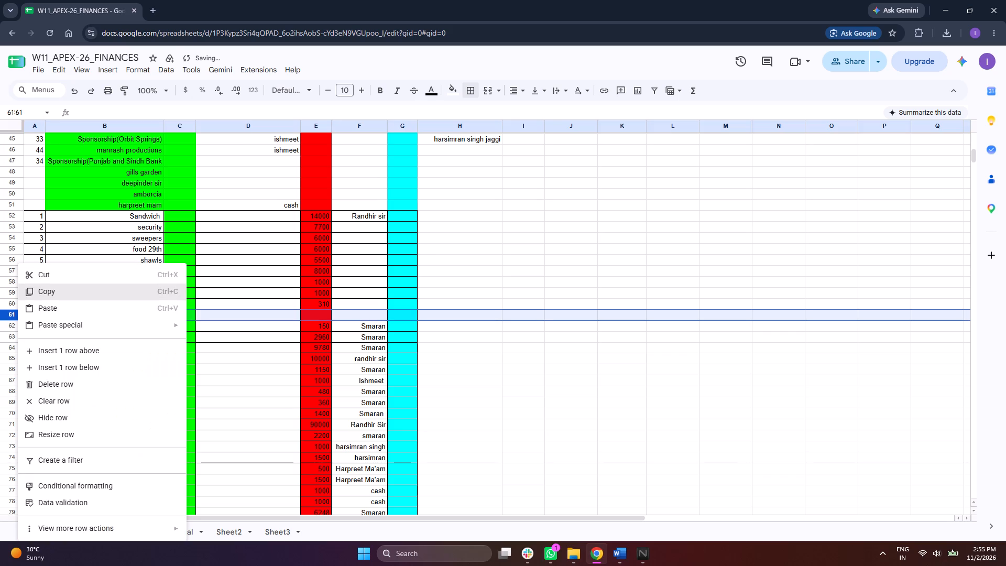
click(87, 348)
click(157, 314)
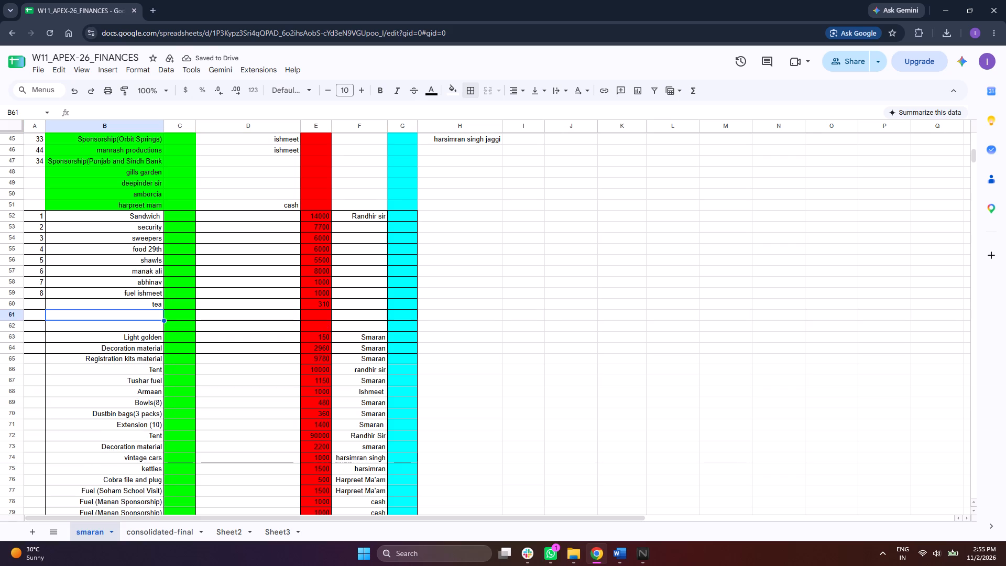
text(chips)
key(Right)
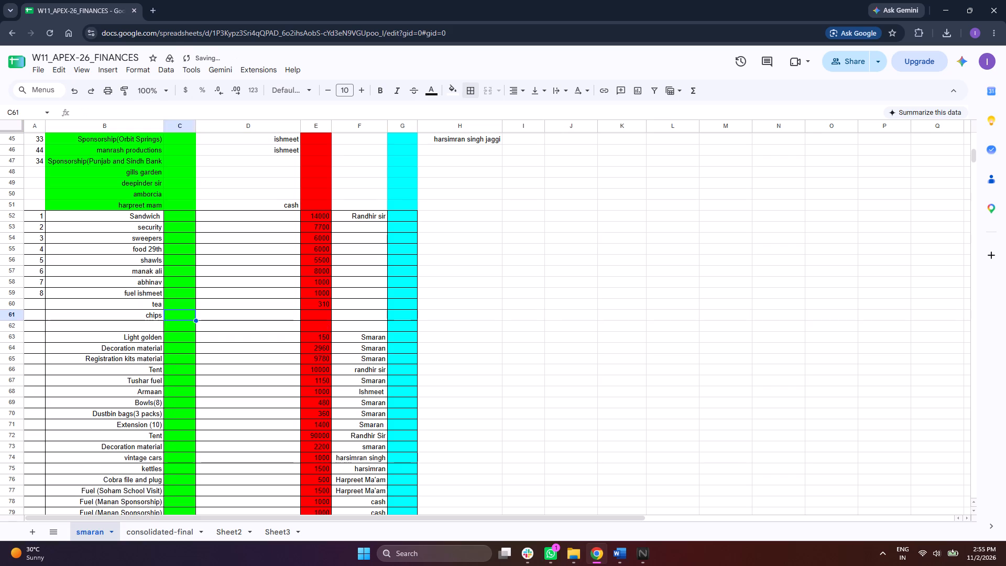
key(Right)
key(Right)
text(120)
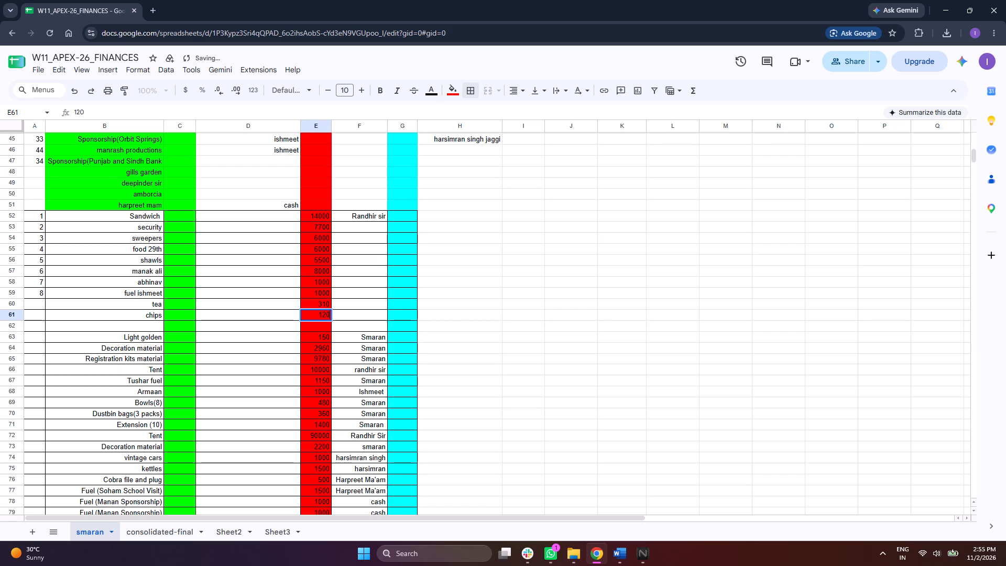
Number the tea and chips rows 9 and 10 in column A.
click(34, 302)
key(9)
key(Return)
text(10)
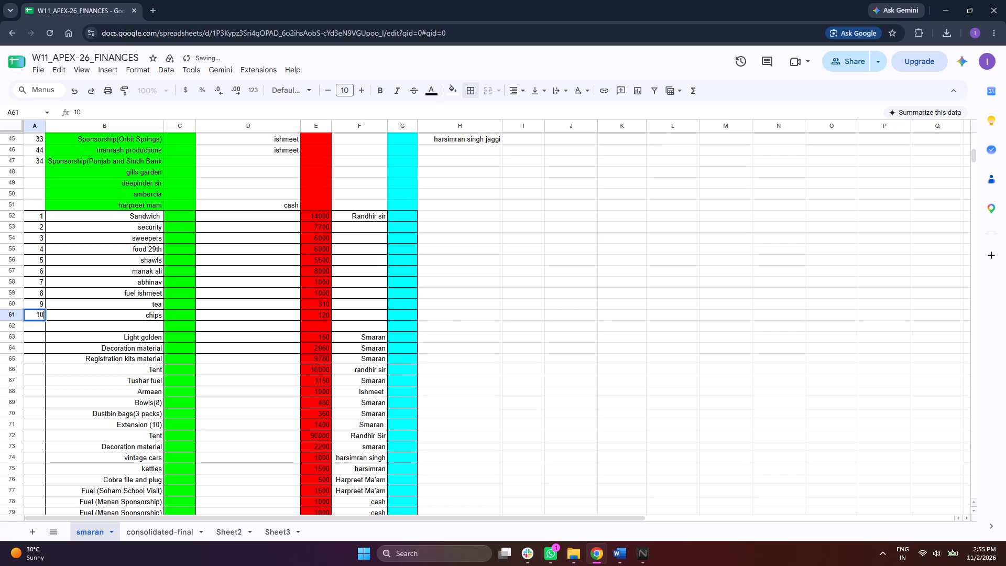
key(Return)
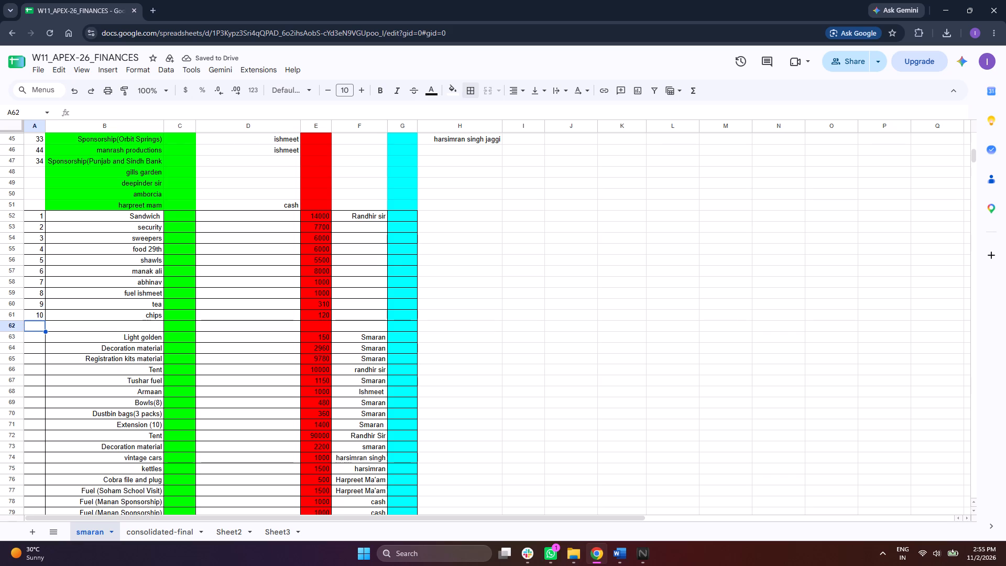
Insert one more blank row directly below chips, at row 62.
click(132, 323)
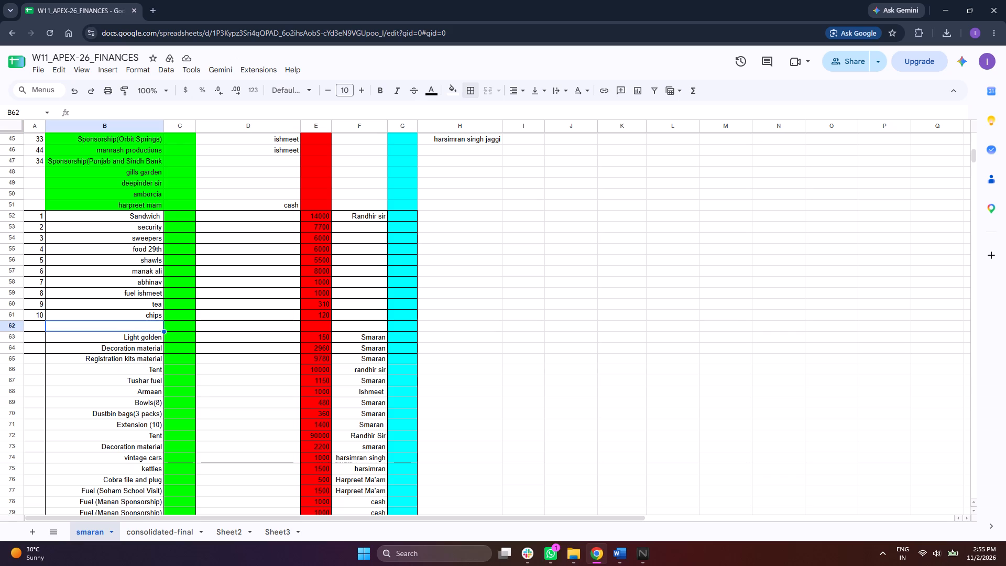
right_click(132, 323)
click(260, 233)
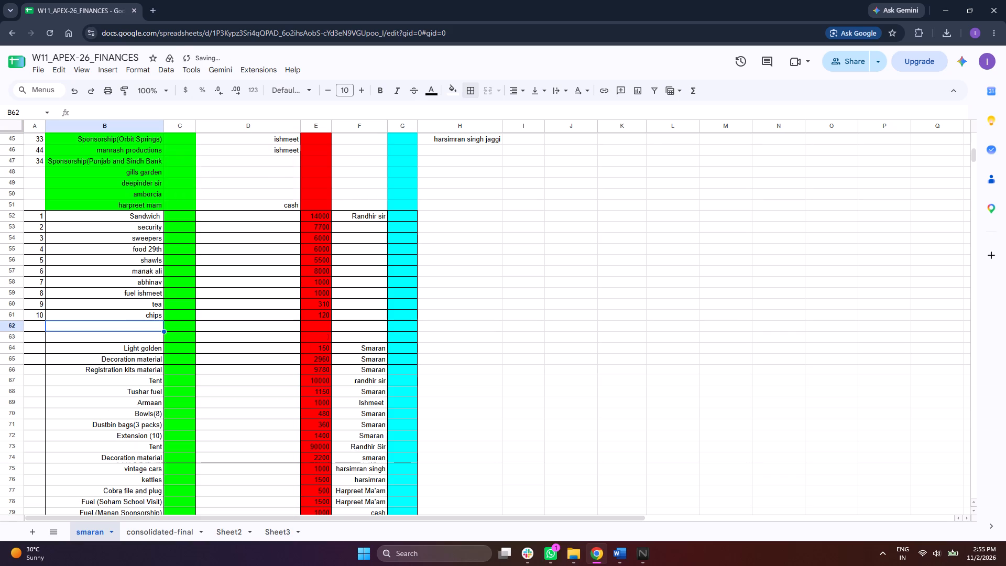
Insert another blank row above row 62 and enter prabhdeep as the expense name in row 62, directly below chips.
click(141, 323)
right_click(141, 323)
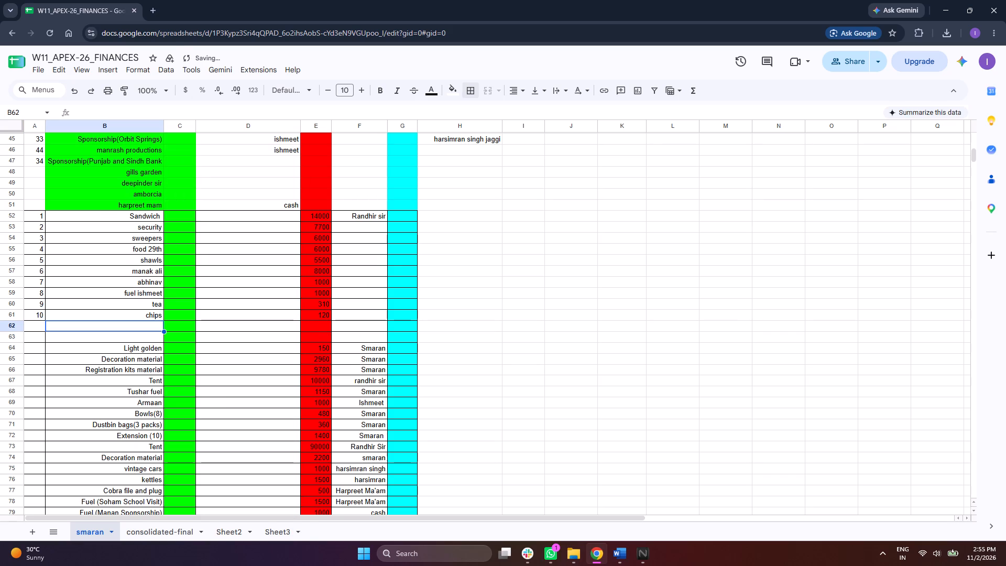
click(210, 227)
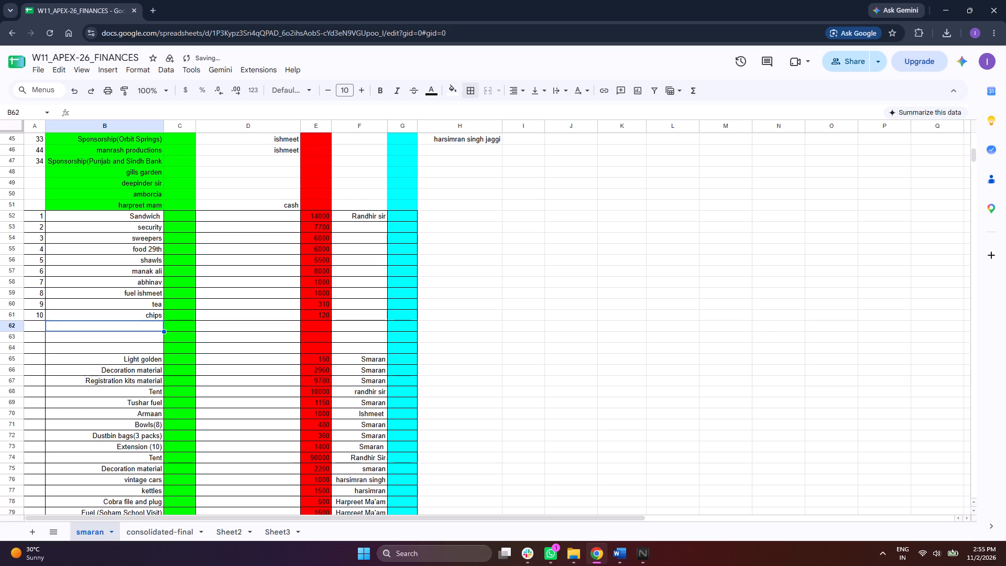
click(112, 324)
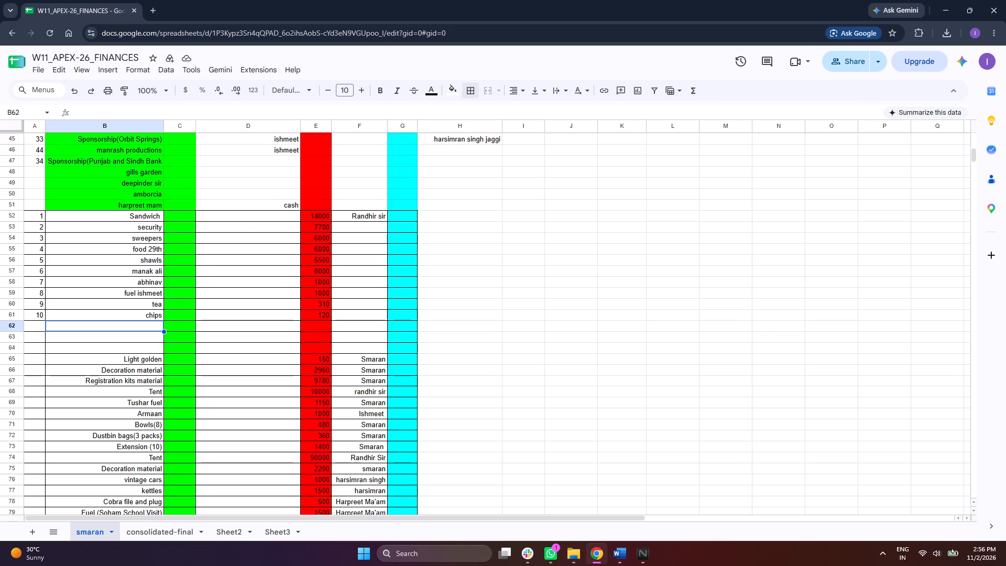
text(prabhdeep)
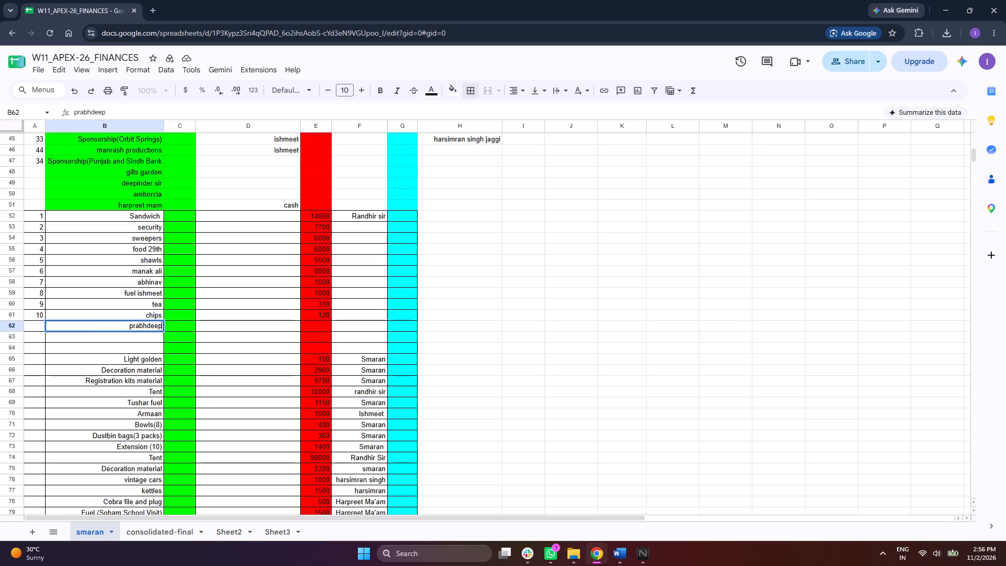
scroll(187, 340, down, 4)
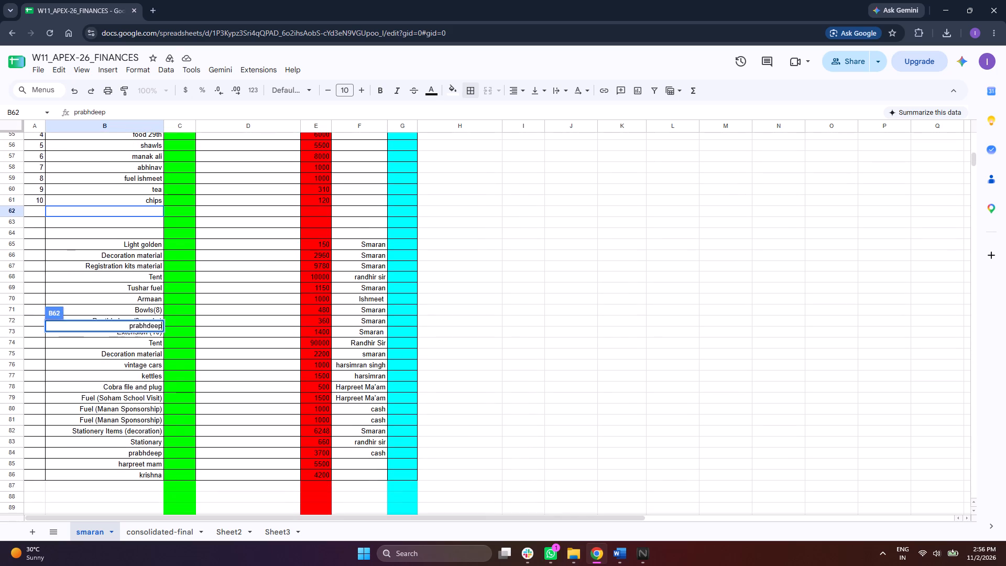
click(226, 471)
Clear the name, outgoing amount and cash note from the old prabhdeep entry in row 84.
click(158, 448)
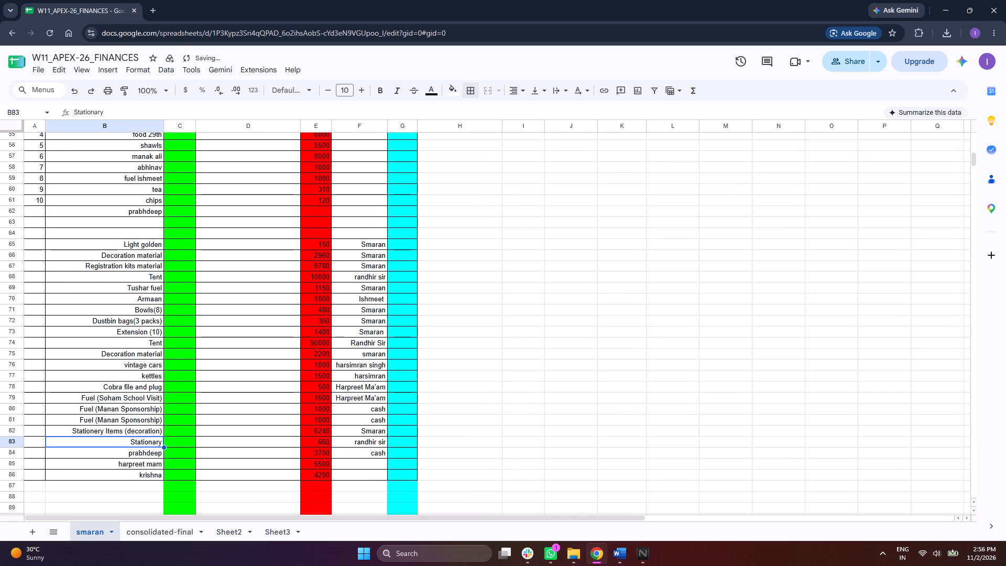
click(149, 452)
key(BackSpace)
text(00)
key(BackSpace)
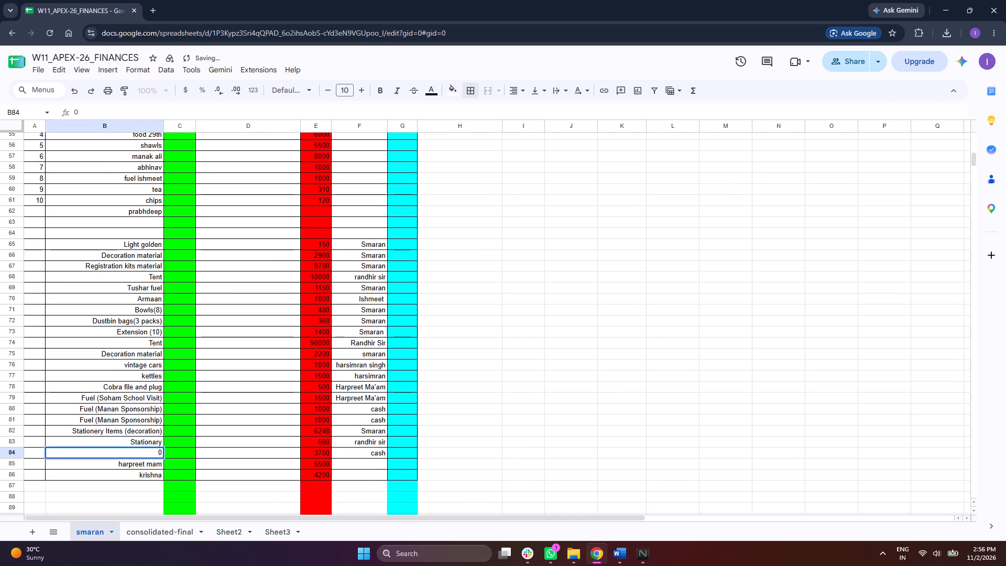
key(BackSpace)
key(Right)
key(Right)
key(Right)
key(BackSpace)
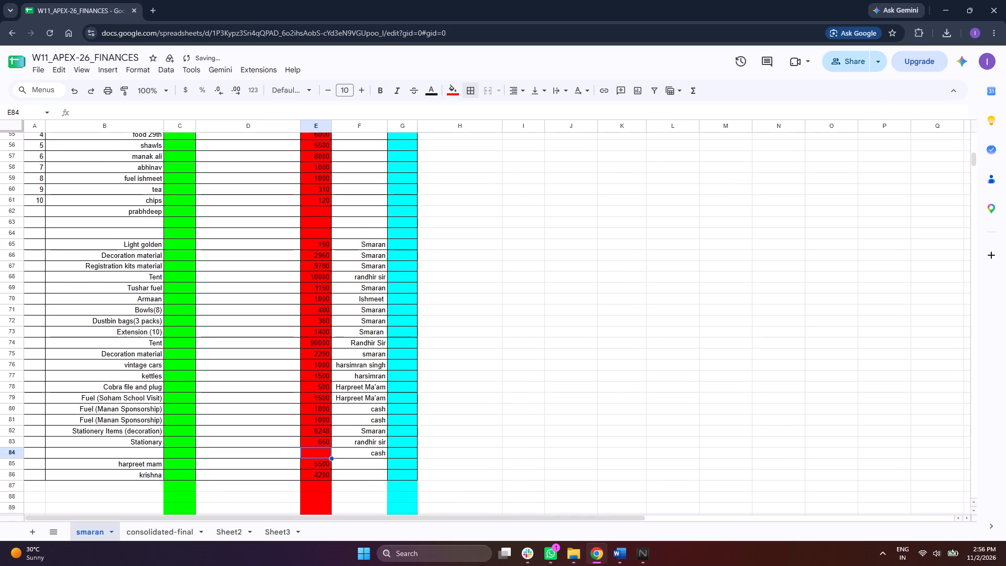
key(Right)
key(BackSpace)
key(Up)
Enter 3700 as the outgoing amount for prabhdeep in row 62.
scroll(149, 452, up, 2)
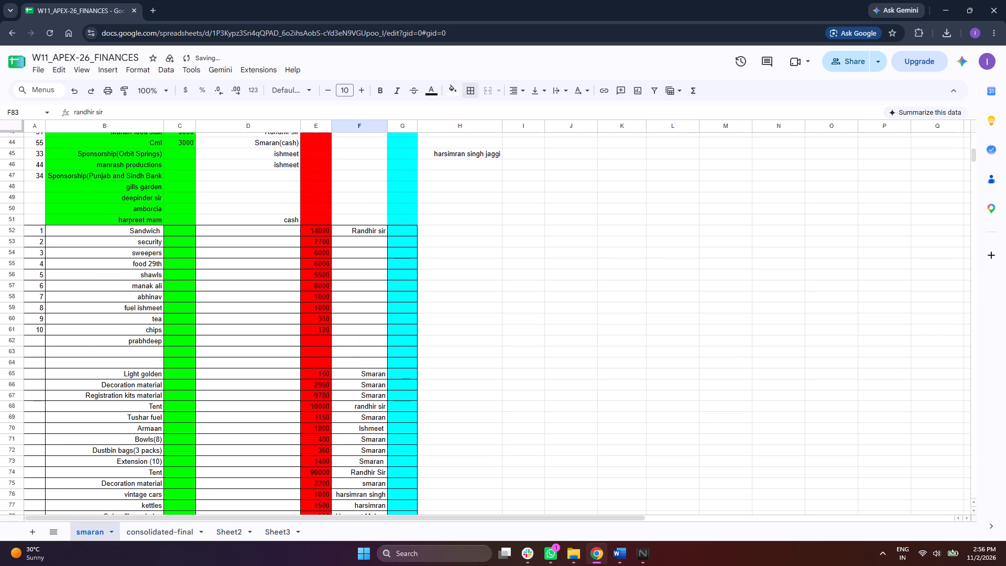
click(308, 341)
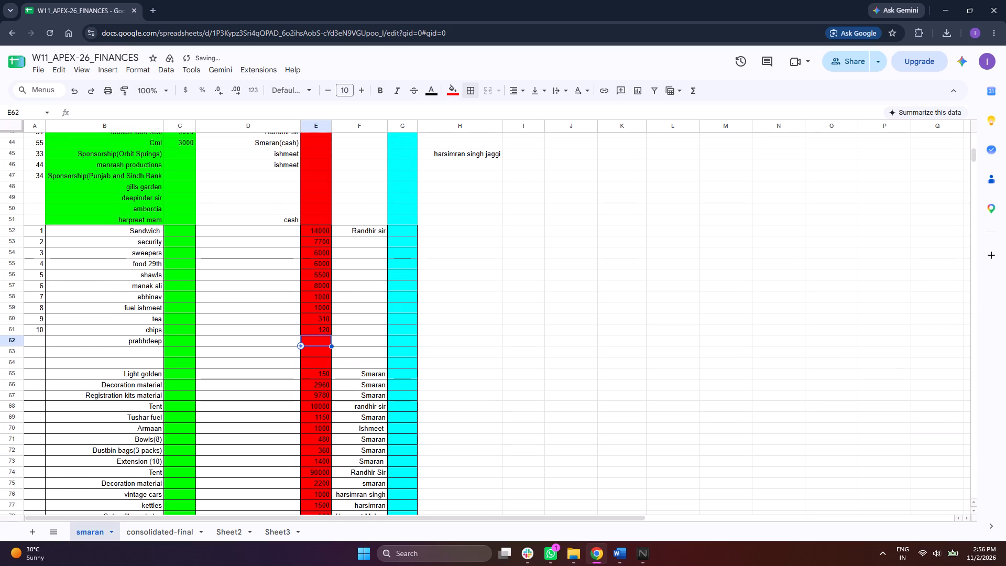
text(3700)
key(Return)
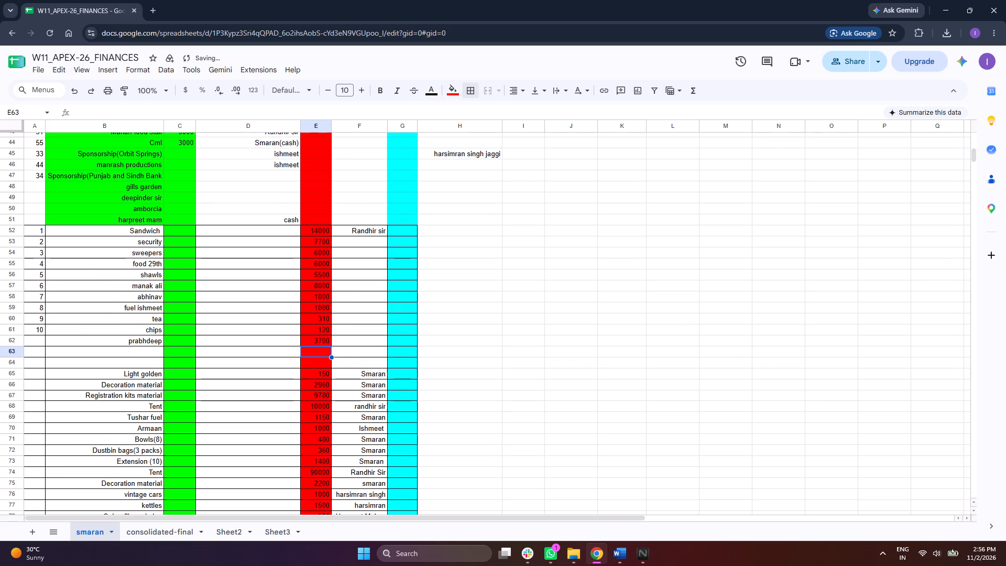
Move the Light golden row up to row 63, directly below prabhdeep.
click(140, 346)
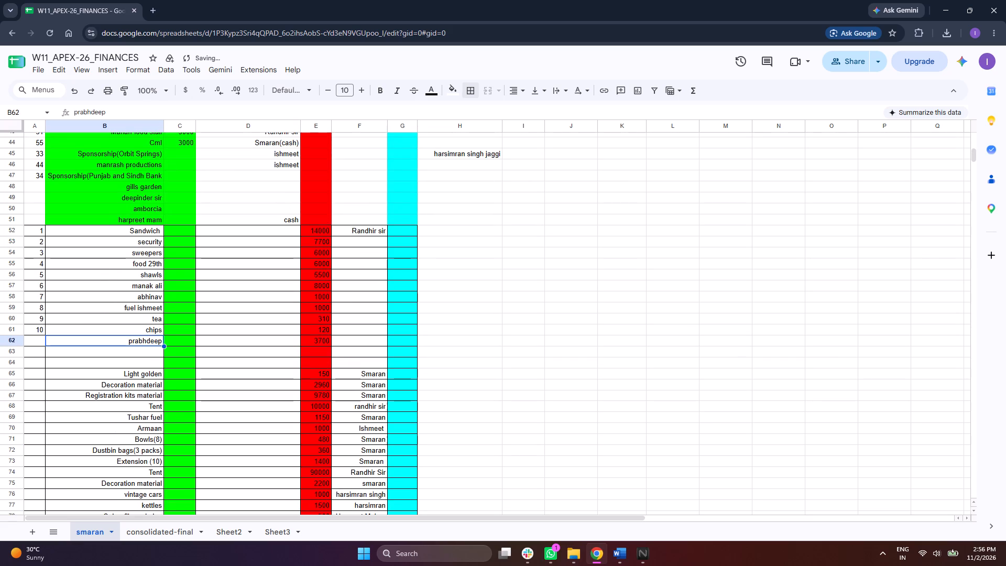
click(140, 348)
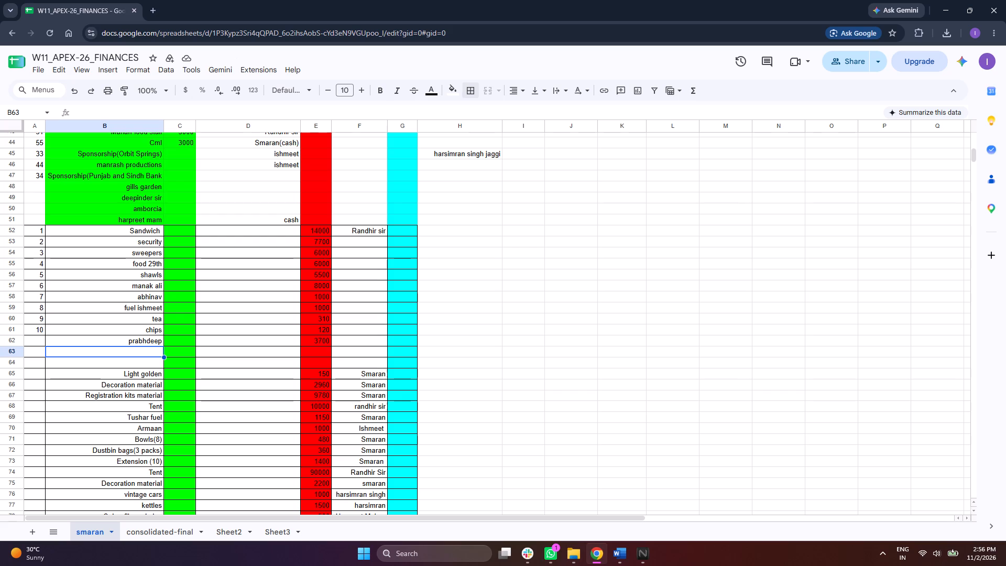
click(6, 374)
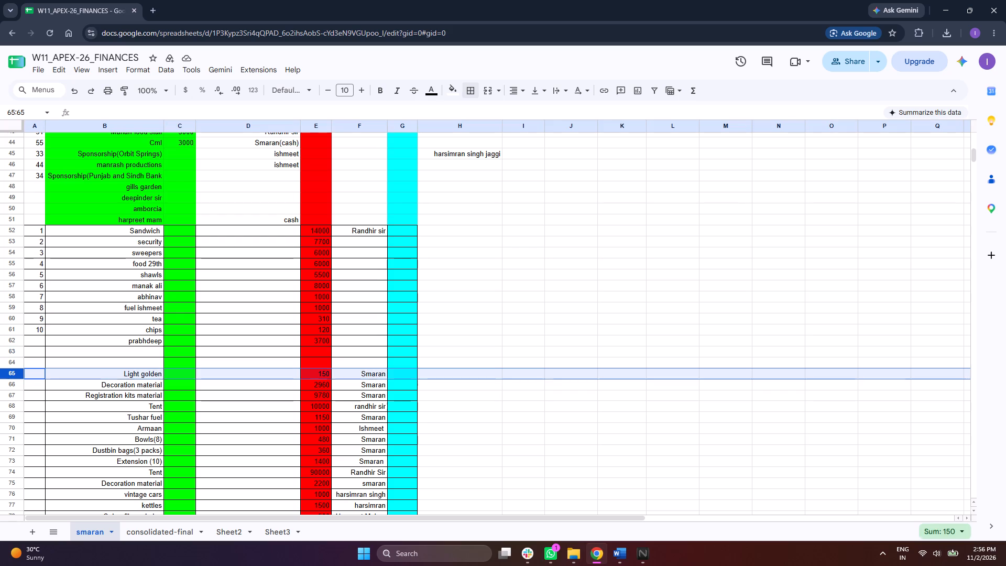
drag(6, 374, 12, 354)
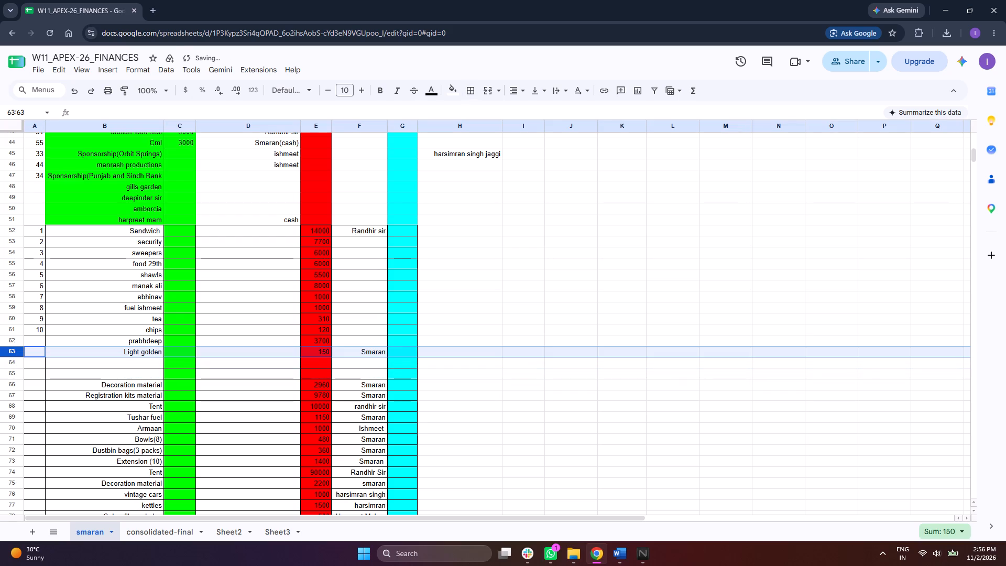
Number the prabhdeep and Light golden rows 11 and 12 in column A.
click(39, 336)
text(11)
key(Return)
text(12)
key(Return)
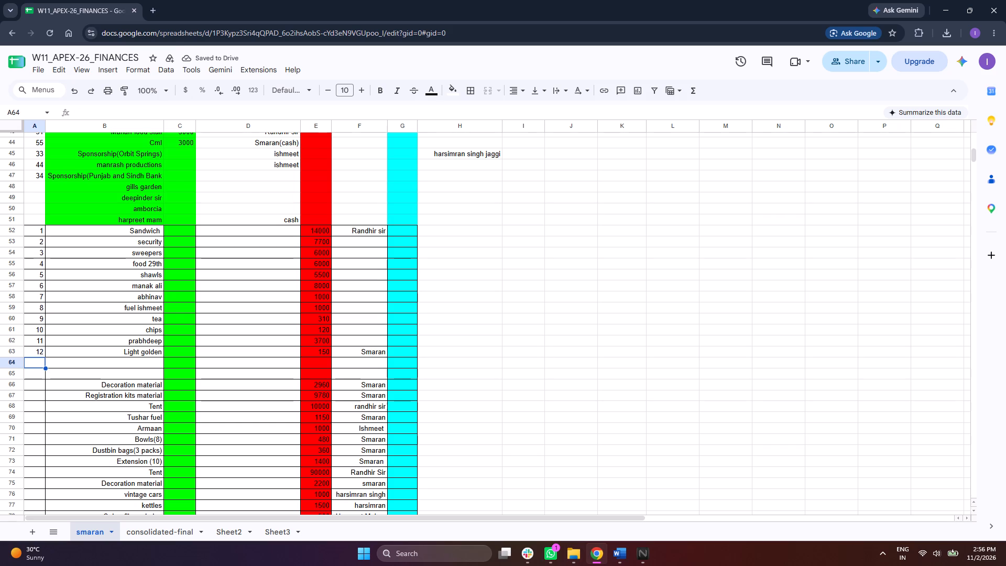
Move the Decoration material row up to row 64 and the Registration kits material row up to row 65.
click(10, 383)
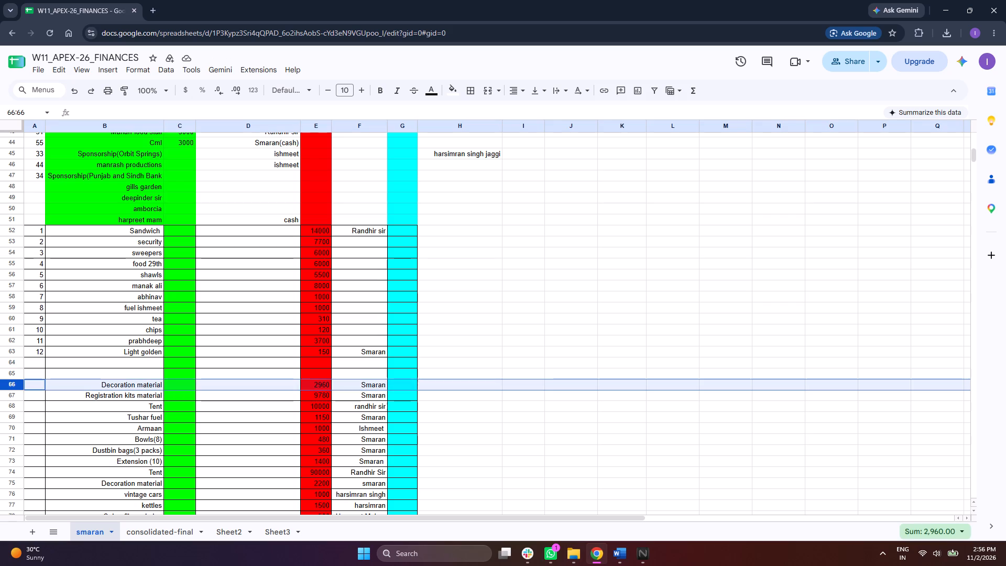
drag(9, 384, 20, 364)
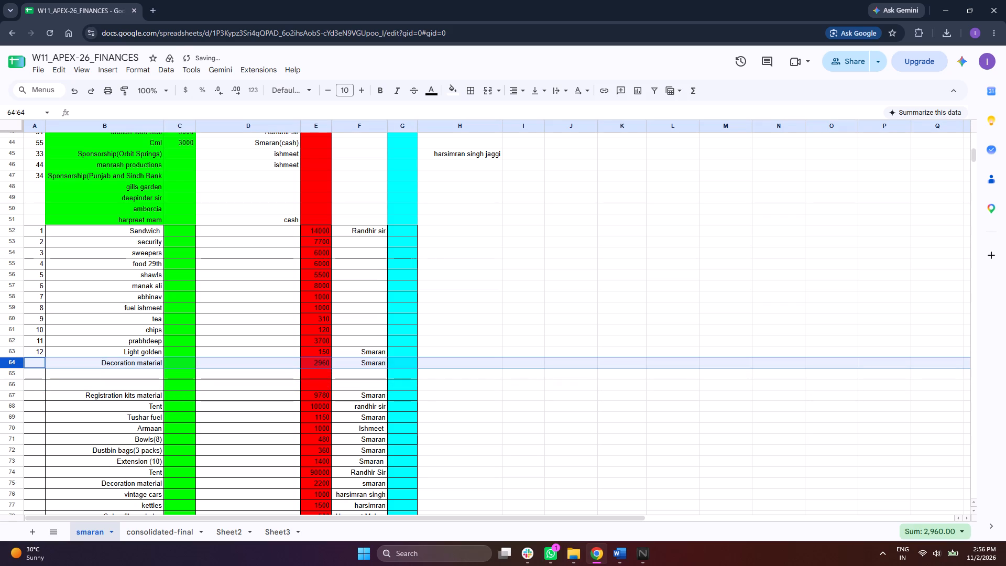
click(10, 398)
click(14, 396)
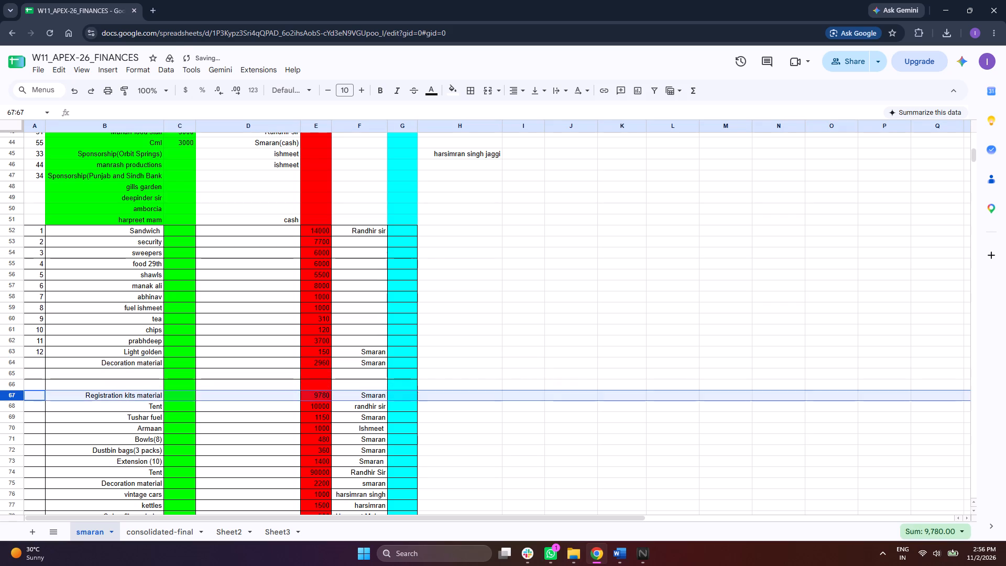
drag(14, 396, 19, 376)
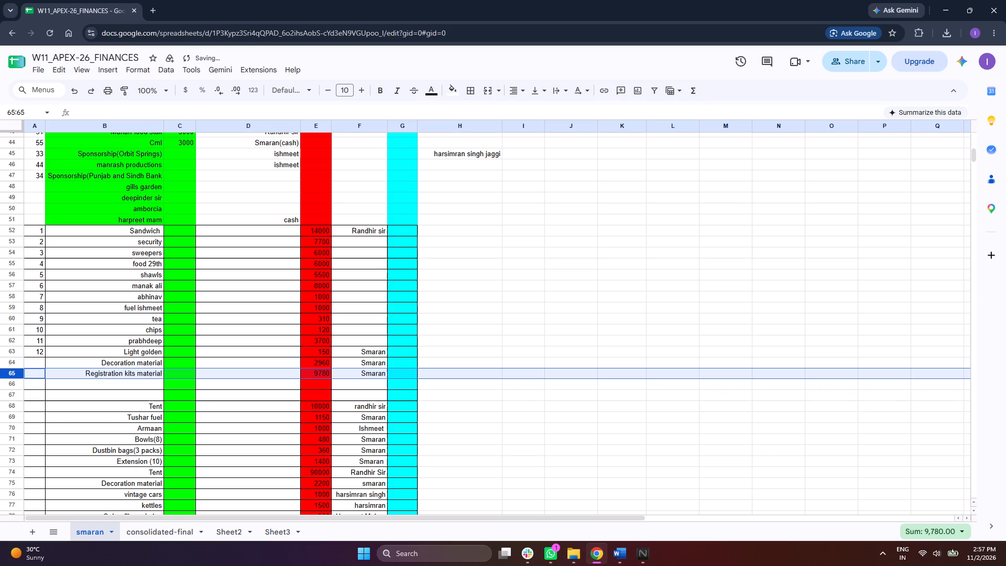
Number the Decoration material and Registration kits material rows 13 and 14 in column A.
click(31, 364)
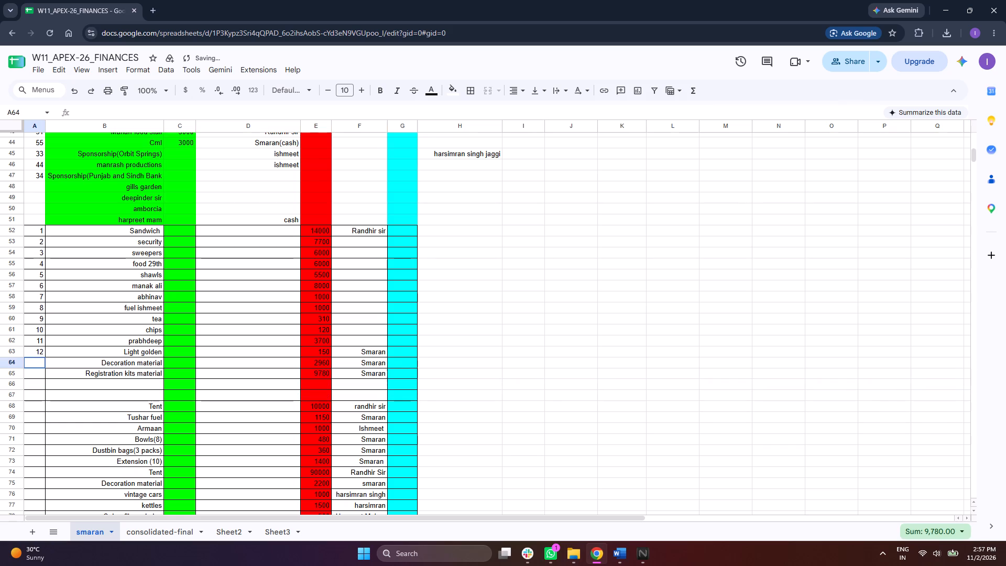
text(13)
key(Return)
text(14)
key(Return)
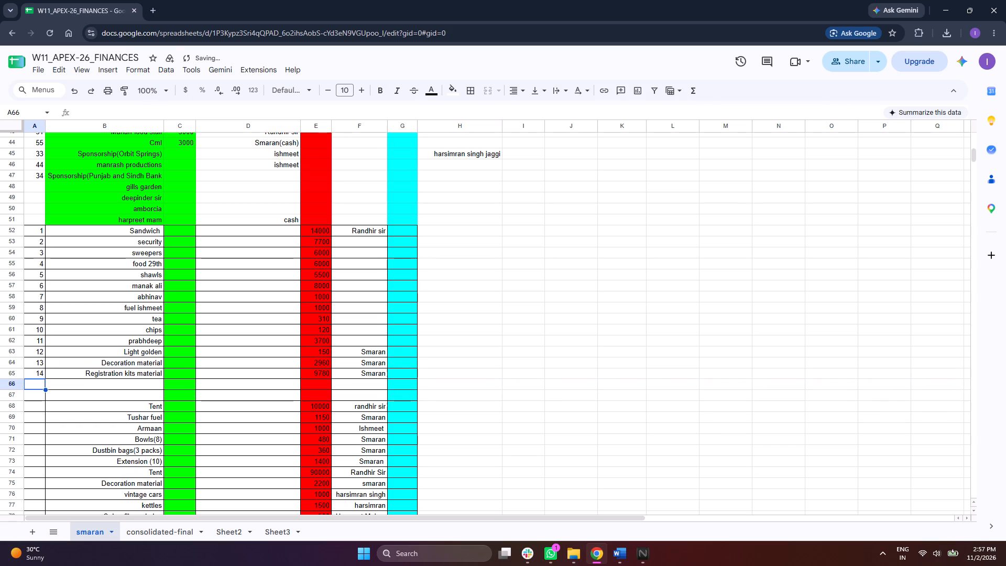
Move the Tent row from row 68 up to row 66 and set its outgoing amount to 100000.
click(12, 407)
drag(12, 407, 15, 385)
click(312, 383)
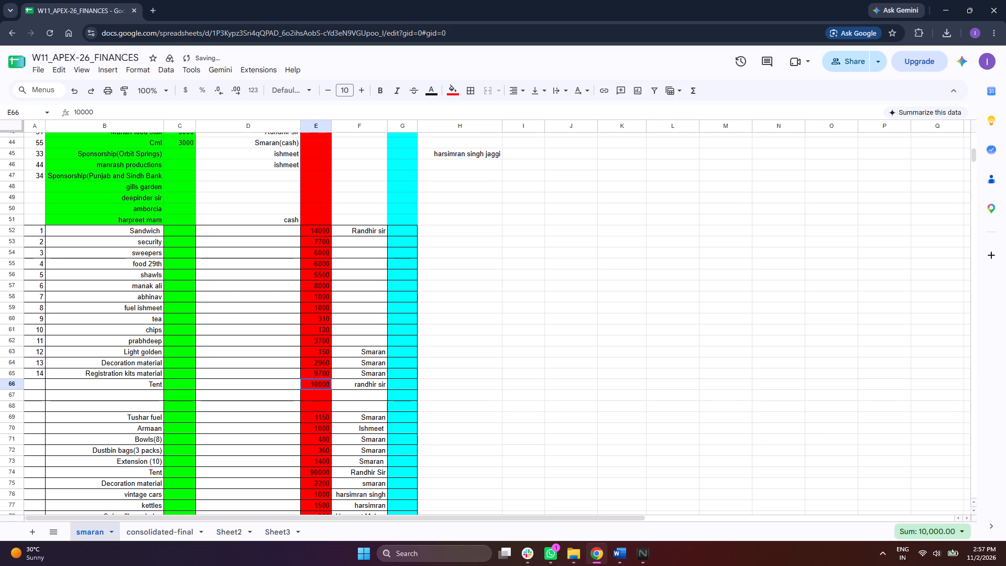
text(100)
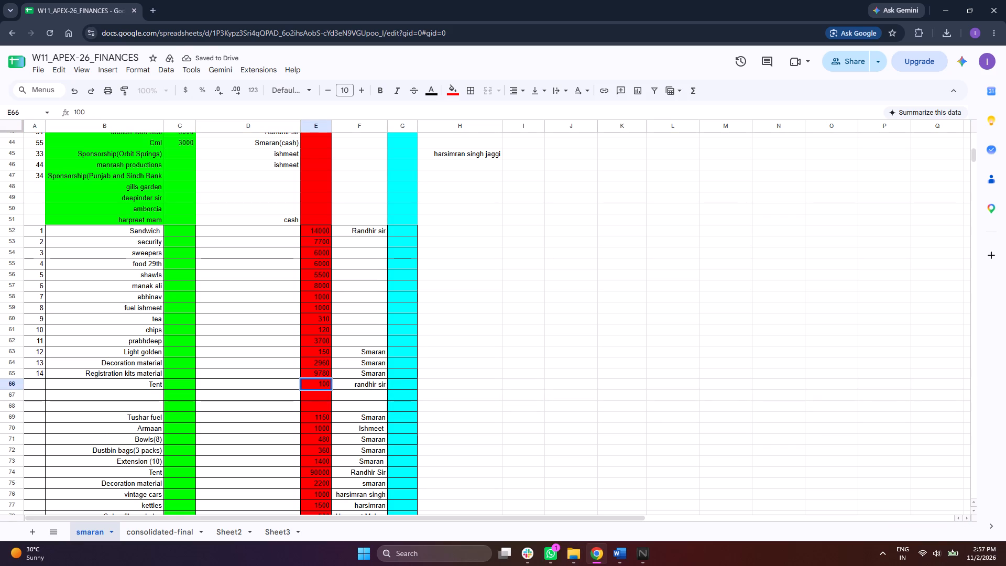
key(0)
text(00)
click(635, 386)
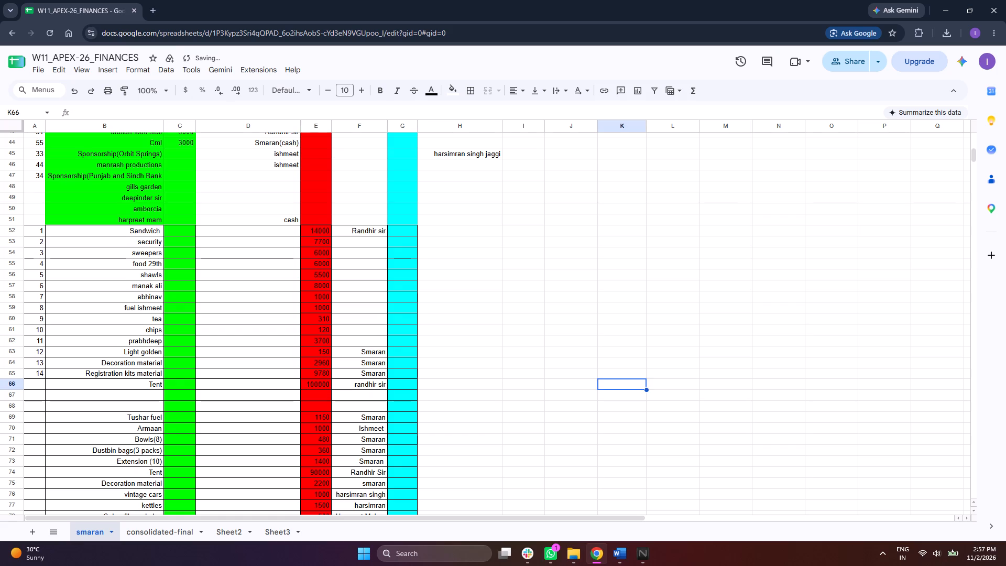
Delete the second Tent expense, row 74, paid by Randhir Sir.
scroll(635, 386, down, 3)
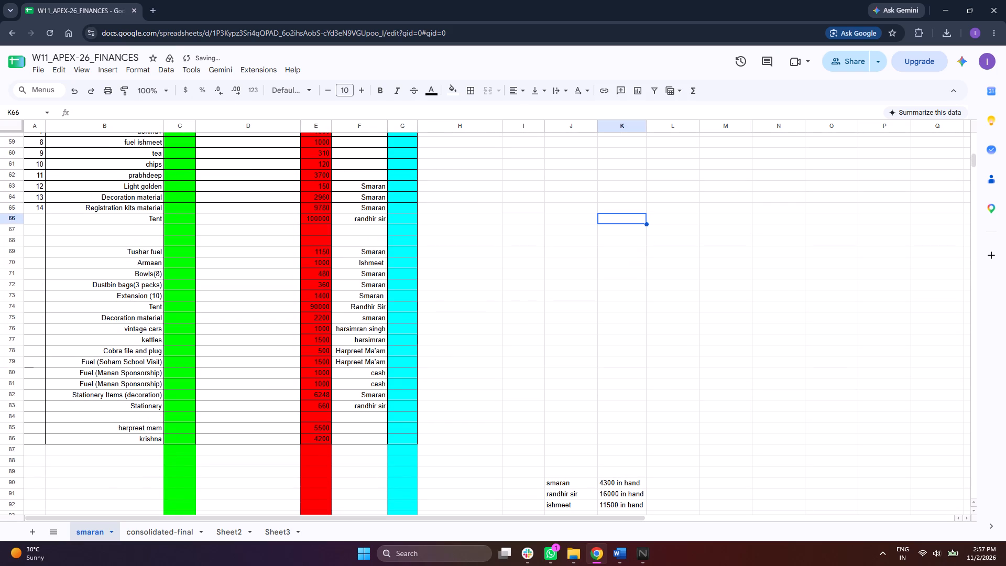
click(0, 306)
right_click(0, 306)
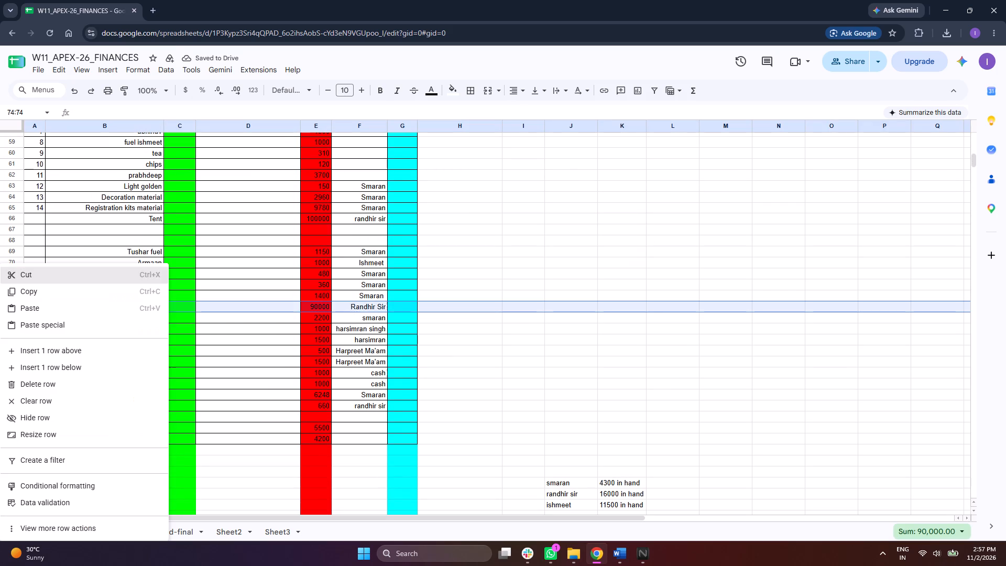
click(103, 382)
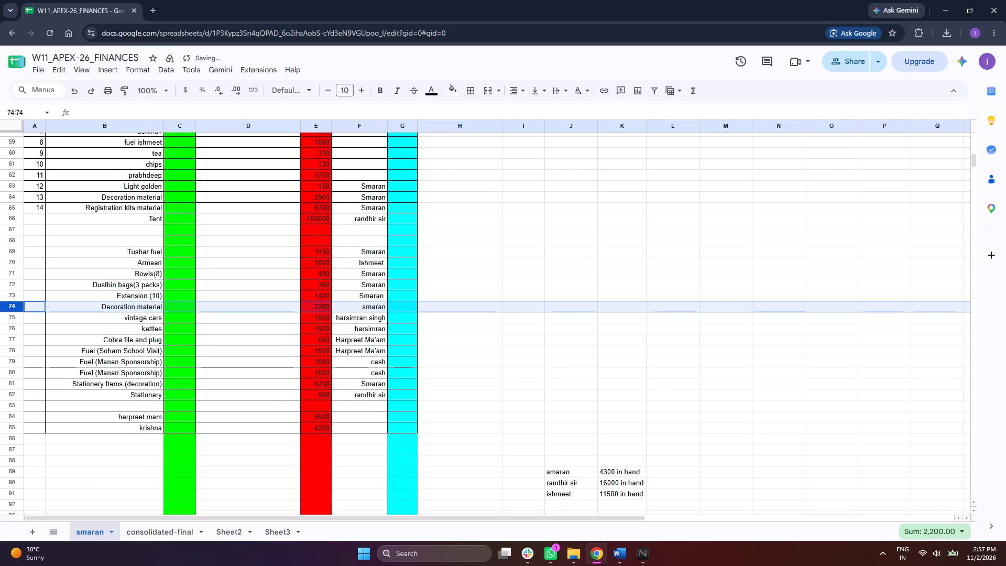
click(581, 267)
Number the Tent row 15 in column A.
scroll(581, 267, up, 3)
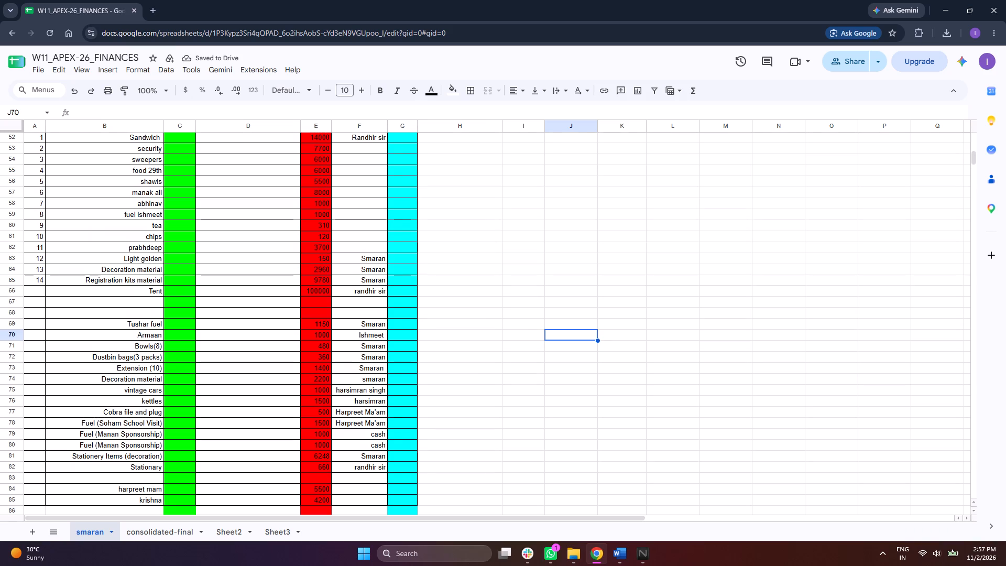
click(41, 288)
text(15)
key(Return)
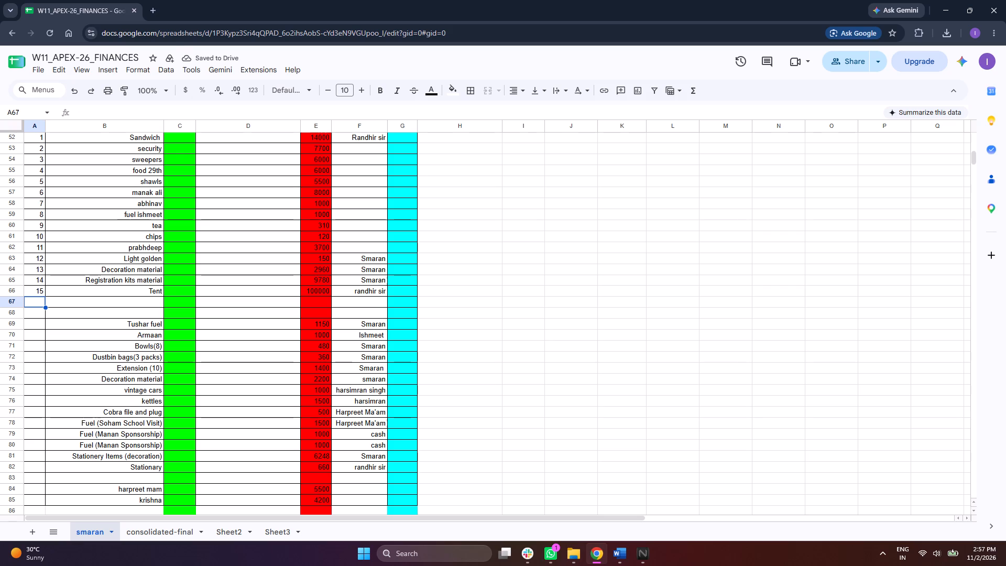
Move the Tushar fuel row up to row 67 and the Armaan row up to row 68.
click(12, 325)
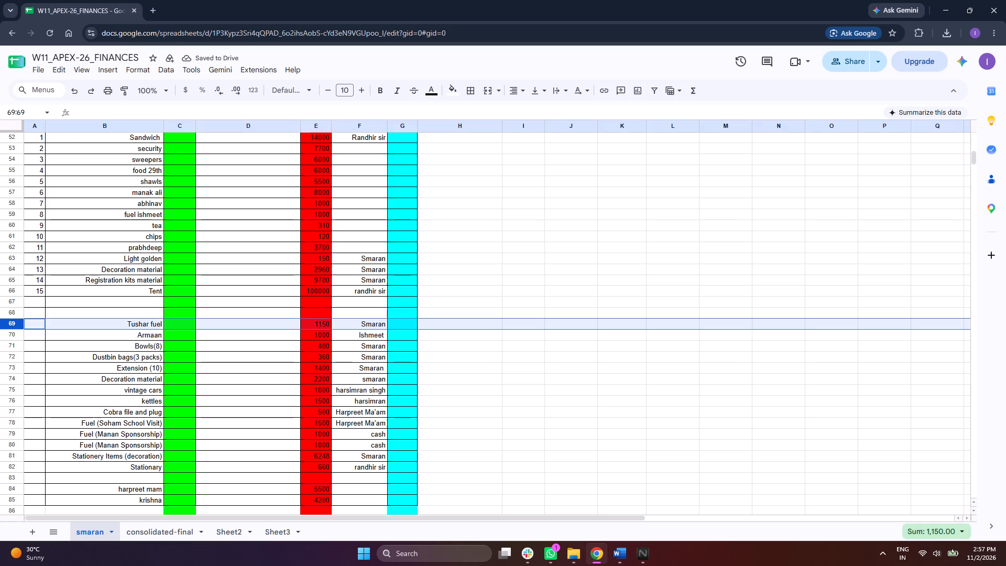
drag(12, 325, 20, 300)
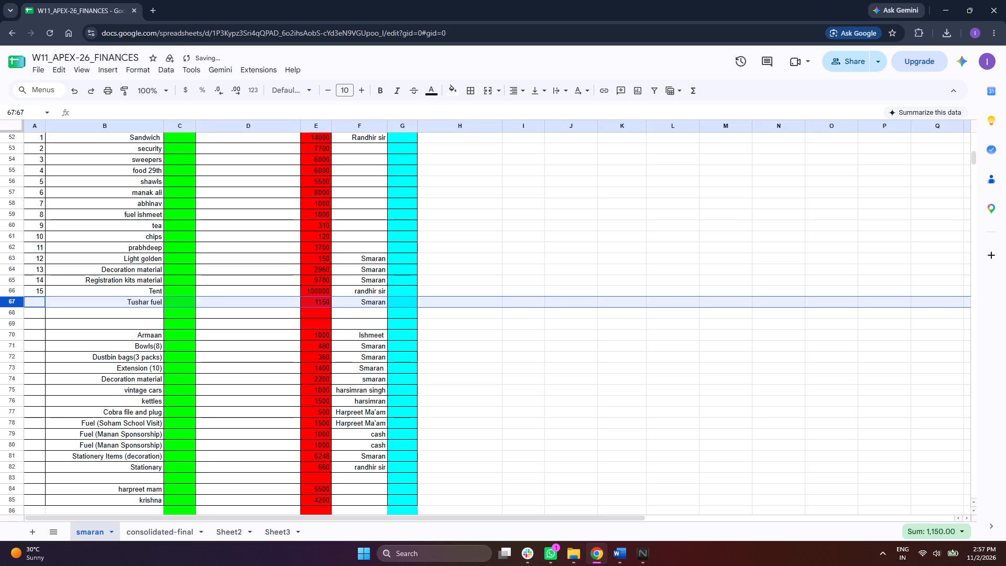
click(11, 338)
drag(11, 338, 21, 310)
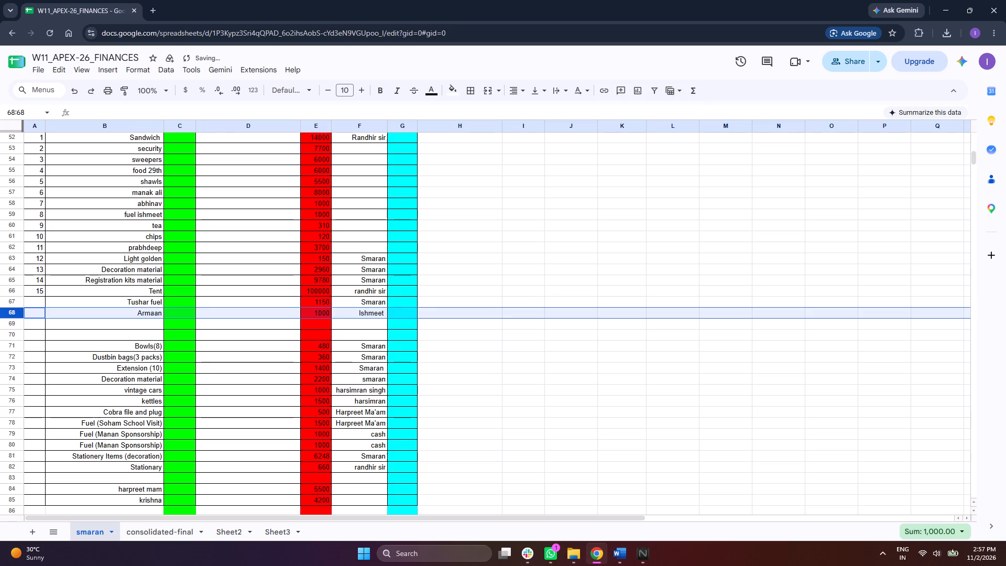
Move the Bowls(8), Dustbin bags(3 packs), Extension (10) and second Decoration material rows up to rows 69 through 72, in that order.
click(4, 345)
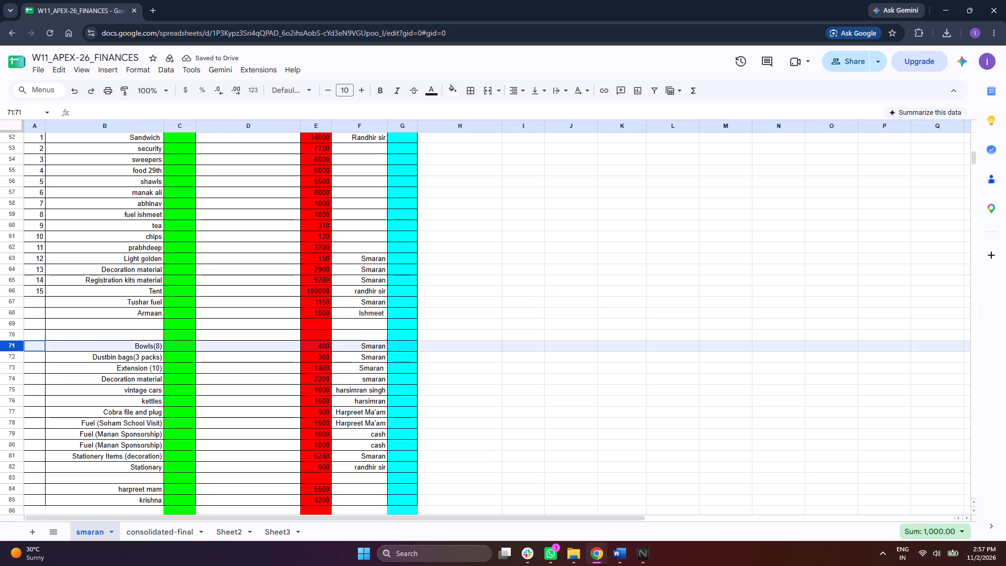
drag(4, 345, 13, 321)
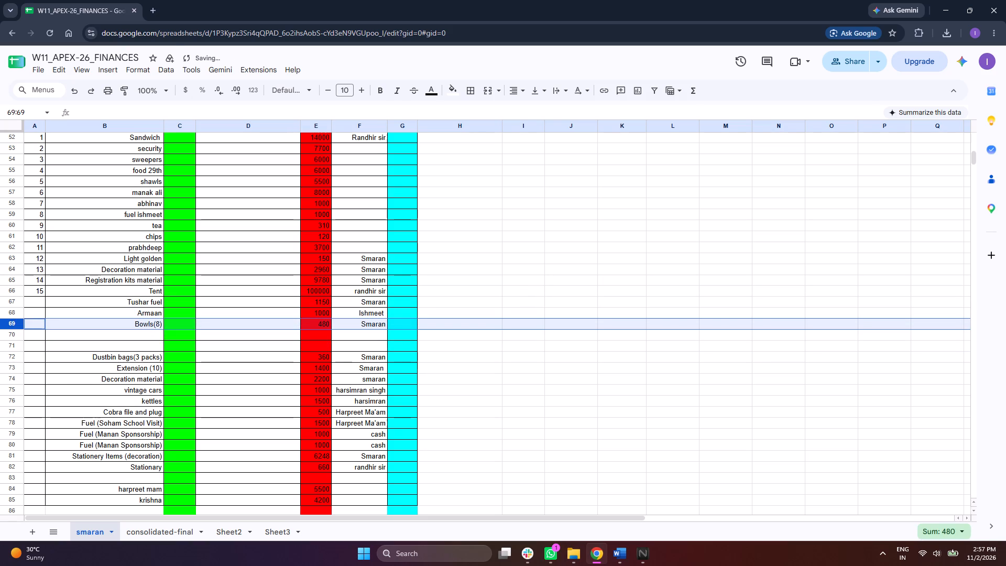
click(13, 357)
drag(13, 357, 17, 330)
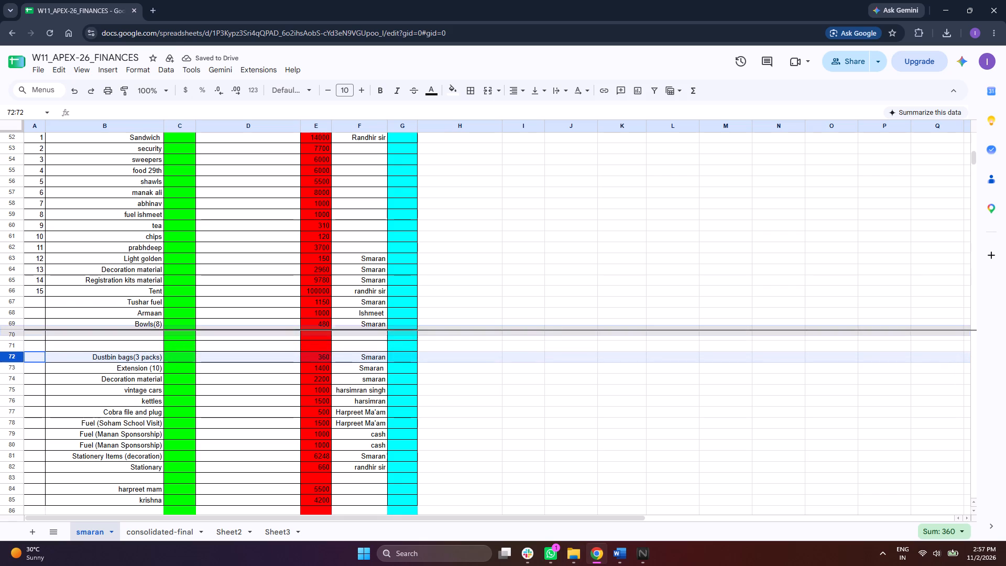
click(7, 367)
drag(7, 367, 15, 345)
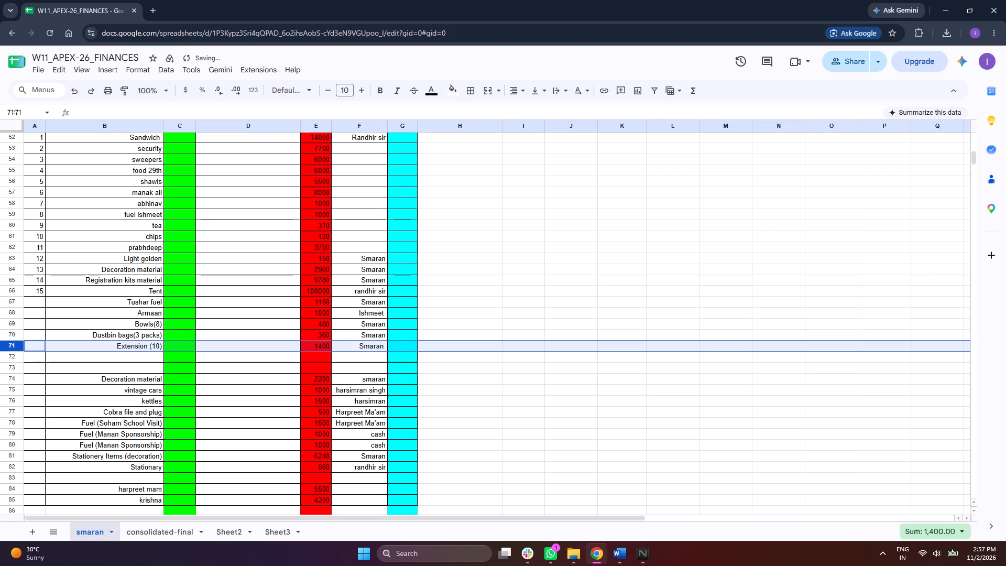
click(7, 380)
drag(7, 380, 24, 358)
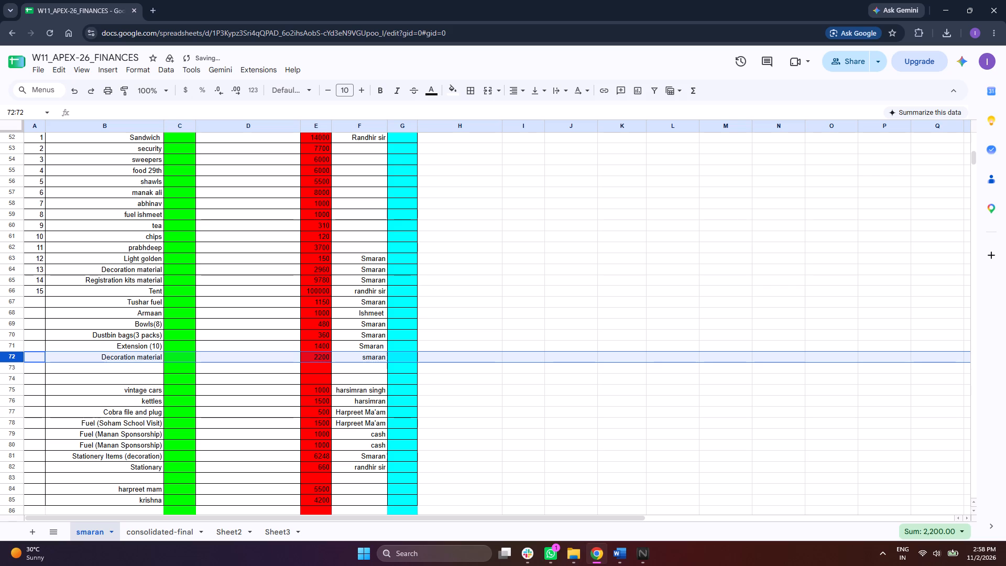
Move the kettles row up to row 73, Cobra file and plug to row 74, and Fuel (Soham School Visit) to row 75.
click(7, 399)
drag(7, 399, 17, 370)
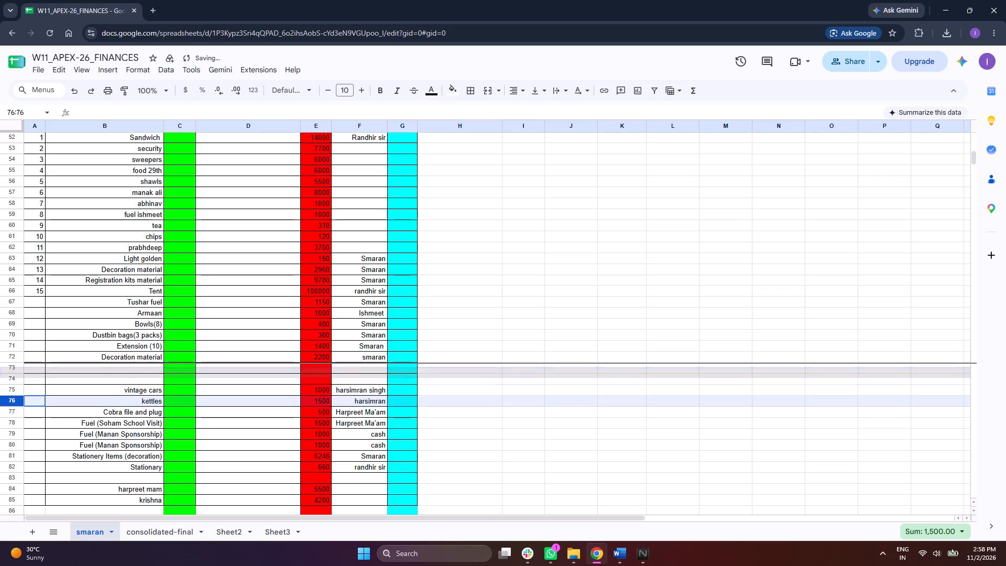
drag(17, 370, 20, 365)
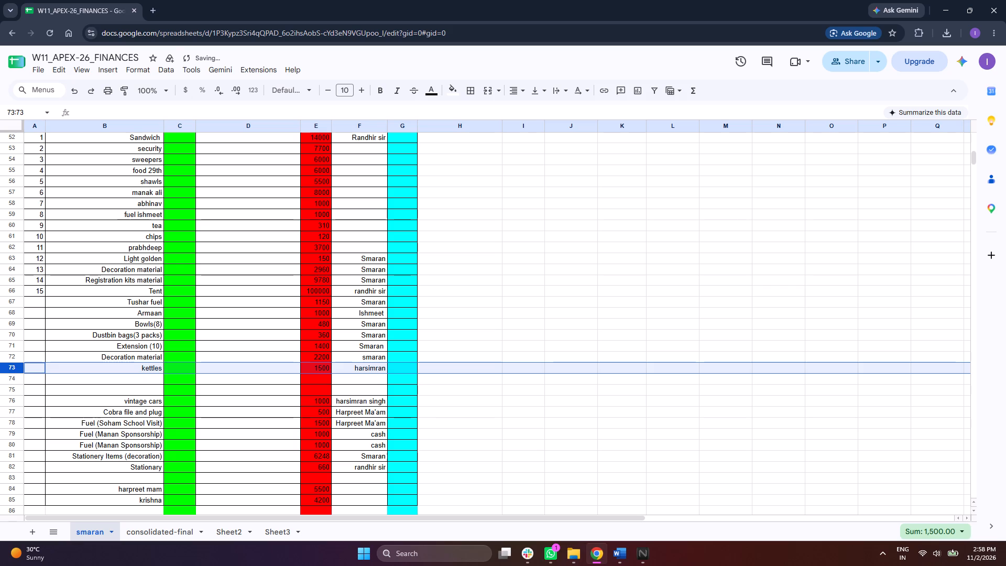
click(11, 413)
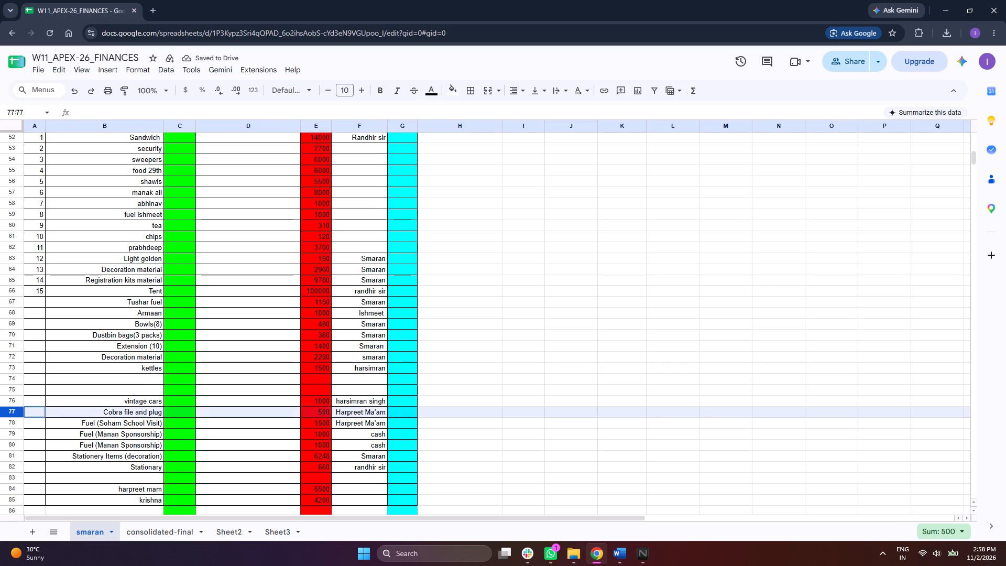
drag(11, 413, 31, 378)
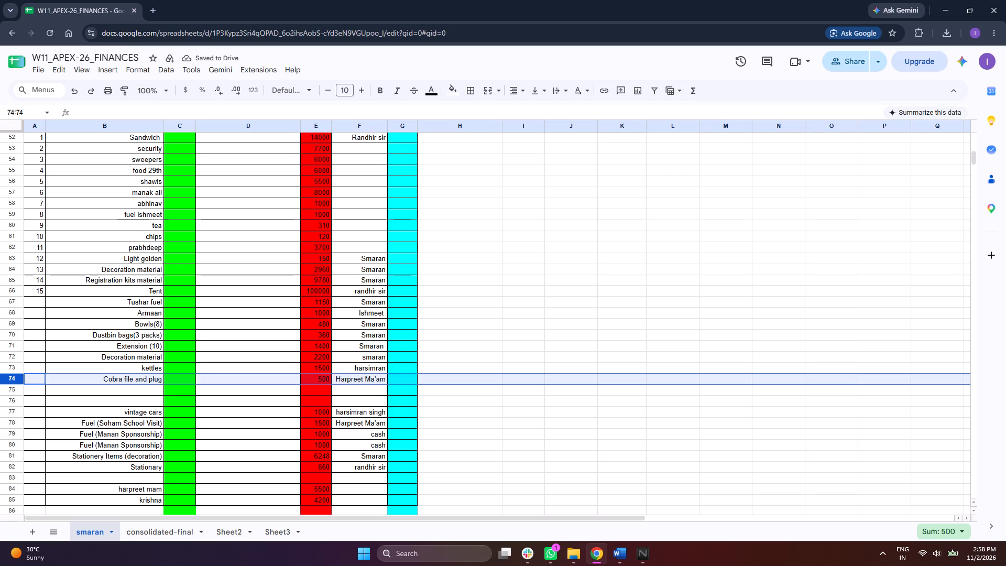
click(4, 422)
drag(4, 422, 23, 389)
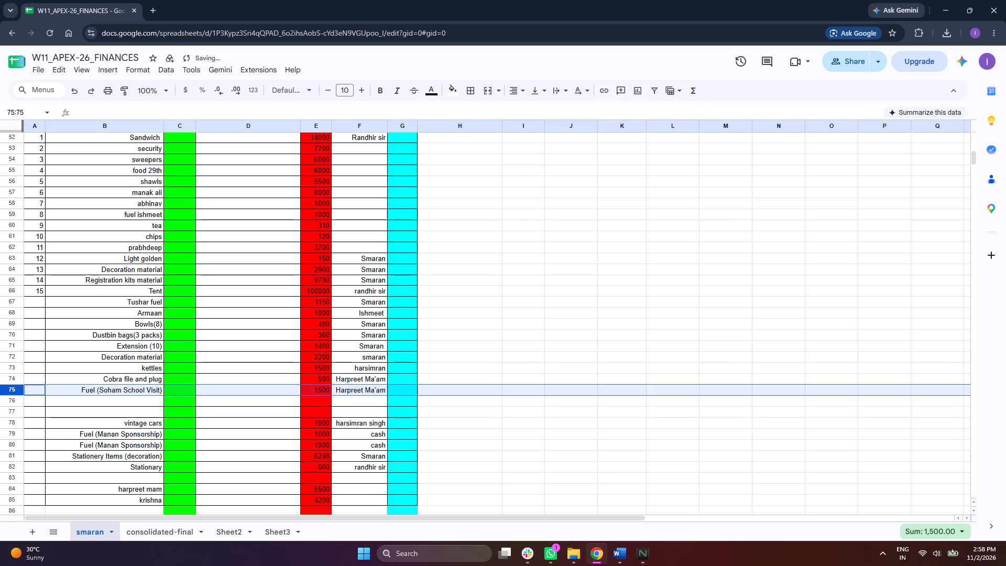
Move the two Fuel (Manan Sponsorship) rows up to rows 76 and 77.
click(5, 434)
drag(5, 434, 18, 404)
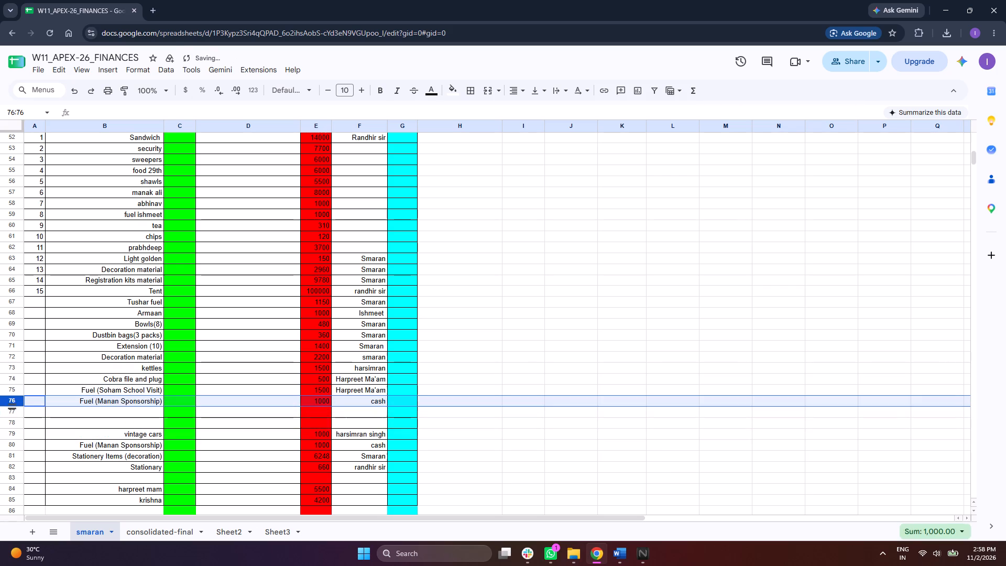
click(9, 445)
drag(9, 445, 20, 422)
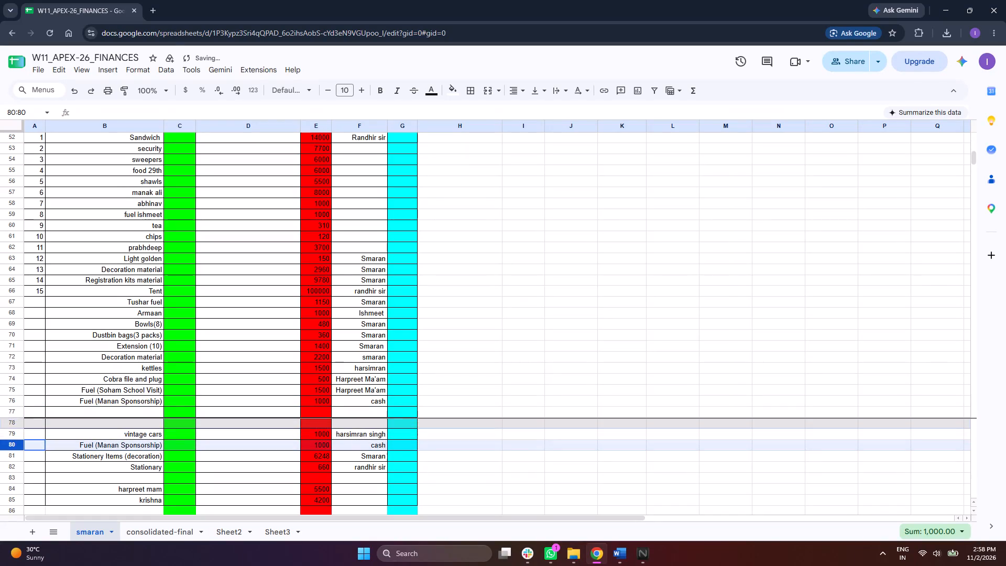
drag(20, 422, 25, 417)
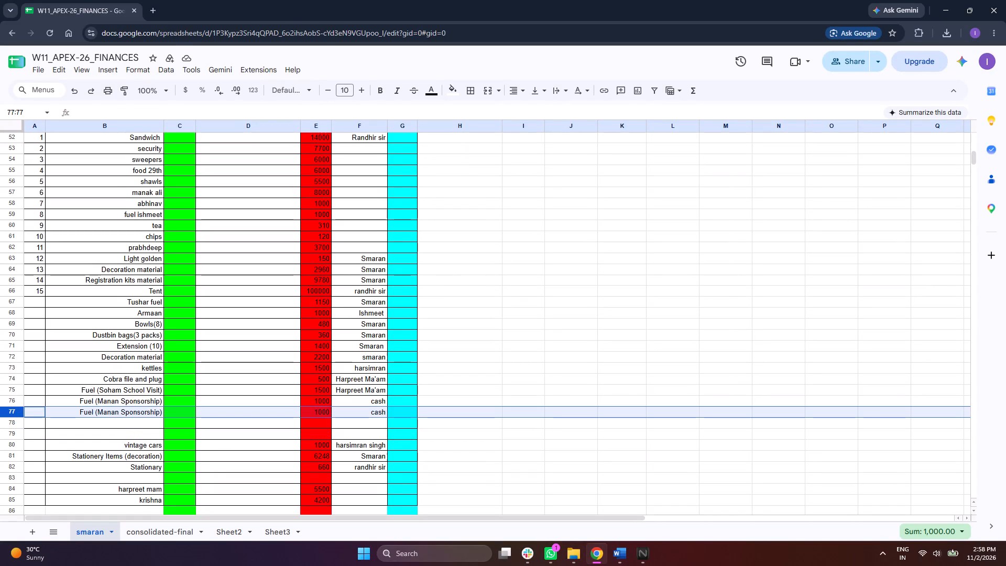
Move the Stationery Items (decoration) row up to row 78 and the Stationary row up to row 79.
click(13, 458)
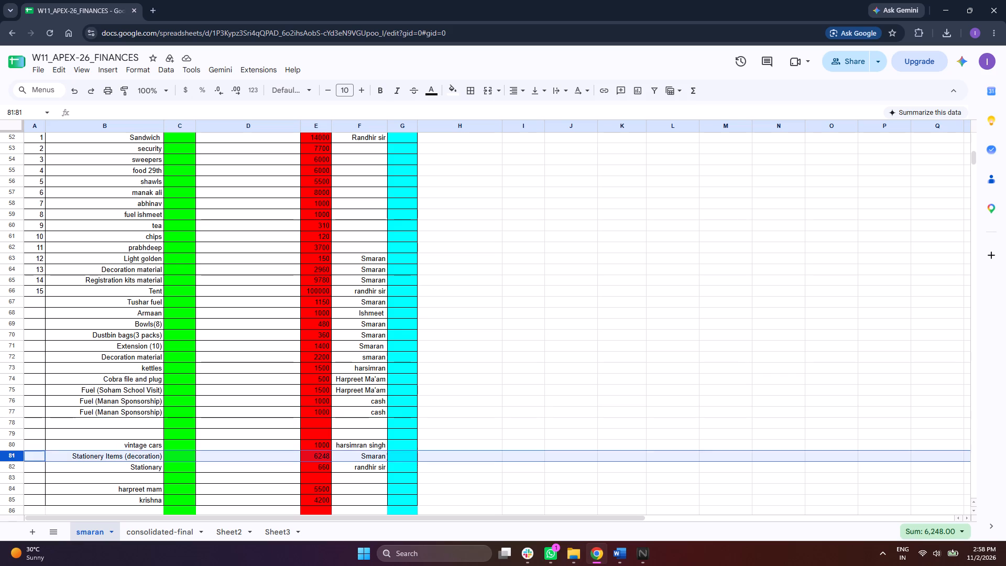
drag(13, 458, 27, 428)
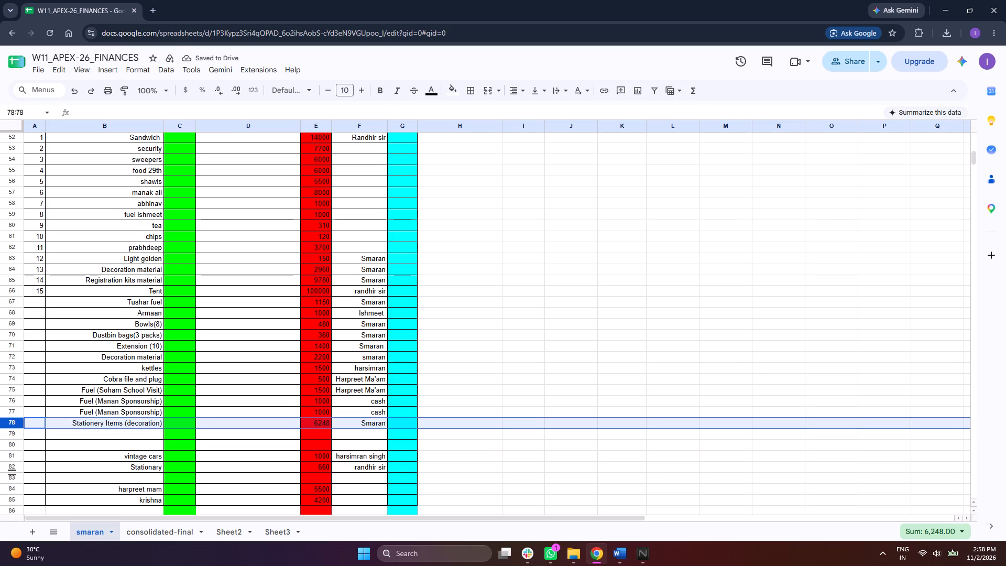
click(11, 465)
drag(11, 465, 23, 438)
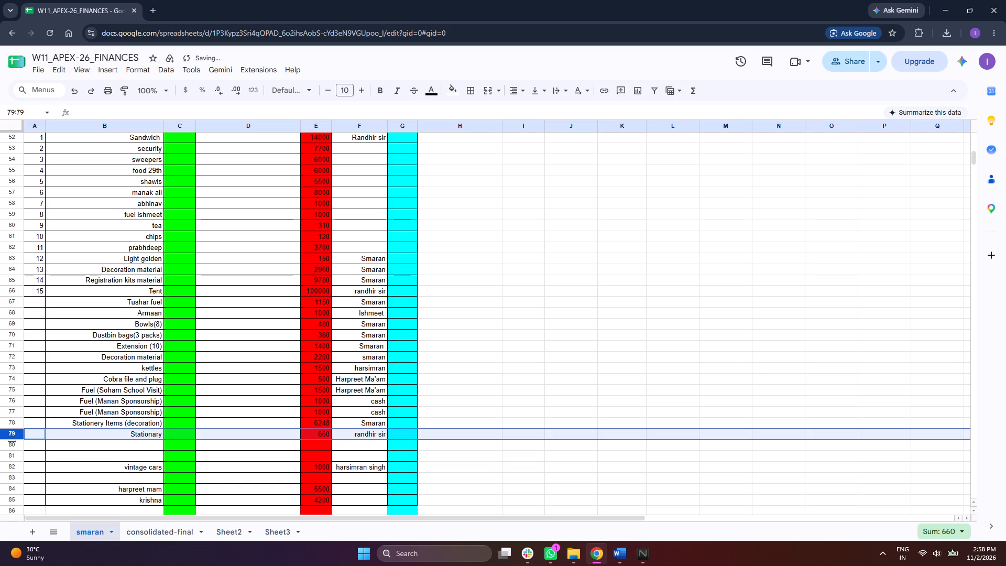
Delete the vintage cars expense, row 82.
click(4, 466)
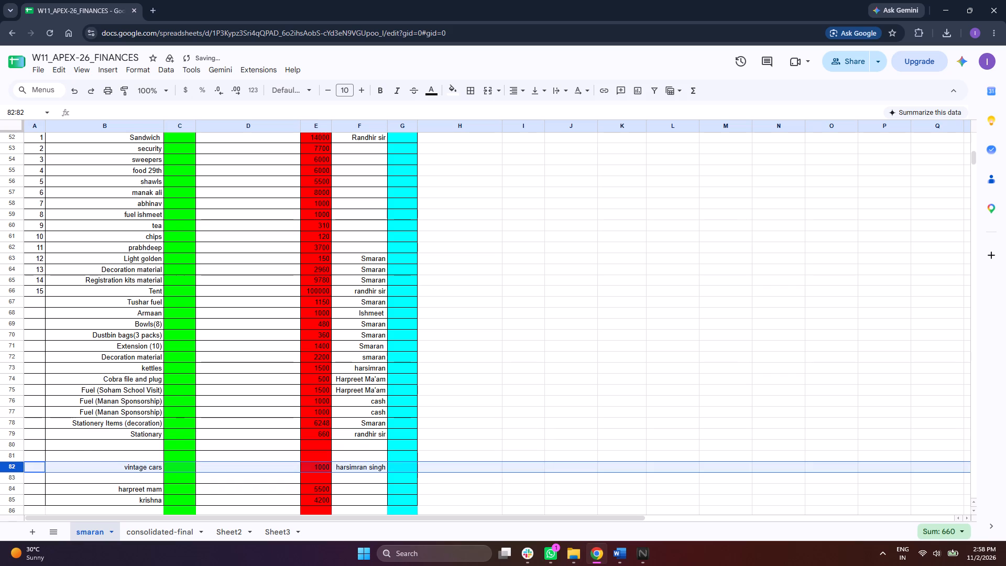
right_click(4, 466)
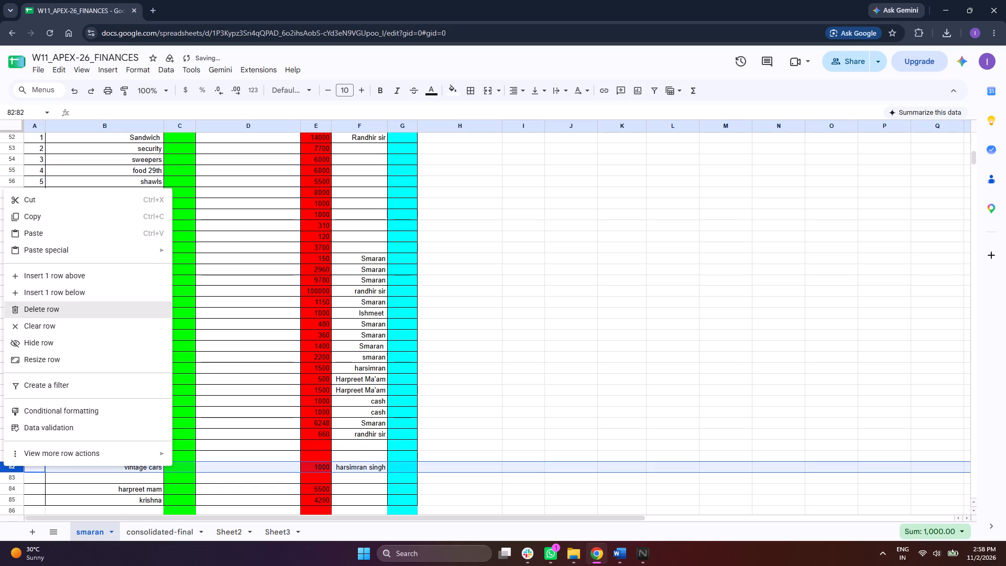
click(159, 303)
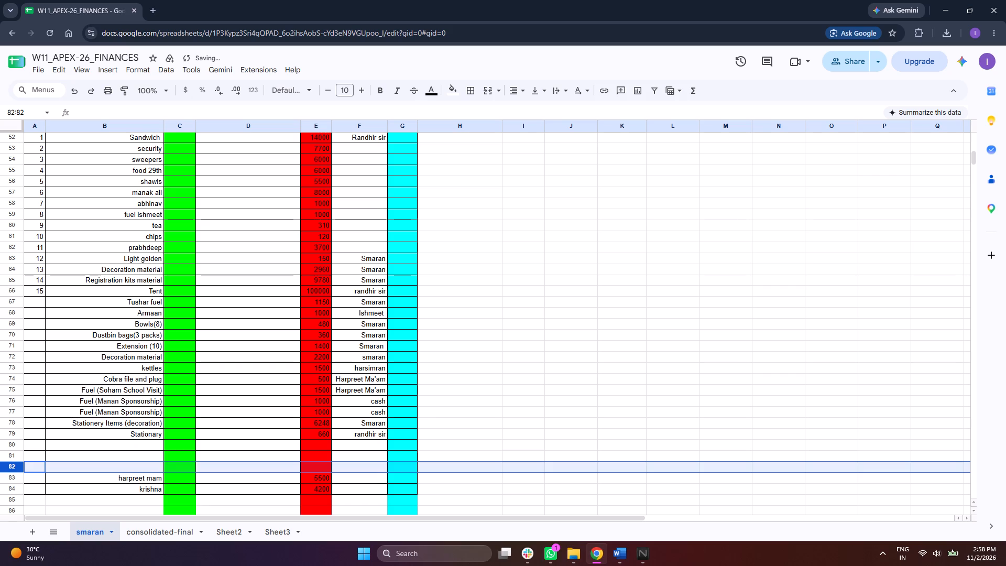
Move the krishna row from row 84 up to row 80, directly below Stationary.
scroll(118, 466, down, 1)
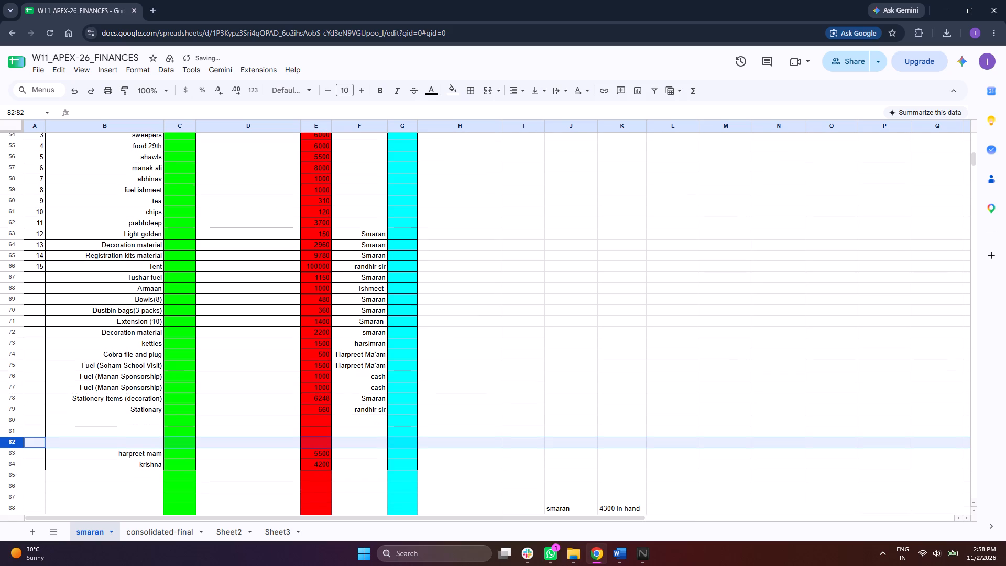
scroll(118, 466, down, 1)
click(9, 462)
drag(9, 462, 24, 426)
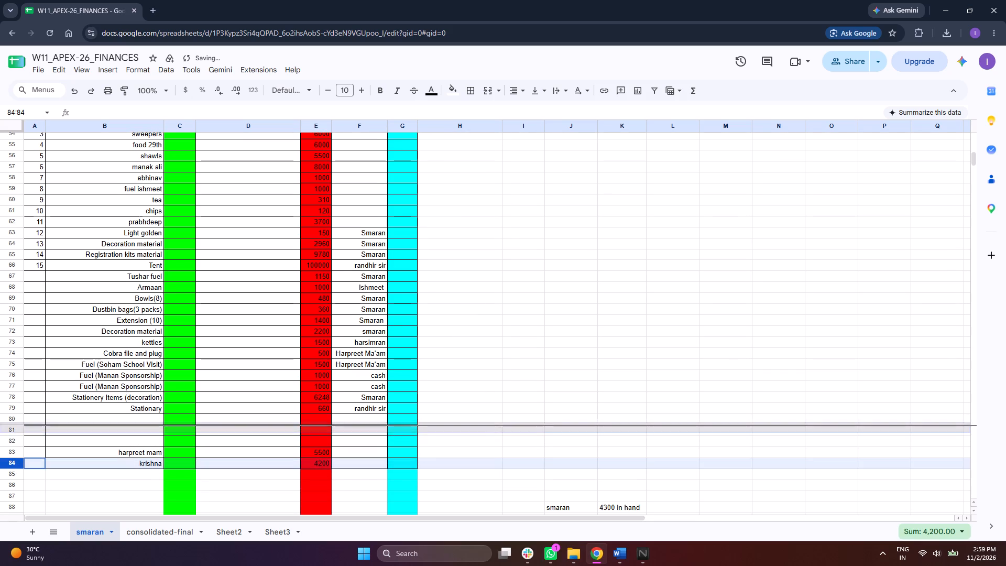
drag(24, 426, 28, 420)
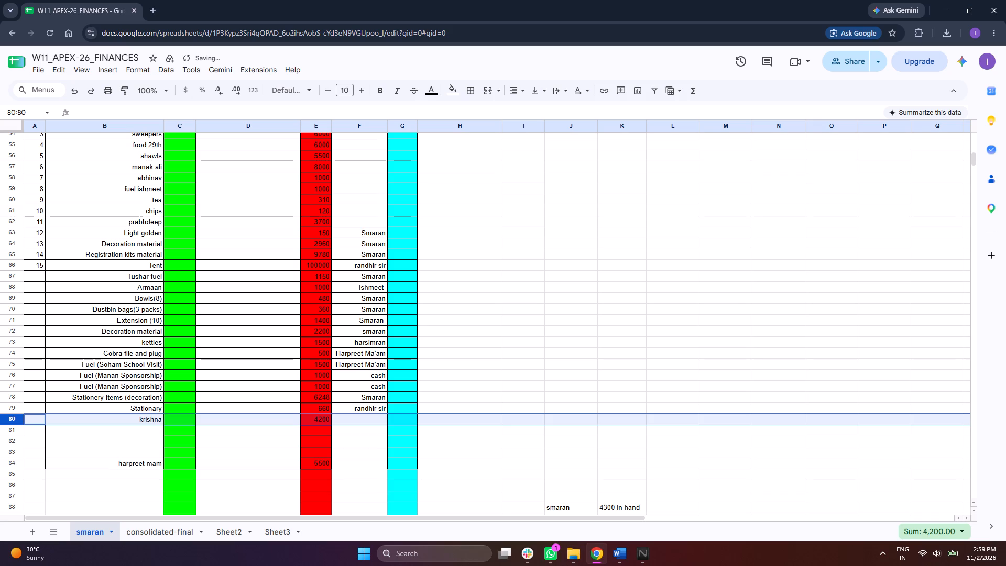
Add a bhavya expense in row 81 with an outgoing amount of 1000 in column E.
click(123, 436)
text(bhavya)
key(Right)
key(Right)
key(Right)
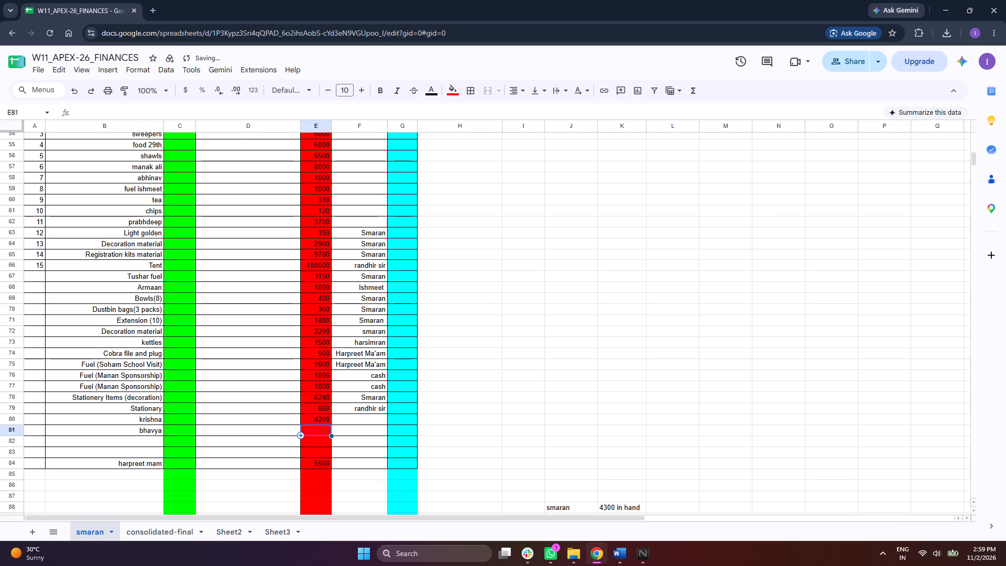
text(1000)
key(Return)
Add a "printer catridge" expense in row 82, check the consolidated-final sheet, and enter its outgoing amount as 1800.
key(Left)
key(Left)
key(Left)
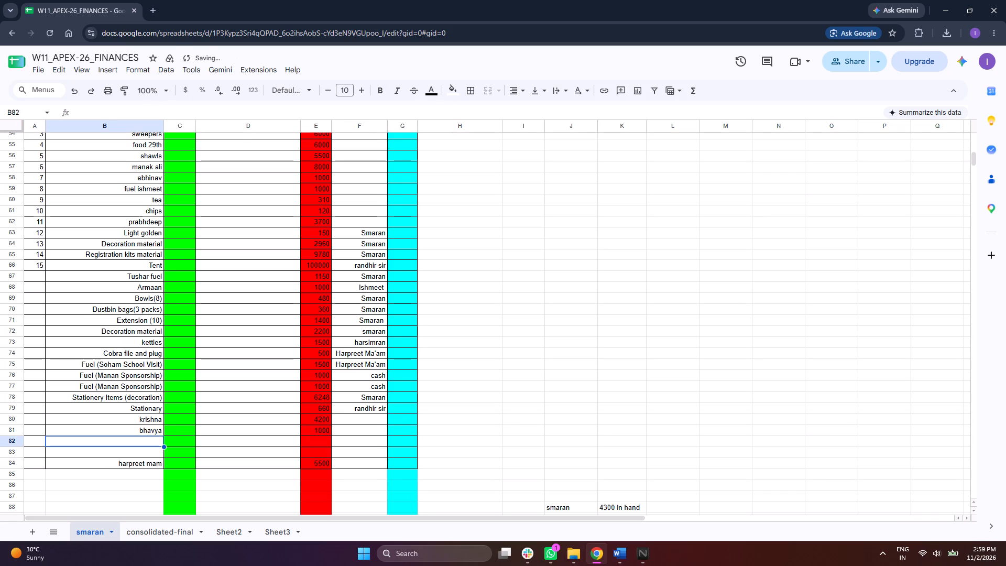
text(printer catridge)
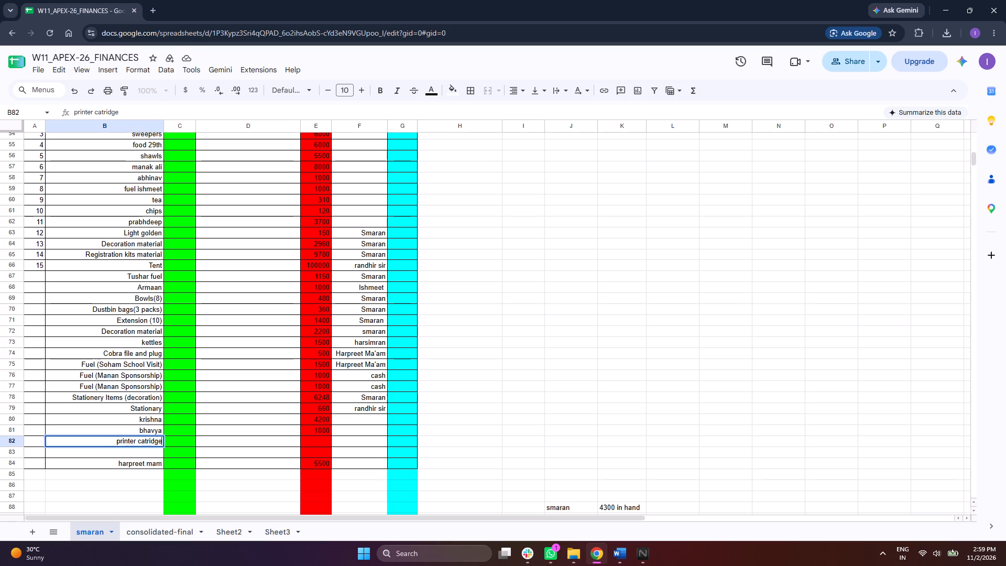
click(166, 531)
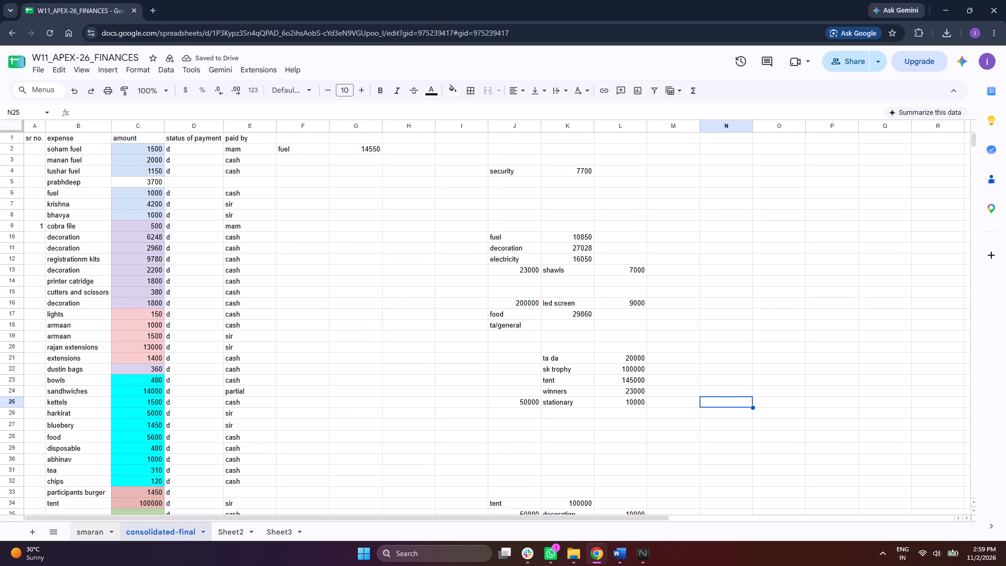
click(100, 527)
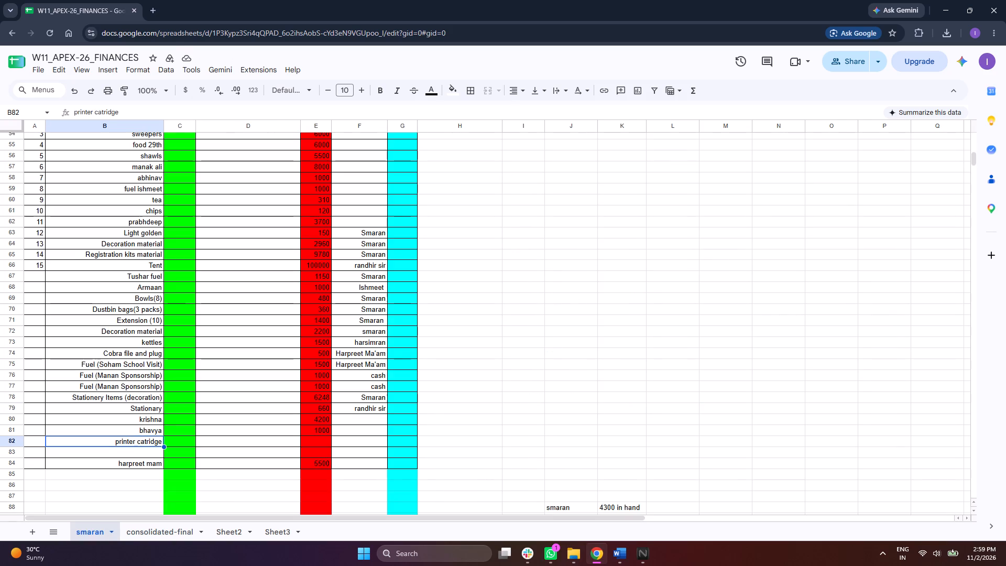
click(323, 442)
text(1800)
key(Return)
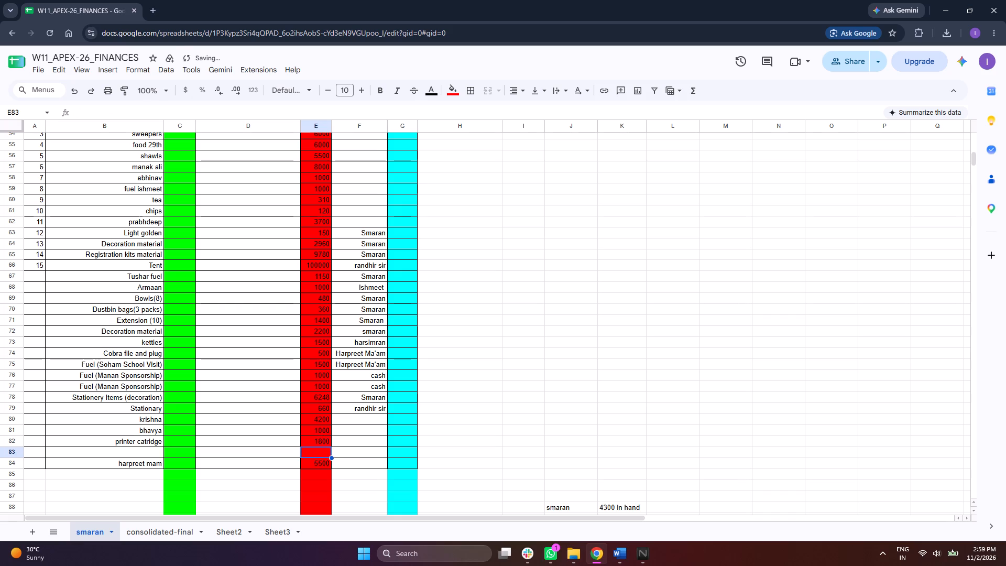
Add a cutters expense in row 83 with an outgoing amount of 380.
click(151, 453)
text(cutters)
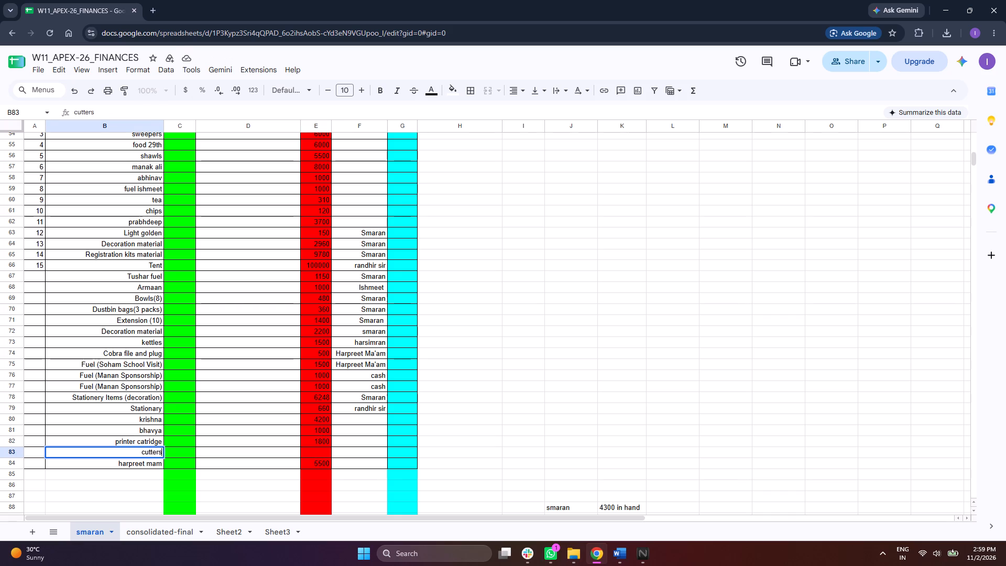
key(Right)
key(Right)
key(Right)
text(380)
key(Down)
Overwrite the harpreet mam entry in row 84 with Decoration material and an outgoing amount of 1800.
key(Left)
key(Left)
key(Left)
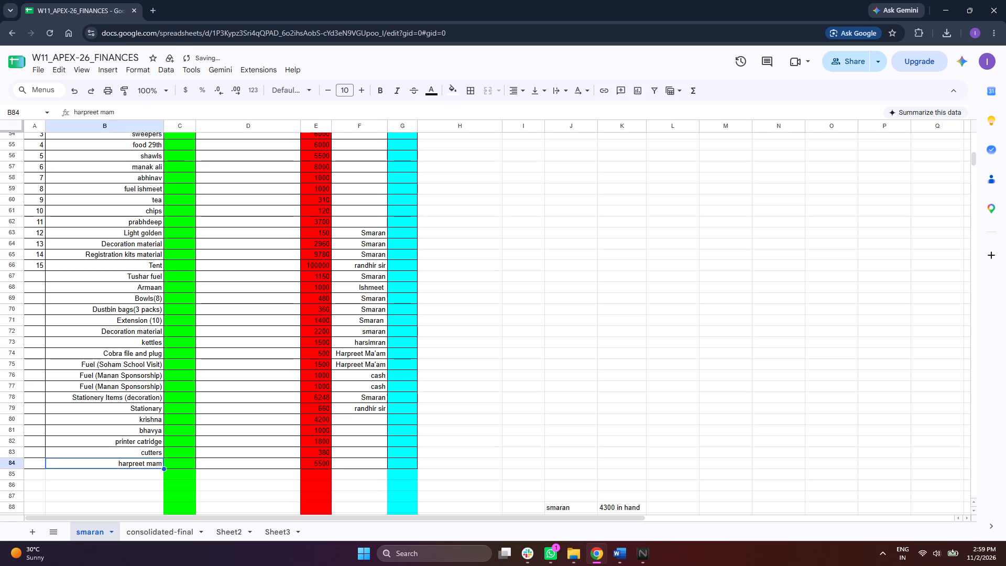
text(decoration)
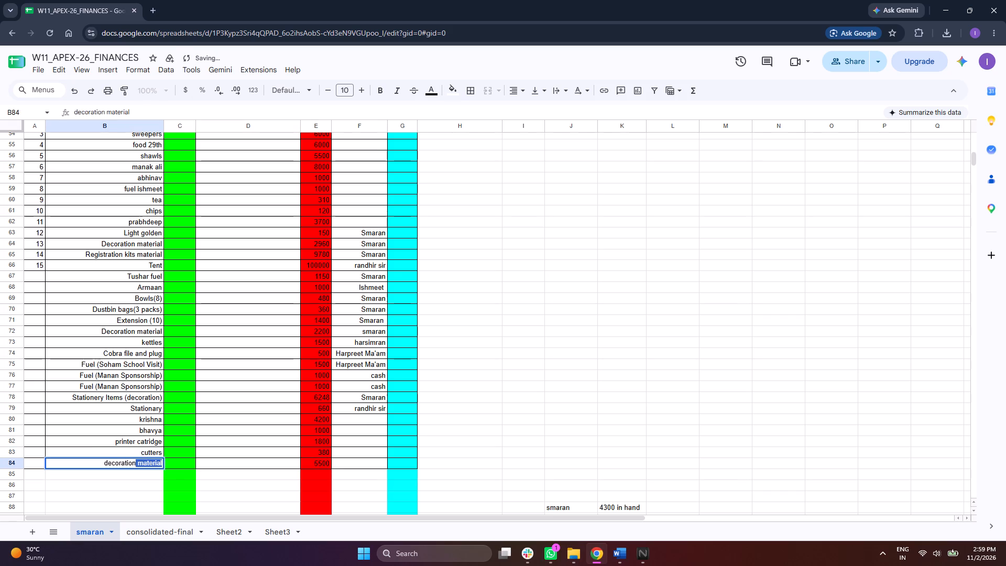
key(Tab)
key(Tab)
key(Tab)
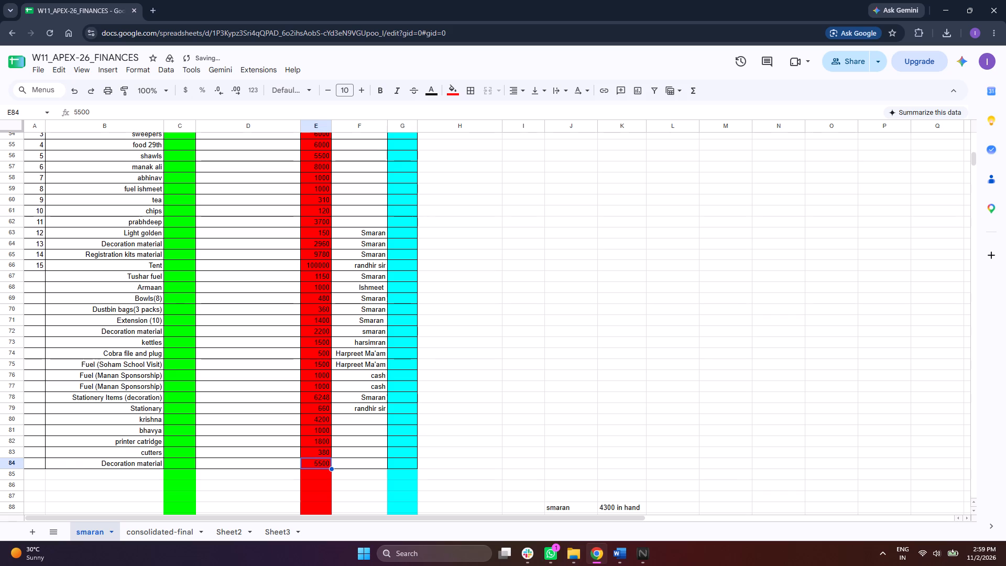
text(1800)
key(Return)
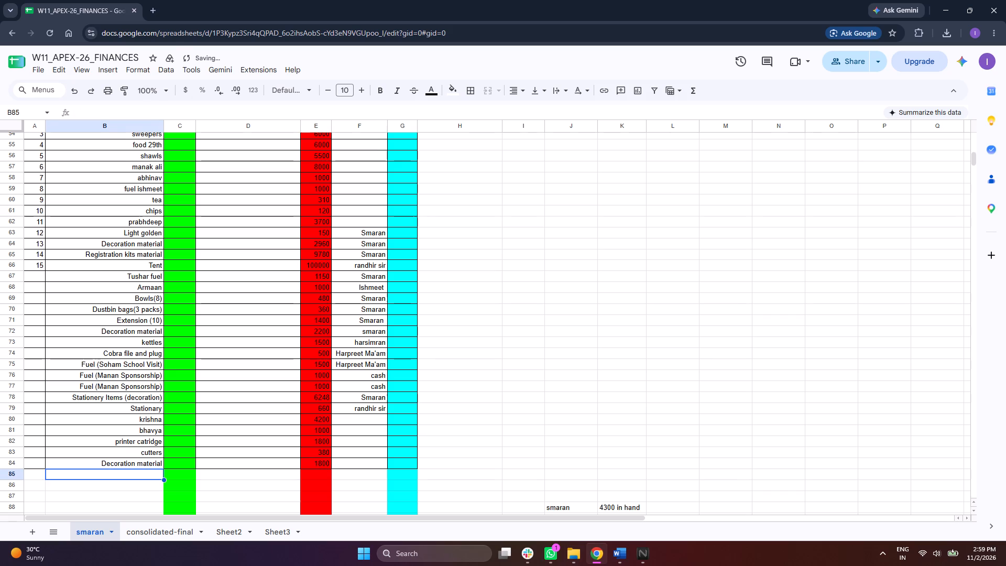
Add an armaan expense in row 85 with an outgoing amount of 1500.
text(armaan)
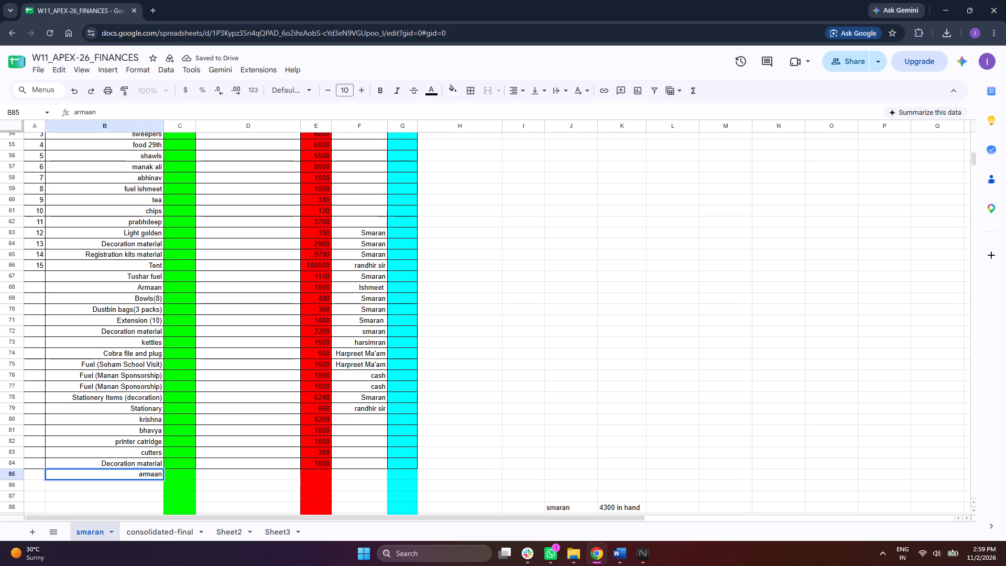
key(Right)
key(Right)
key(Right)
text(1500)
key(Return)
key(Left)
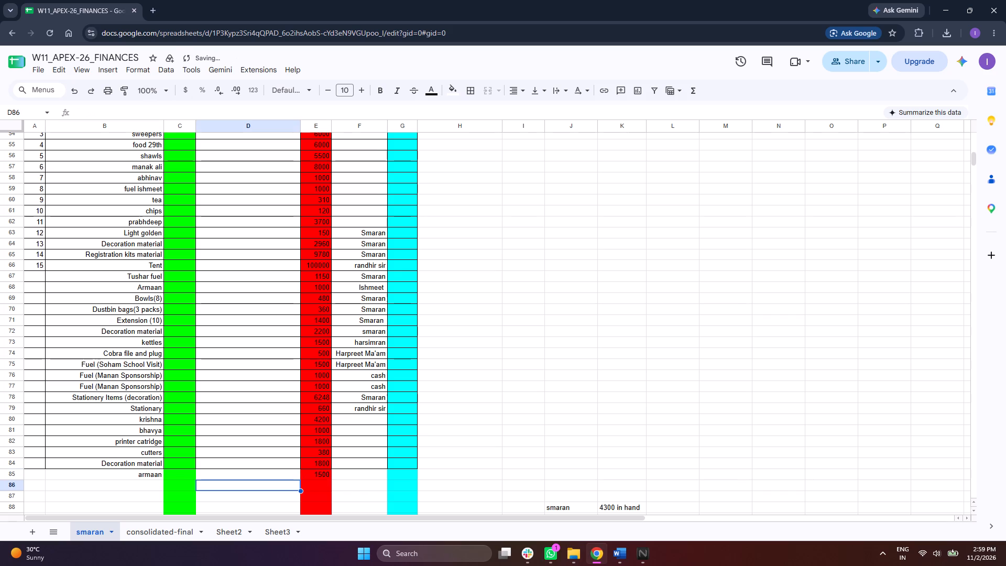
Add a "rajan extensions" expense in row 86 with an outgoing amount of 13000.
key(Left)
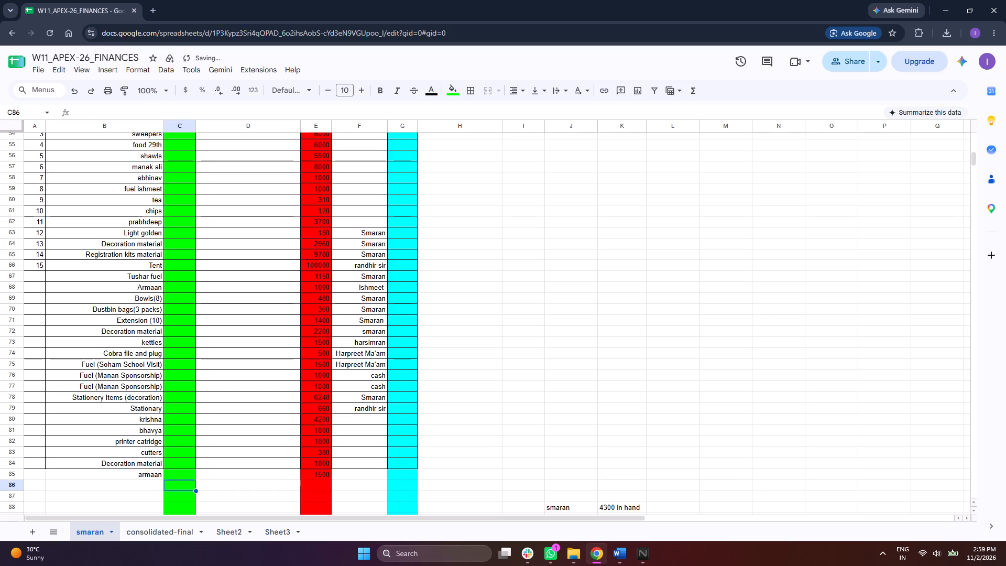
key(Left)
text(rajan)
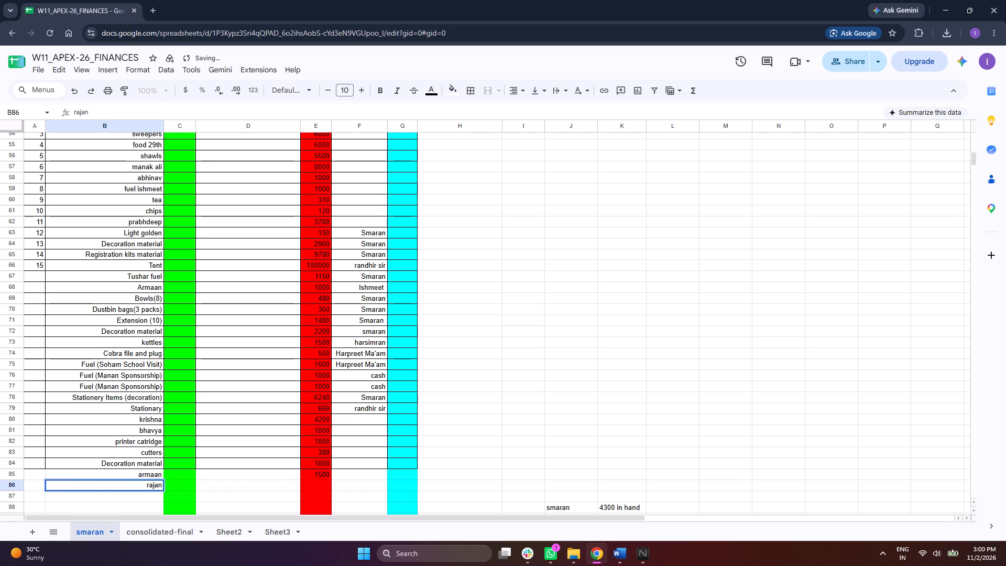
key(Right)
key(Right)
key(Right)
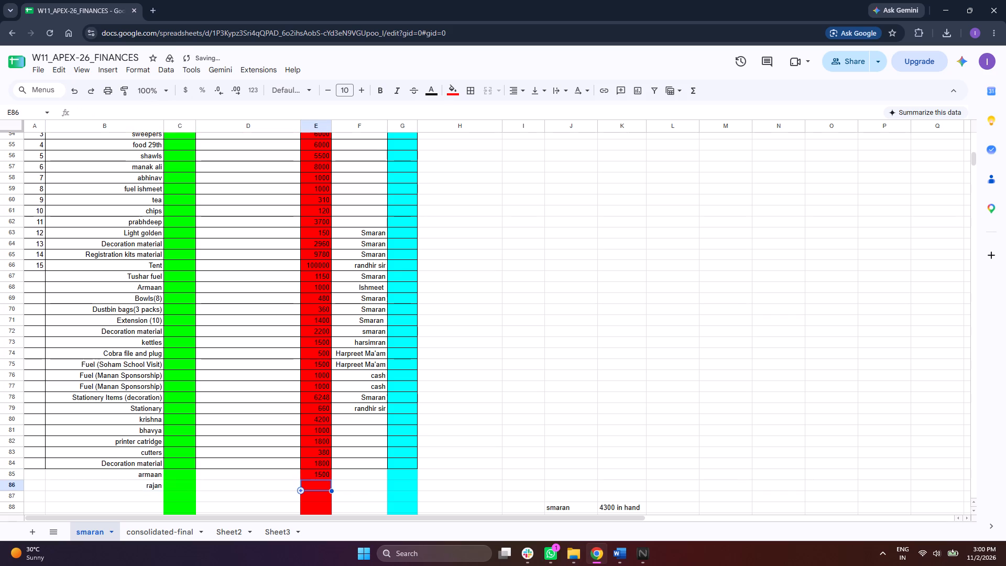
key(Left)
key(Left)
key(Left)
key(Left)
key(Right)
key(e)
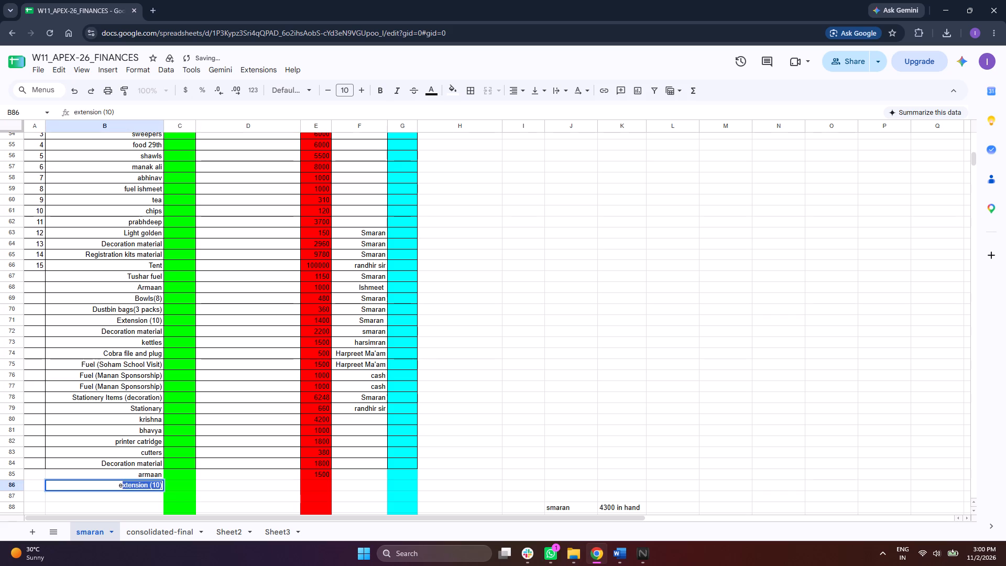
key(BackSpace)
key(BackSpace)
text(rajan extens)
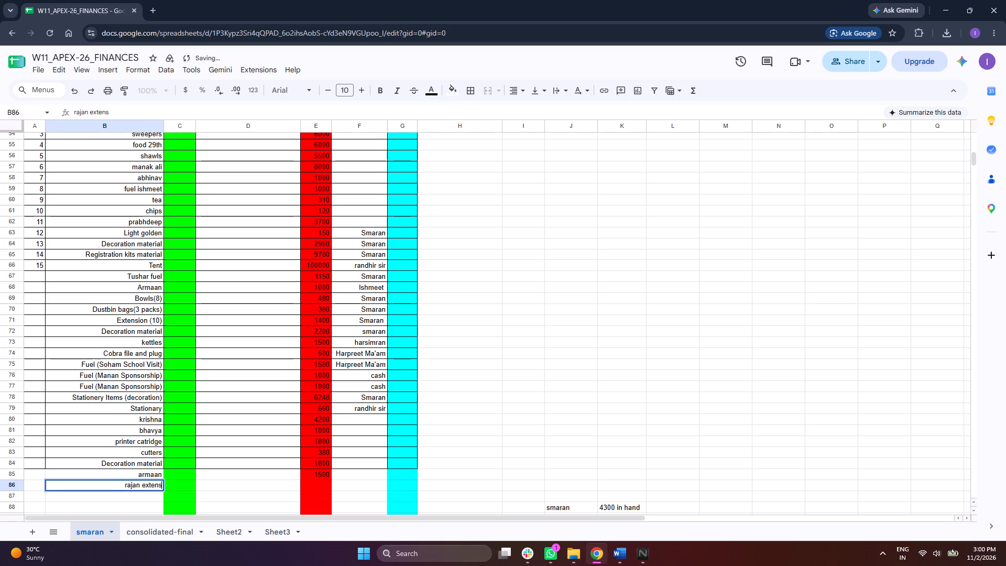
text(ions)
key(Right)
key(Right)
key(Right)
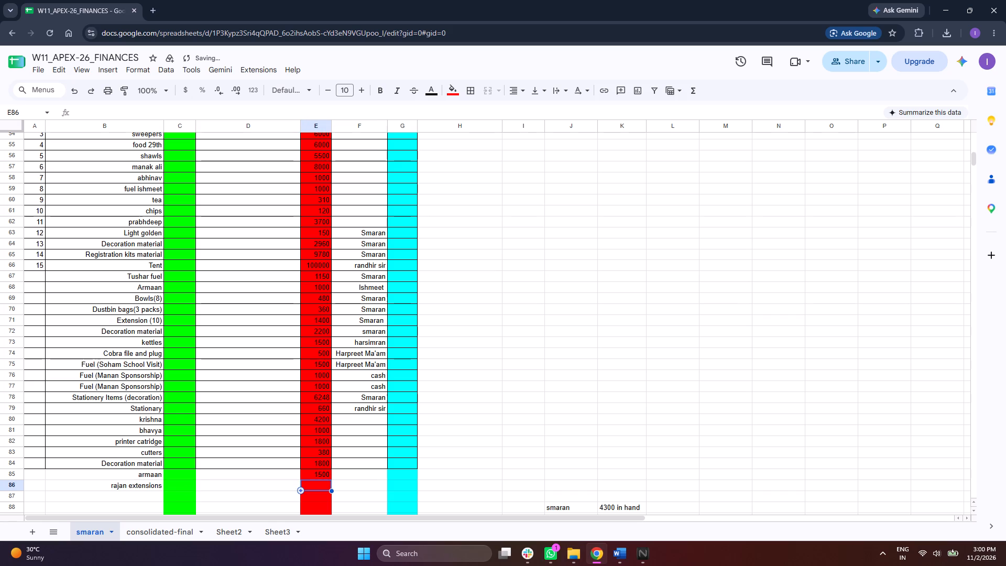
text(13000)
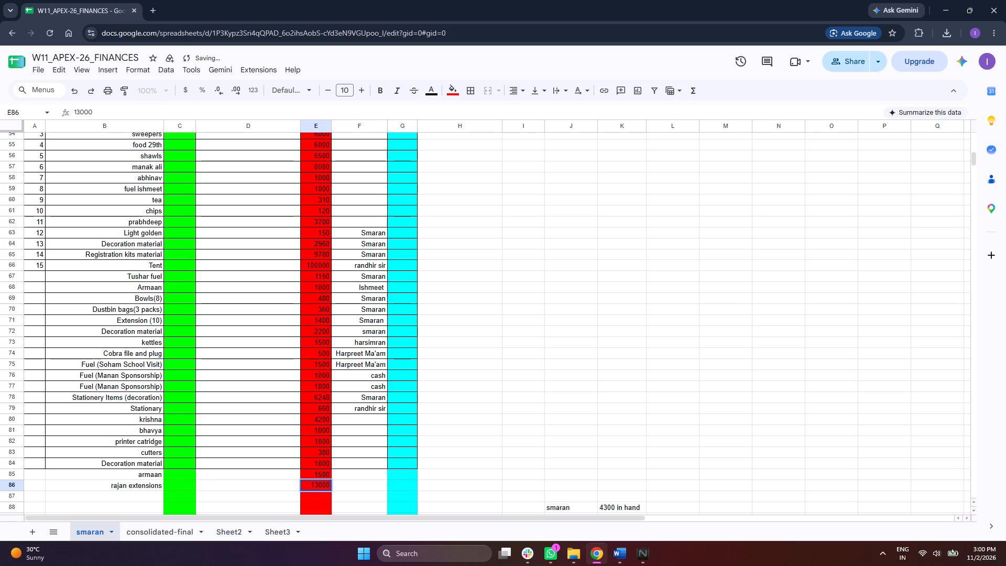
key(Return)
Add a harkirat expense in row 87 with an outgoing amount of 5000.
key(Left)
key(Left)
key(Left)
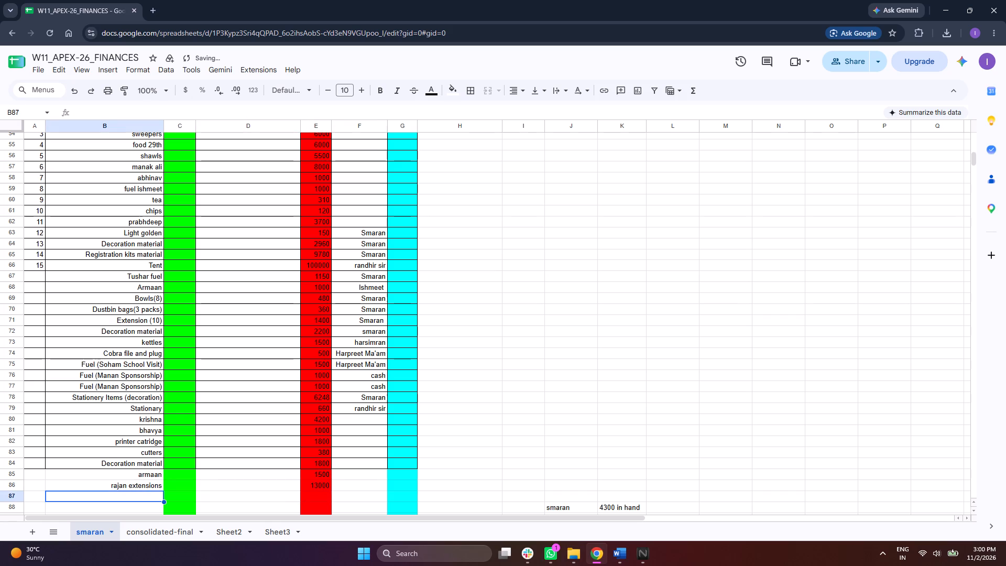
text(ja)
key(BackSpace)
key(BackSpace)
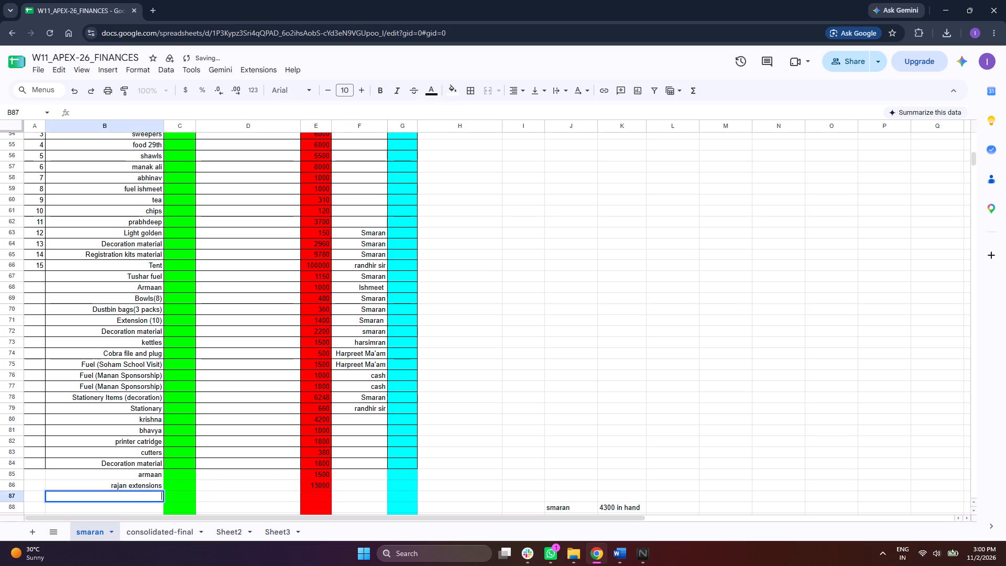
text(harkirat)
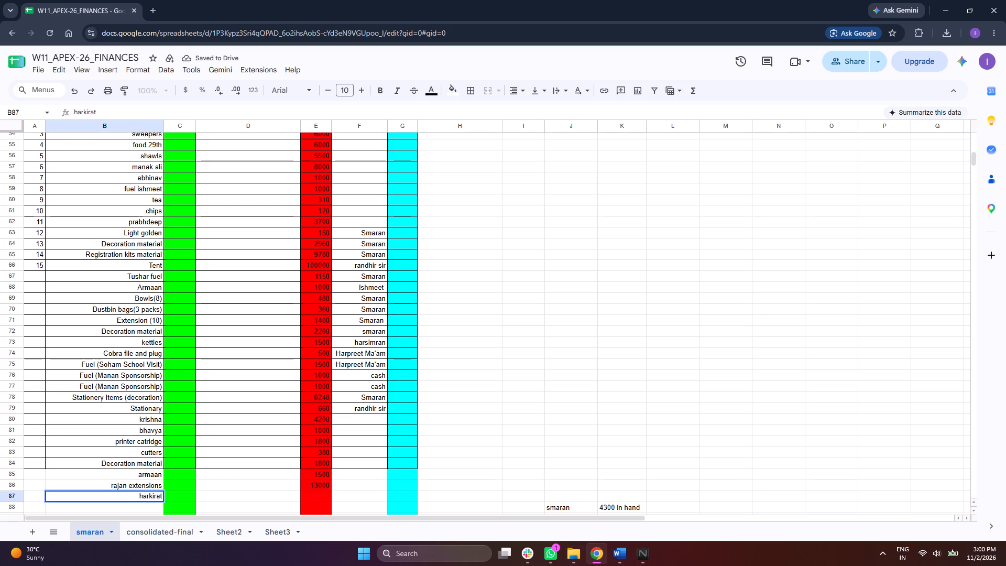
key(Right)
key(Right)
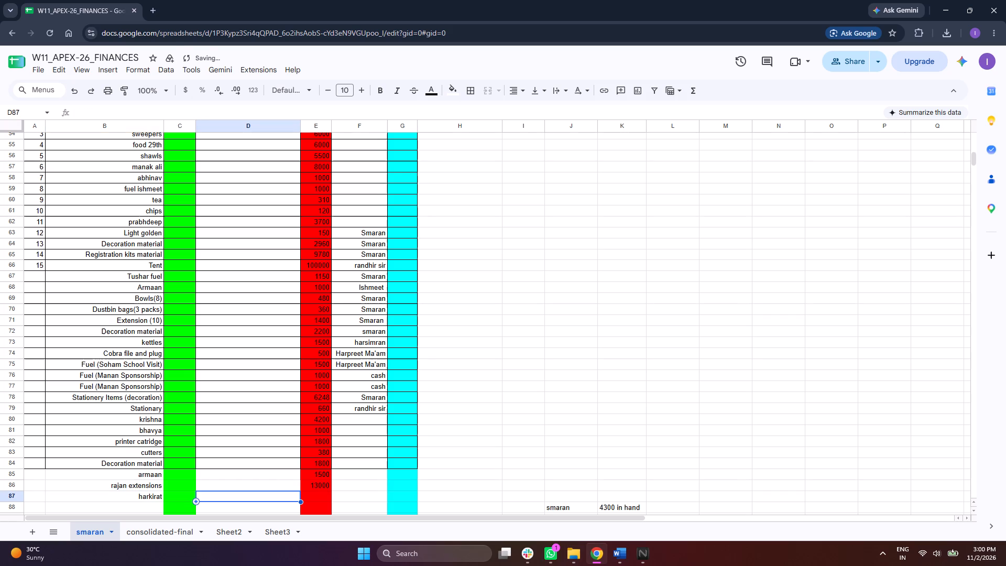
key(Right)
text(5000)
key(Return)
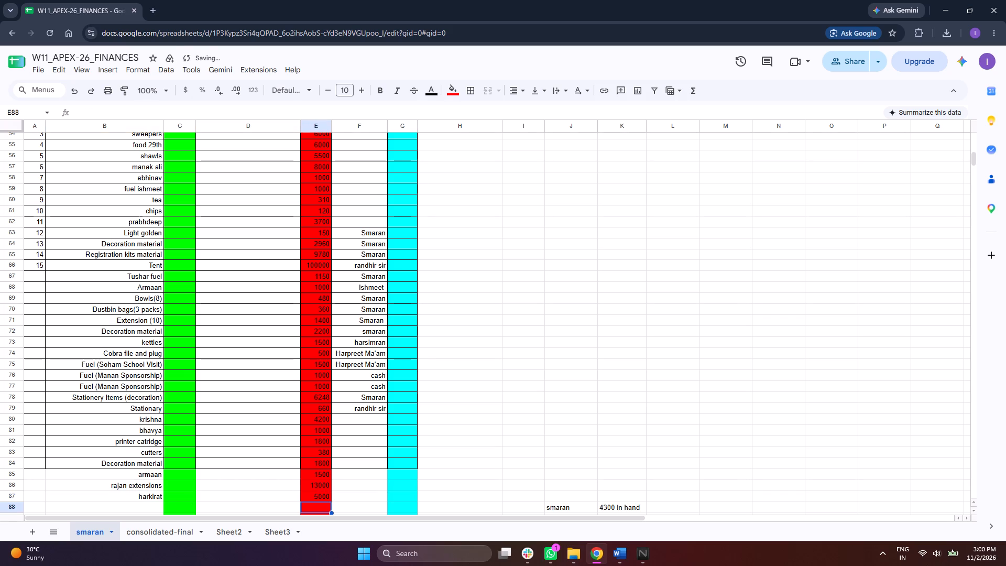
Add a burgers expense in row 88 with an outgoing amount of 1450.
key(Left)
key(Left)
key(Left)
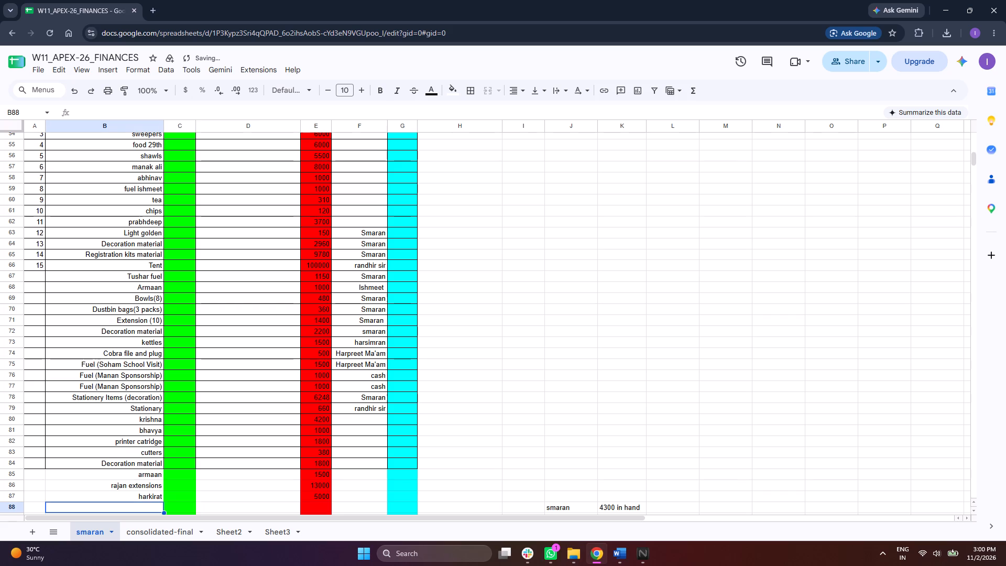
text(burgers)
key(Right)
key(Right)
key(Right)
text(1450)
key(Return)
Add a "Stationery Items (decoration)" expense in row 89 with an outgoing amount of 8350.
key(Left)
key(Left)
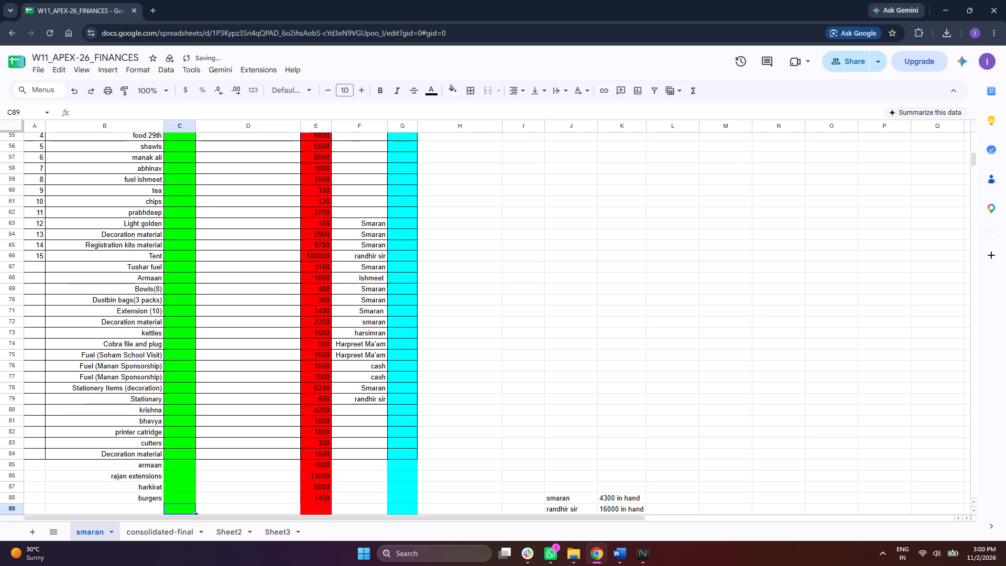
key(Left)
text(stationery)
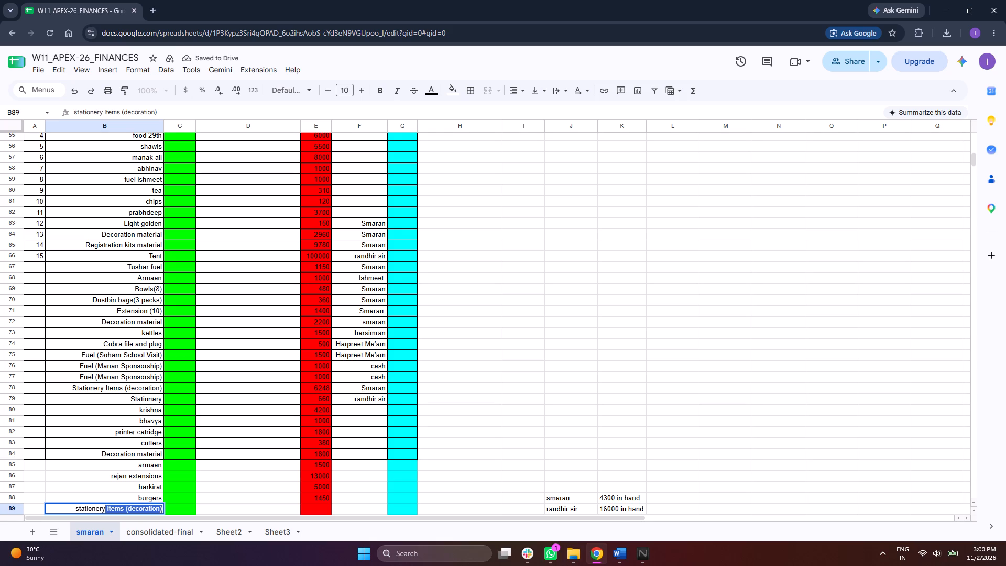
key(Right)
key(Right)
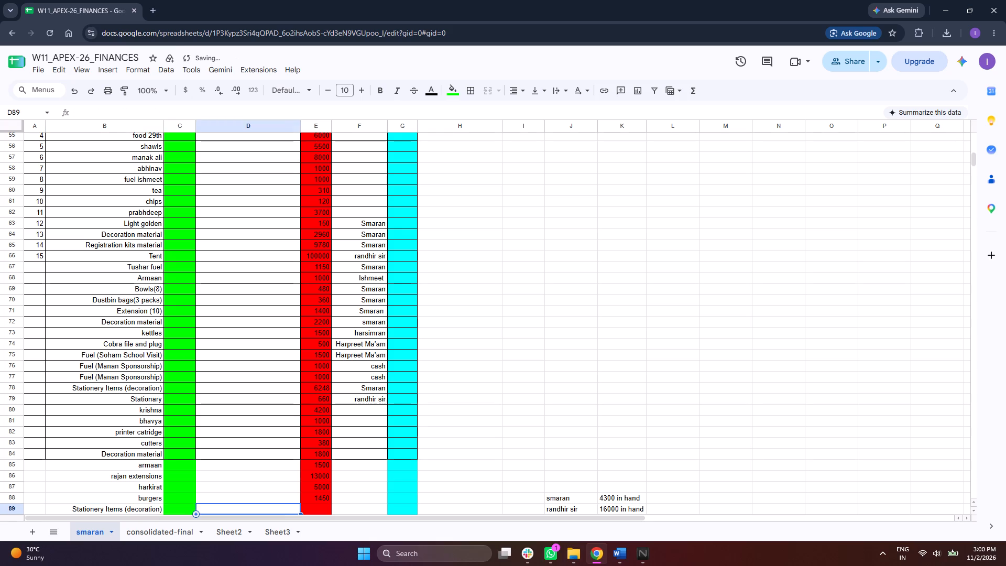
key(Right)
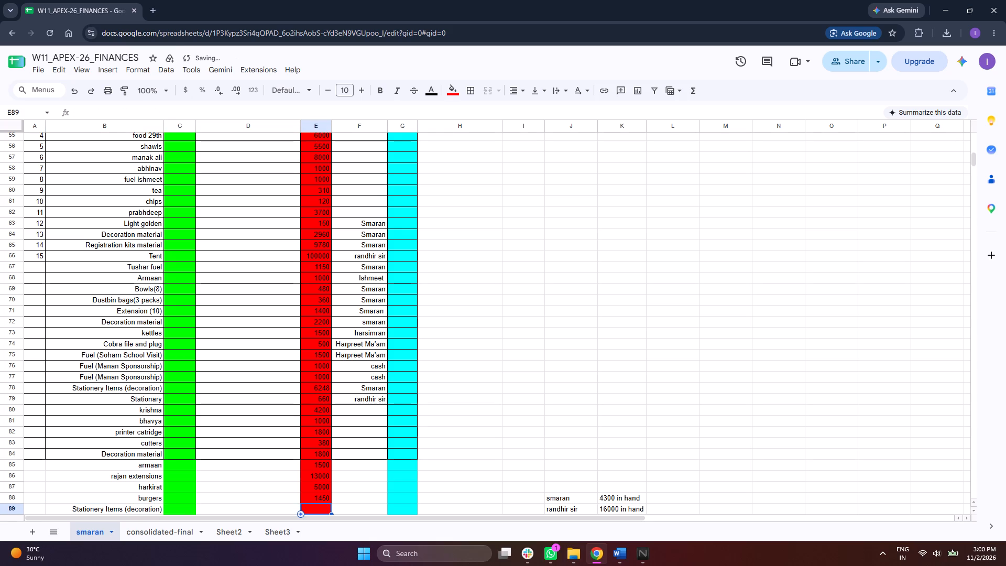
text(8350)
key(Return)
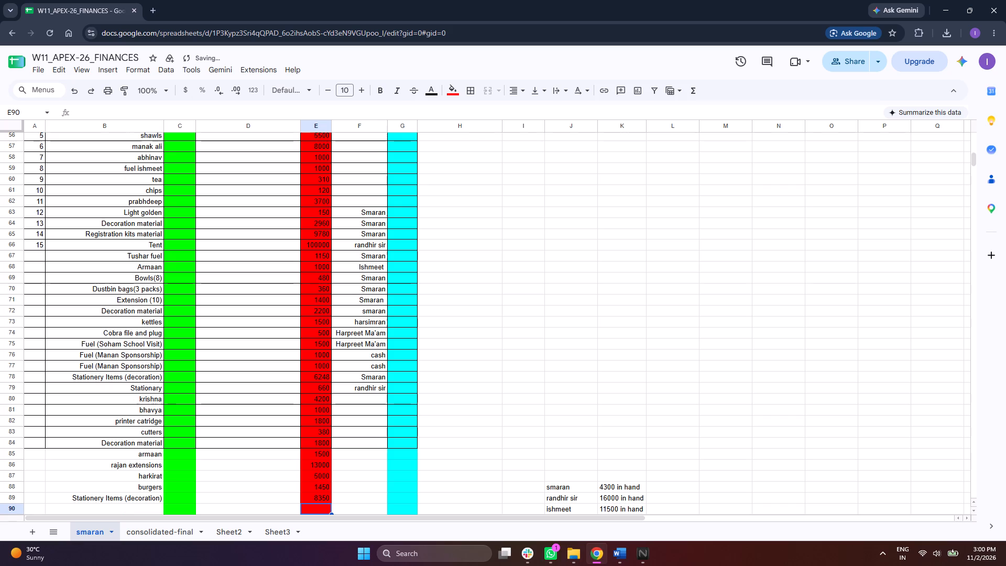
Review the summary totals at the top of the smaran sheet, including the formula behind the total received.
scroll(532, 369, up, 9)
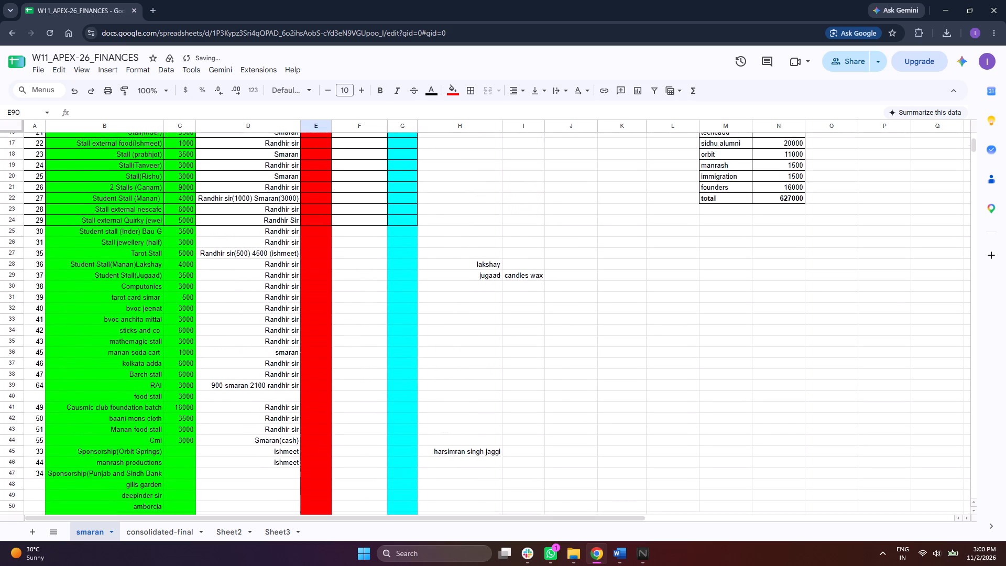
scroll(532, 369, up, 5)
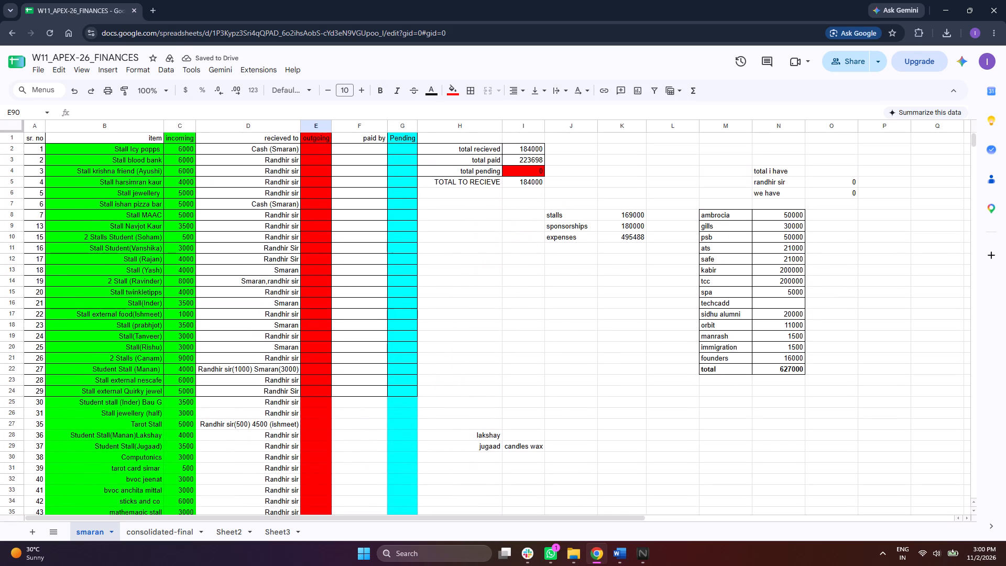
click(531, 151)
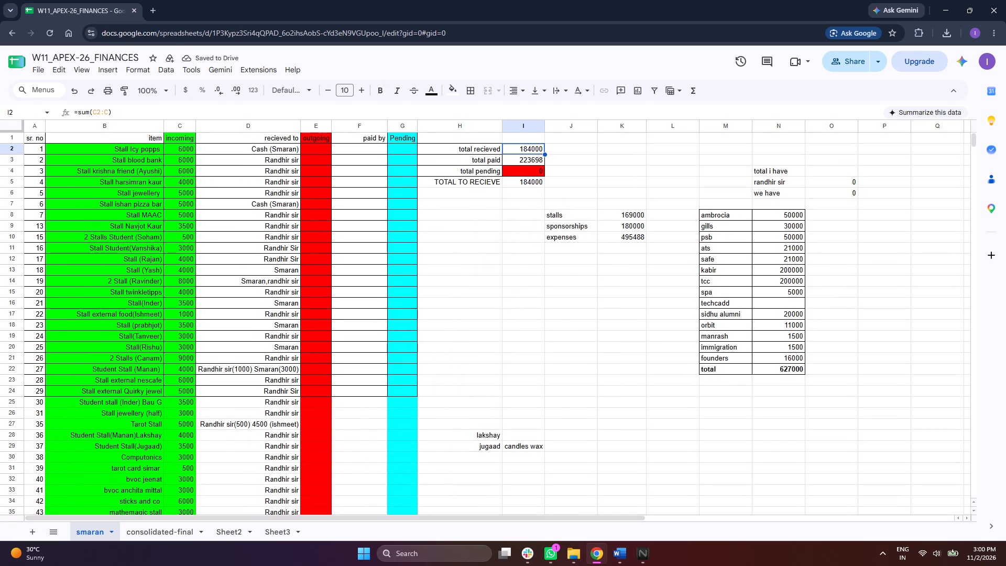
click(535, 289)
scroll(535, 289, down, 4)
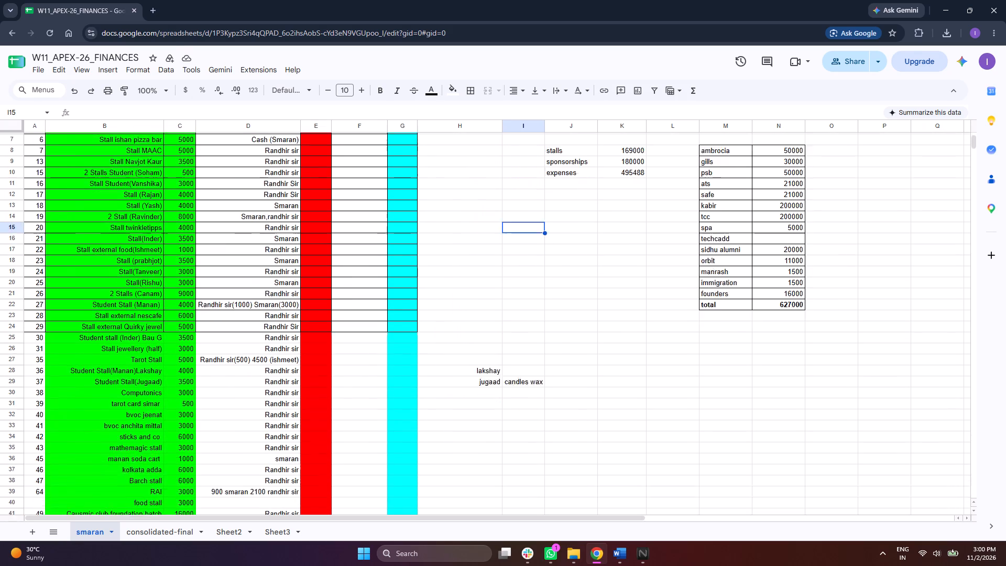
scroll(535, 289, down, 4)
Clear the stray fuel label and its amount from F2 and G2 on the consolidated-final sheet.
click(162, 534)
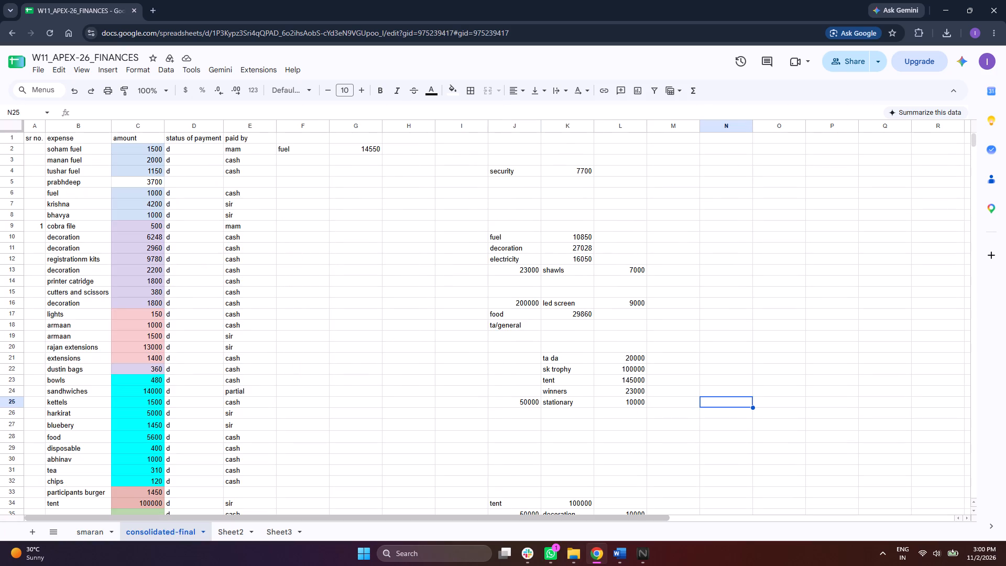
scroll(186, 264, up, 3)
click(288, 150)
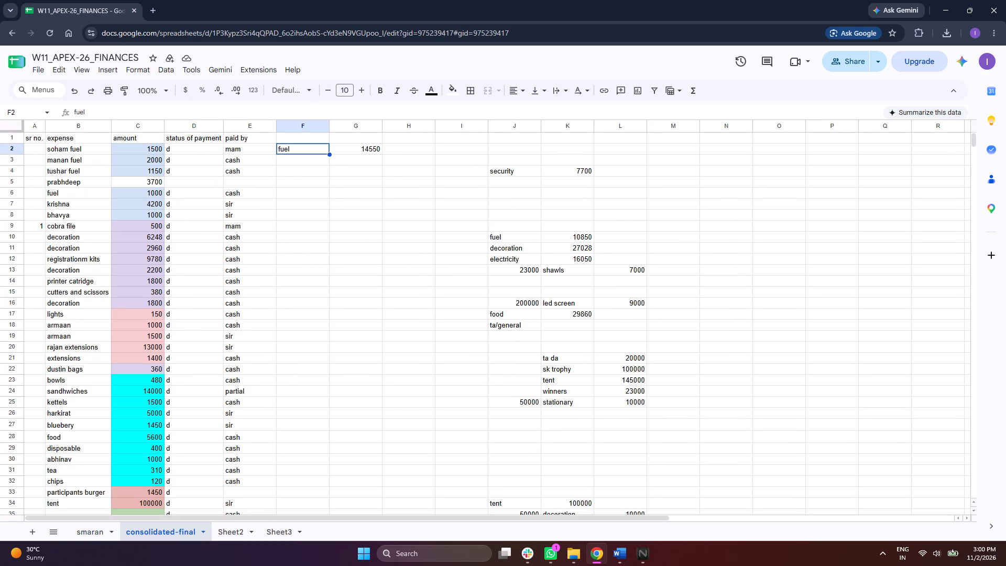
key(BackSpace)
key(Right)
key(BackSpace)
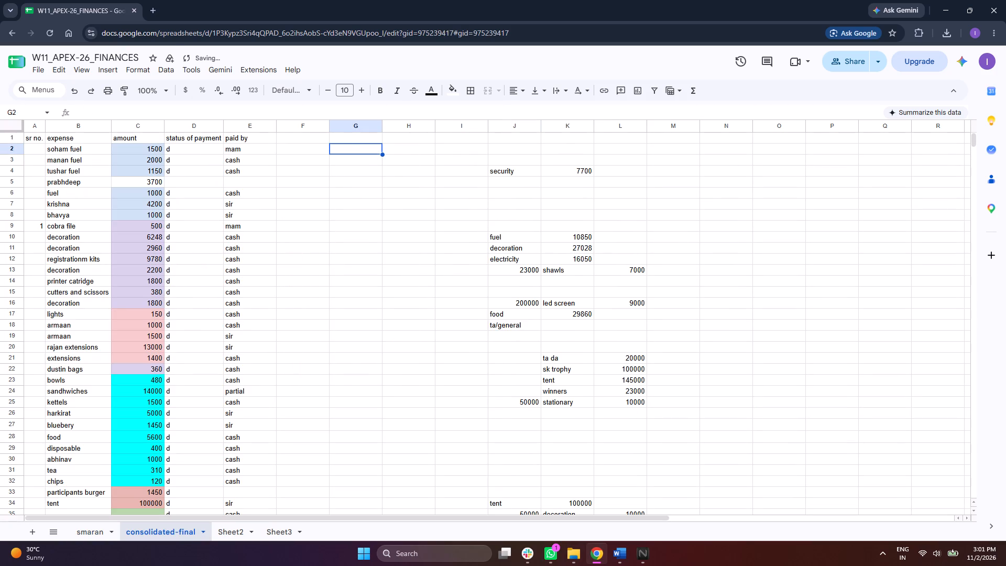
key(Left)
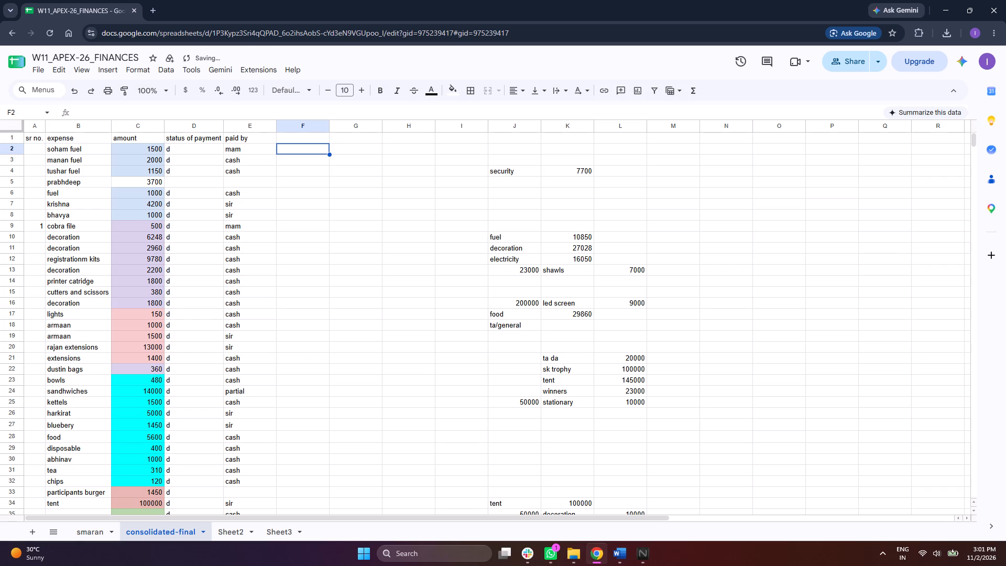
Move the entire sandhwiches row to row 2, directly below the header row.
click(12, 392)
drag(12, 392, 55, 150)
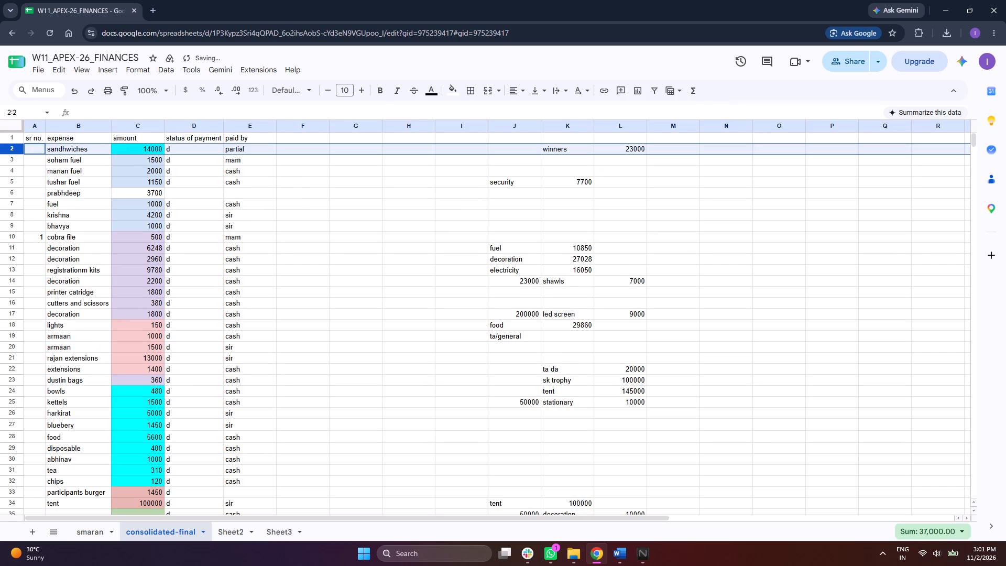
Clear all the side notes and amounts in J2:L44 of the consolidated-final sheet.
drag(514, 152, 620, 525)
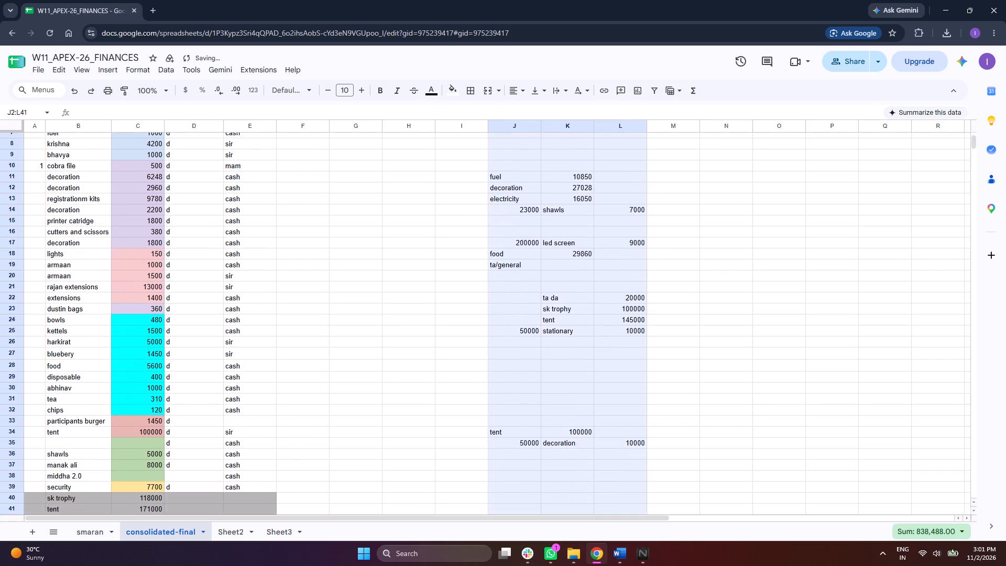
drag(620, 525, 631, 487)
key(BackSpace)
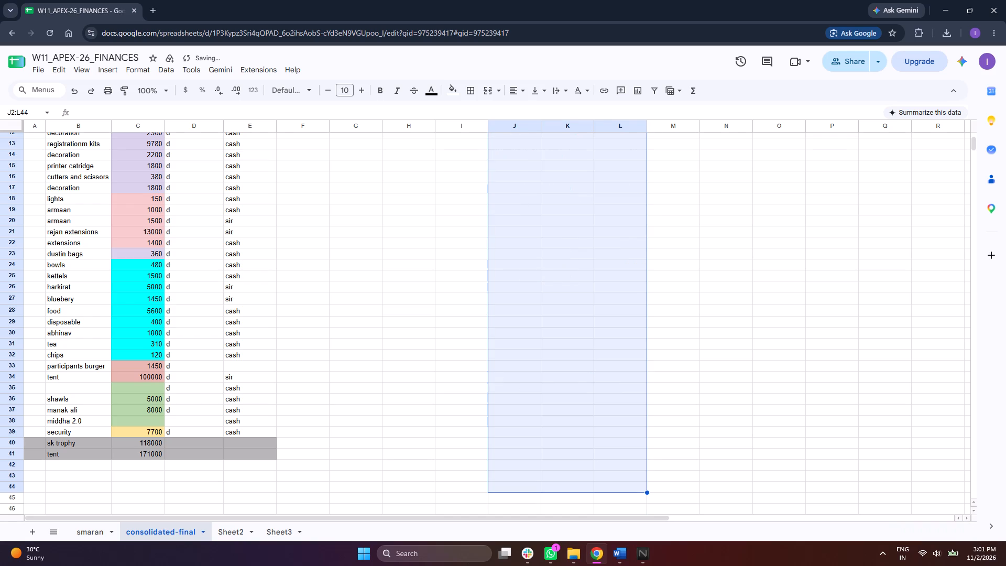
click(423, 373)
Move the entire security row to row 3, directly below the sandhwiches row.
scroll(423, 373, up, 8)
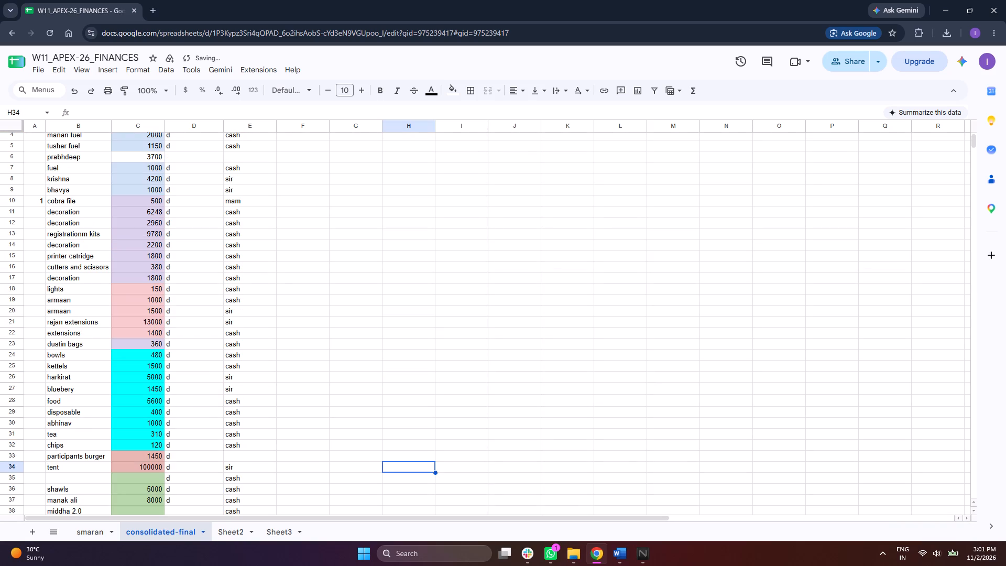
scroll(111, 437, down, 2)
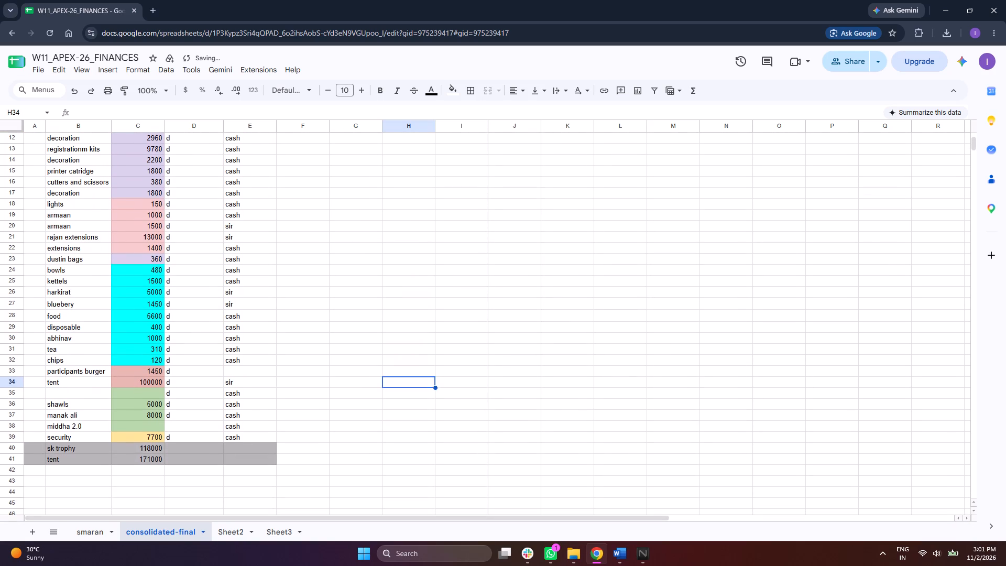
scroll(111, 437, down, 1)
click(9, 437)
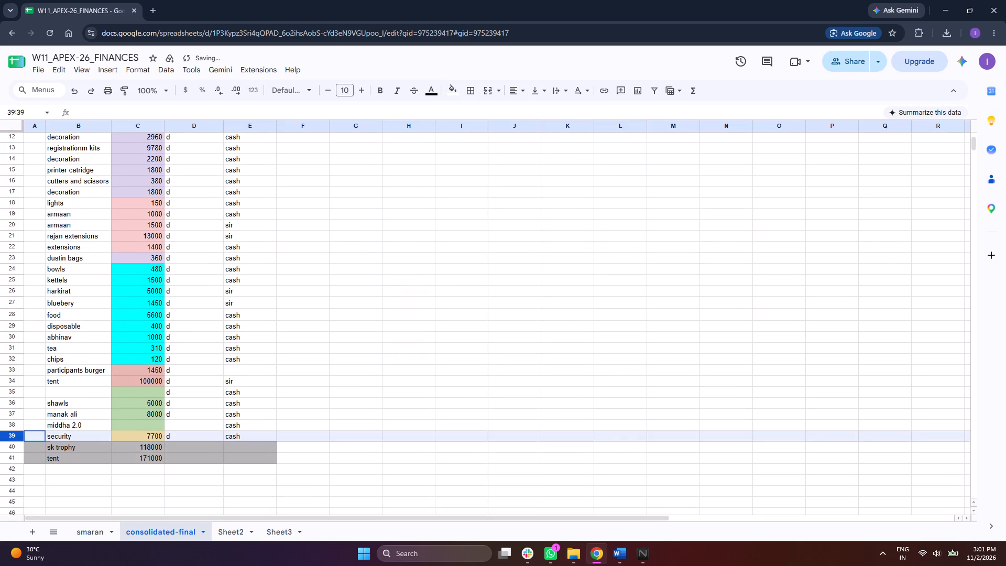
drag(9, 437, 40, 147)
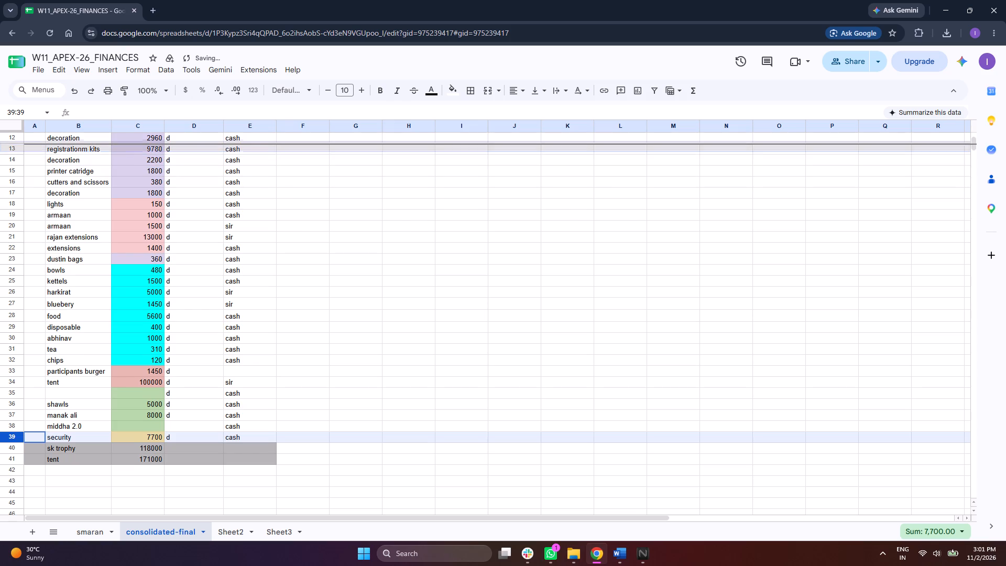
drag(40, 147, 30, 159)
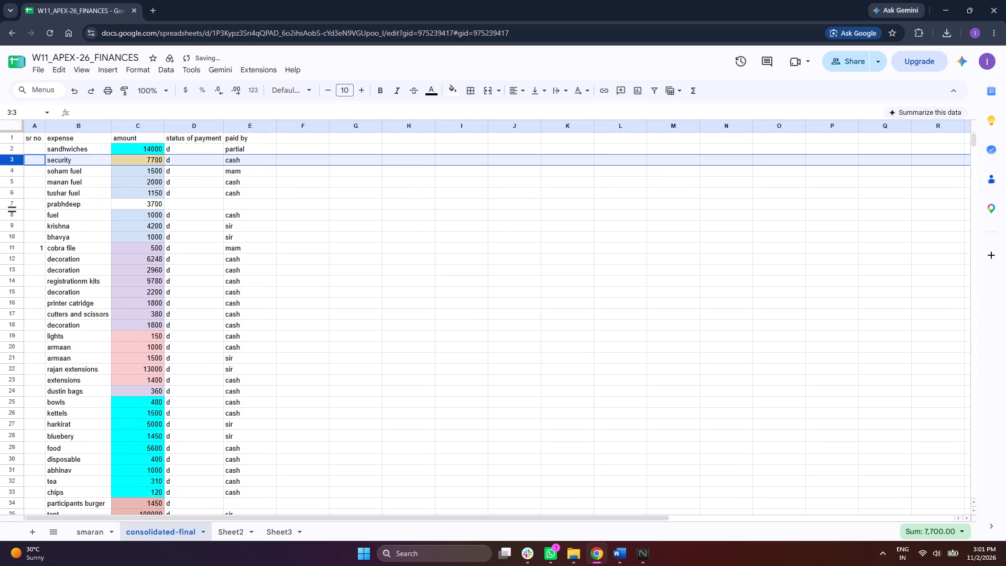
Insert a row above soham fuel and fill it with expense sweepers, amount 6000 and payment status d.
scroll(120, 553, down, 1)
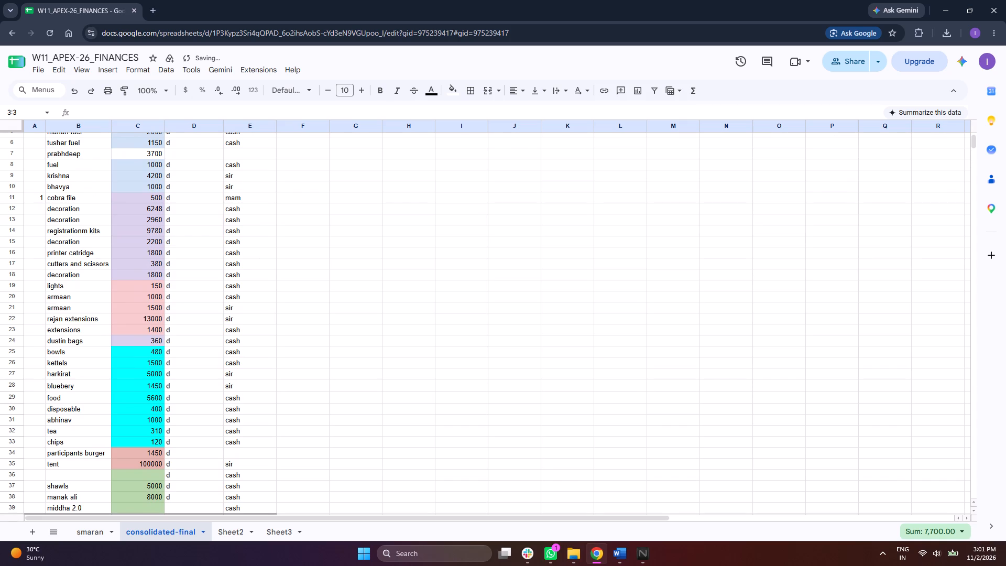
scroll(200, 312, up, 7)
click(97, 170)
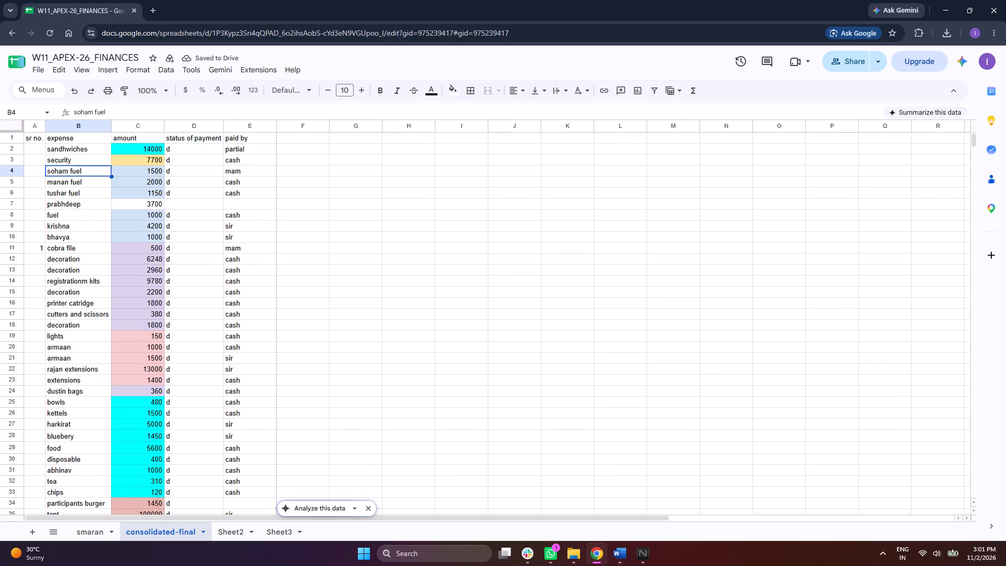
right_click(97, 170)
click(151, 203)
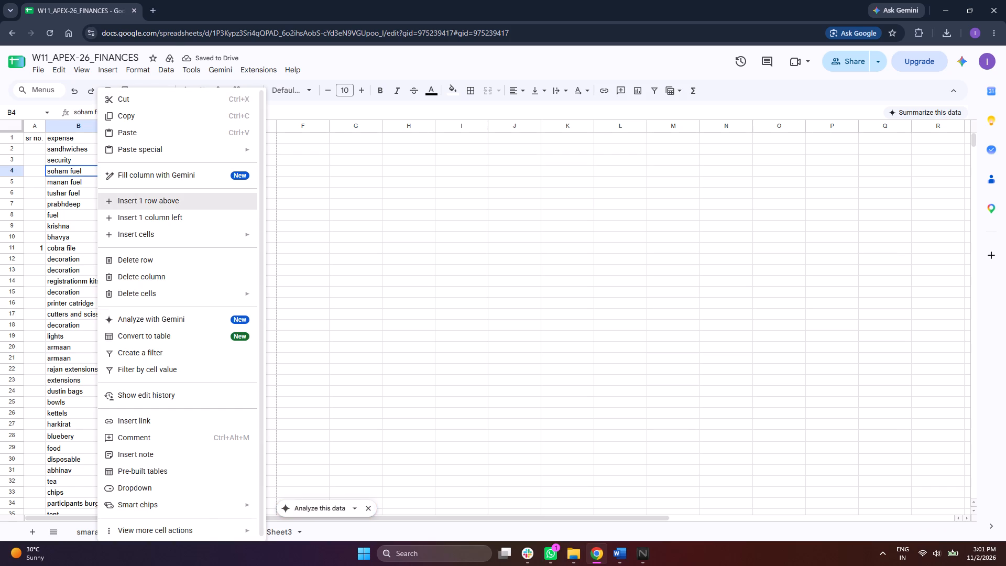
click(81, 172)
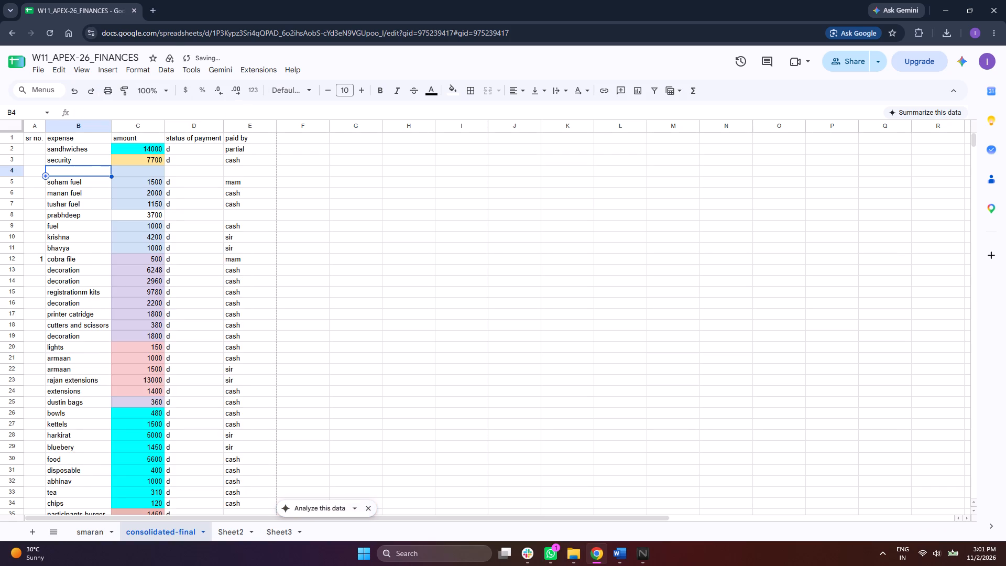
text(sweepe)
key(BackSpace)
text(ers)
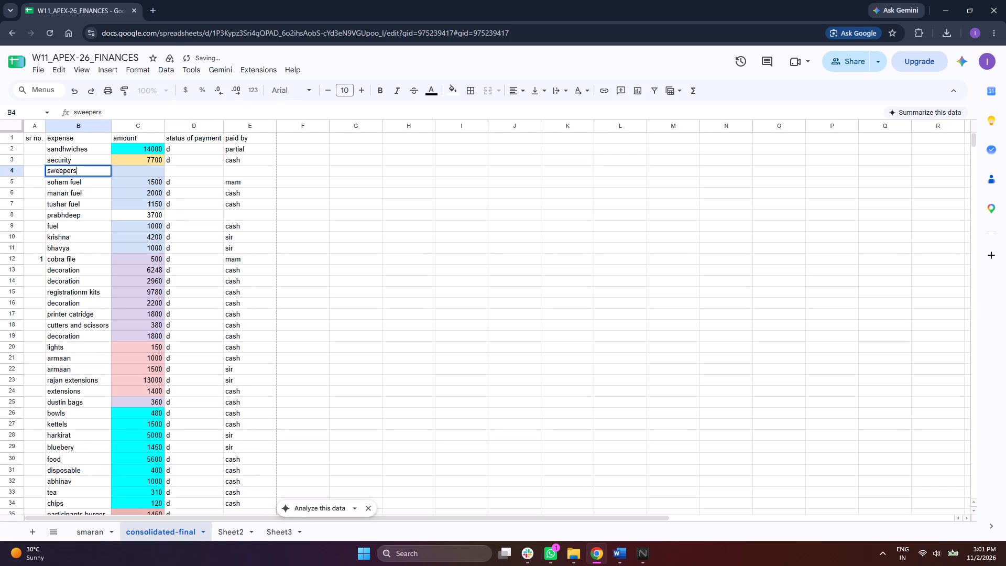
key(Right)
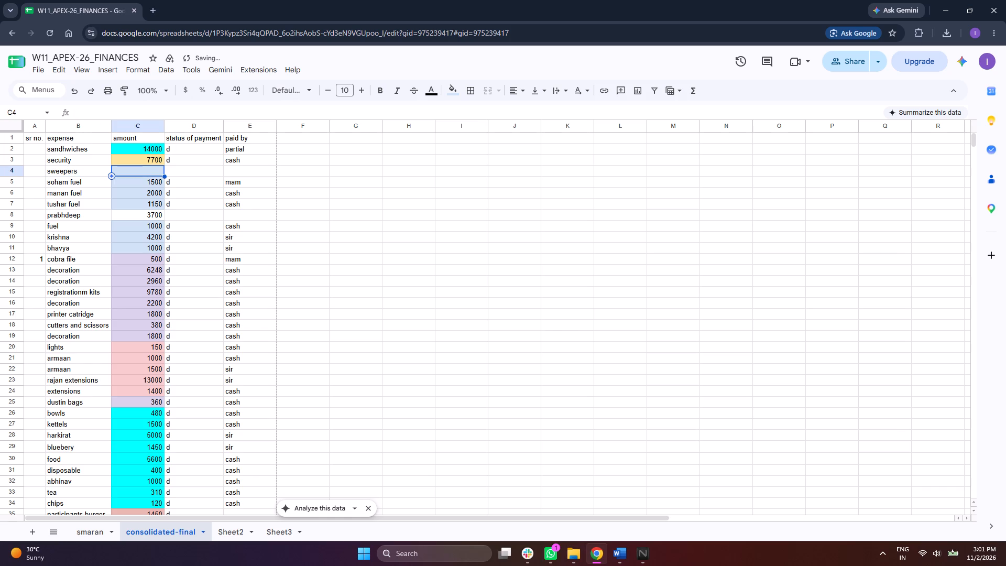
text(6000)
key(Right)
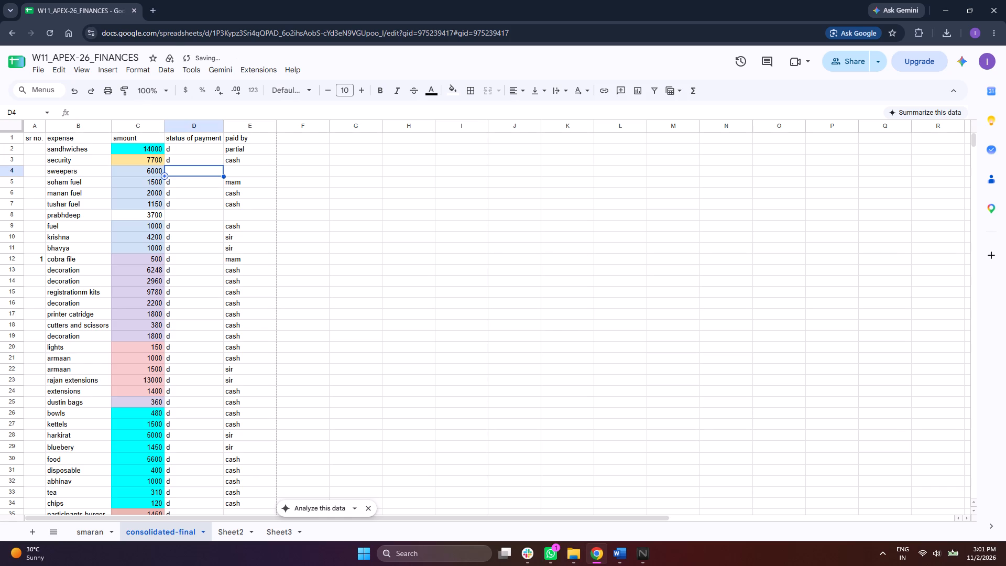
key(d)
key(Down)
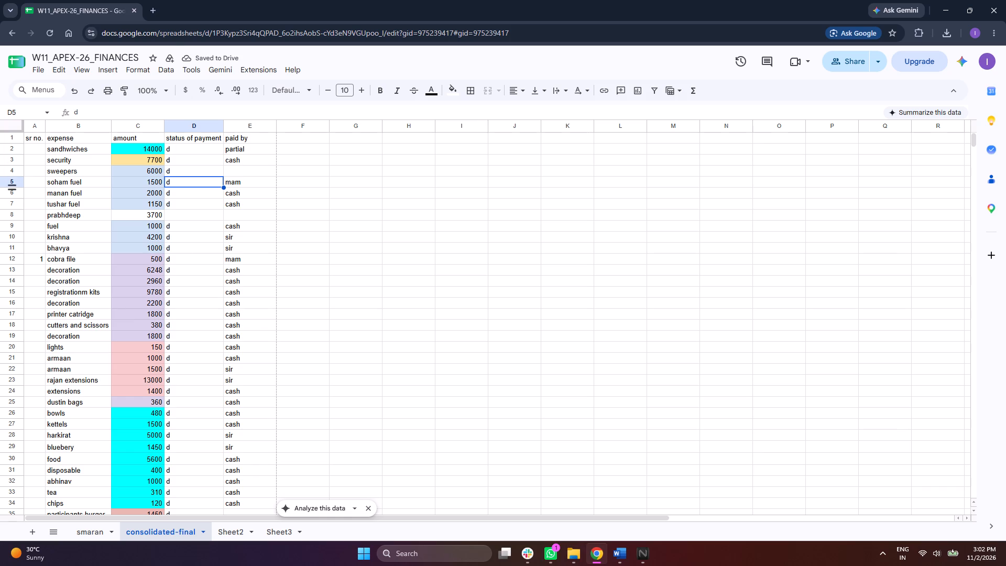
Move the food row to row 5, directly below sweepers, and set its amount to 6000.
scroll(135, 384, right, 1)
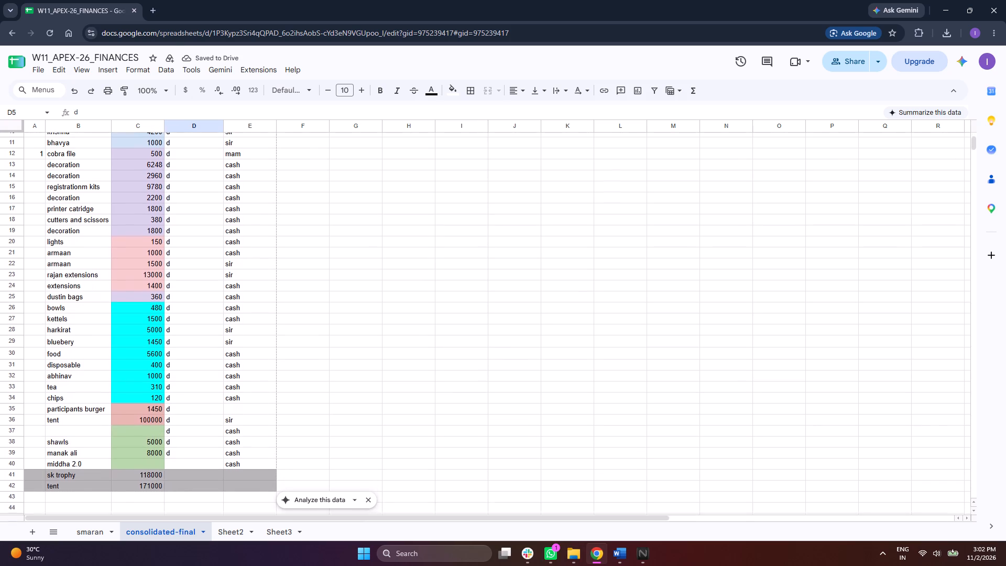
scroll(135, 384, right, 1)
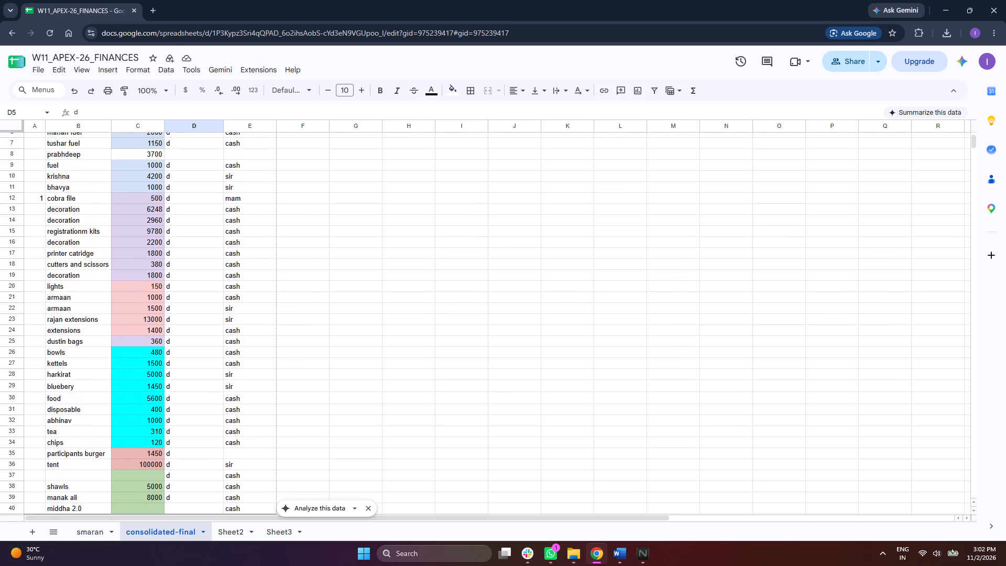
scroll(135, 384, right, 1)
click(12, 412)
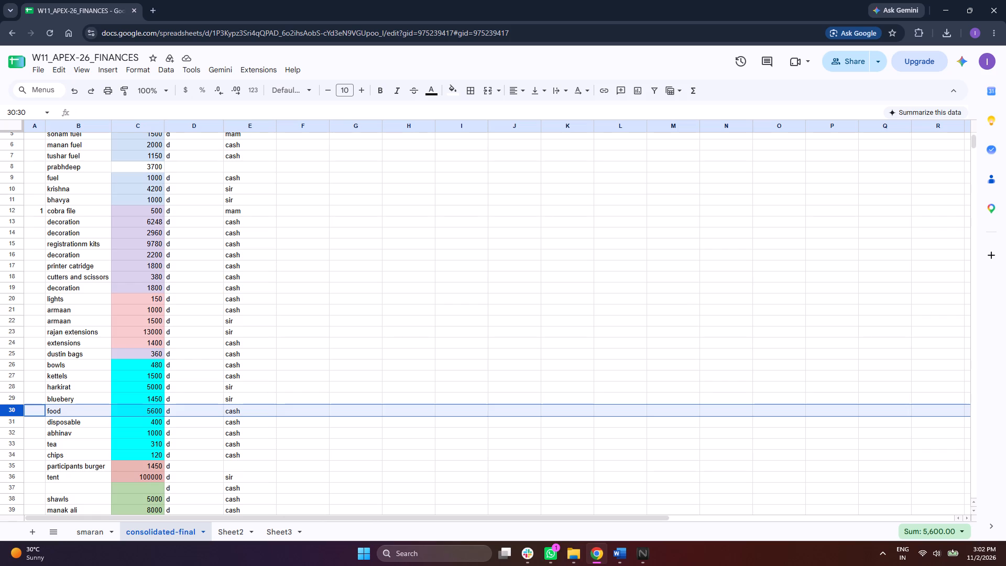
drag(14, 408, 37, 150)
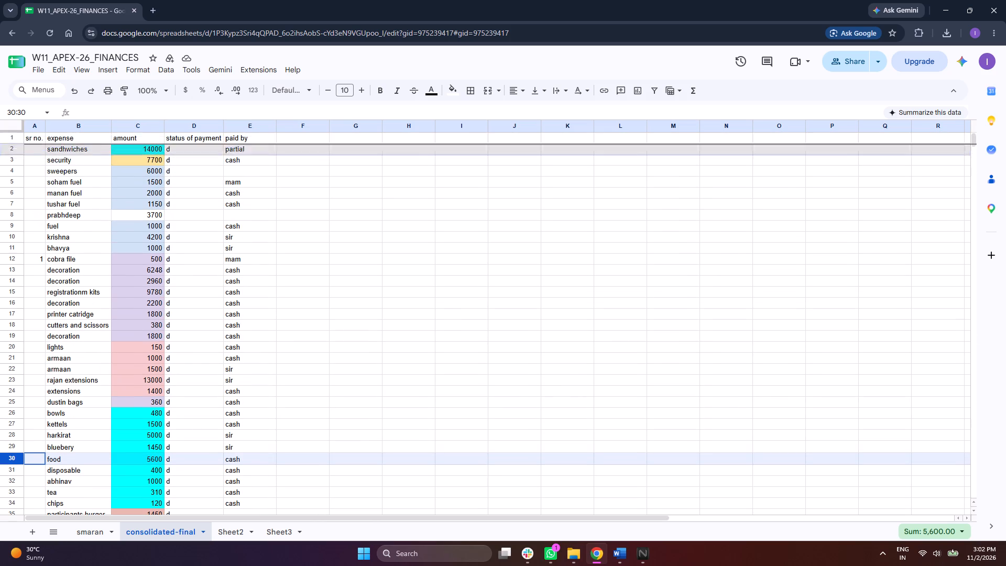
drag(37, 150, 41, 177)
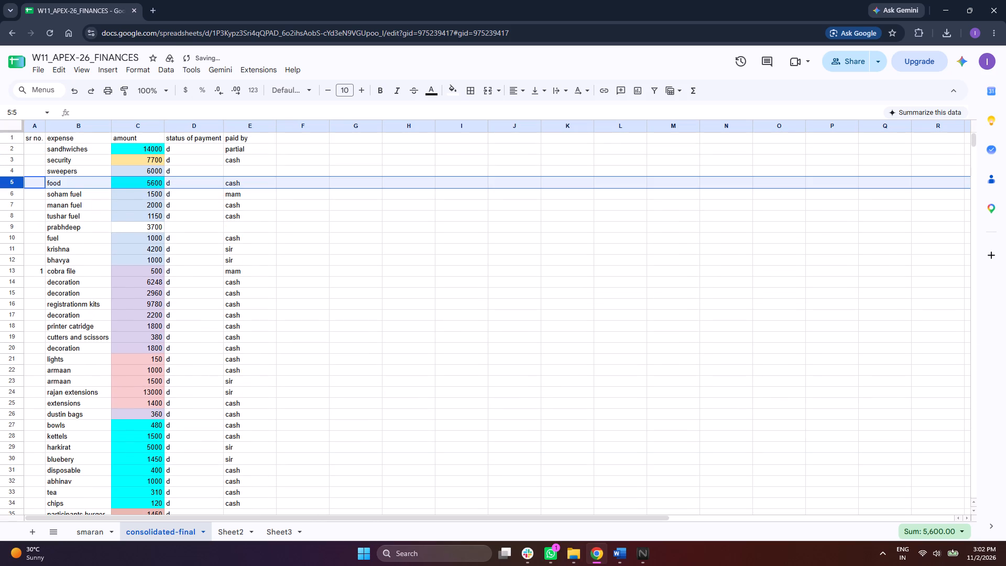
click(158, 180)
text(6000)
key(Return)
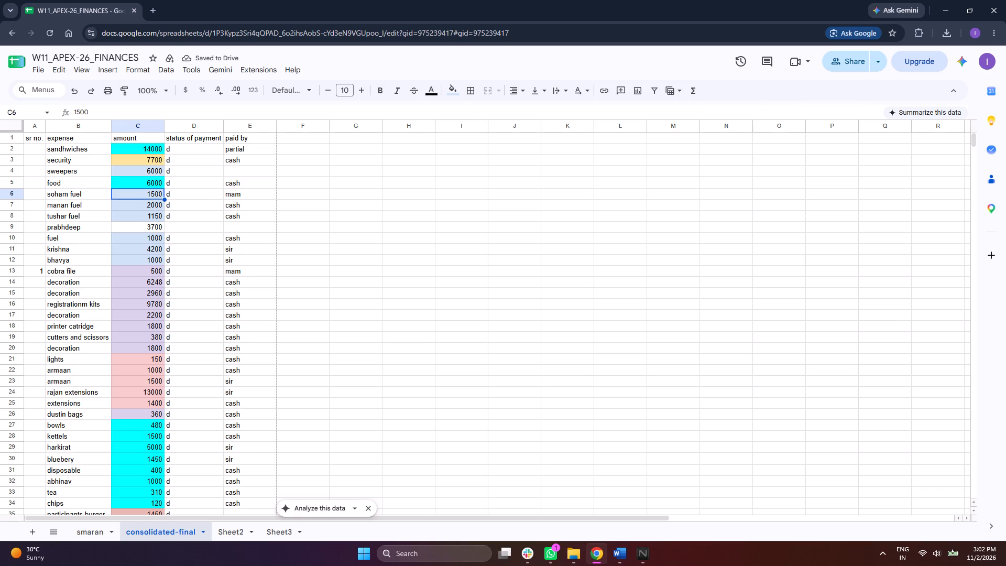
Move the shawls row to row 6, directly below food, and set its amount to 5500.
scroll(155, 376, down, 1)
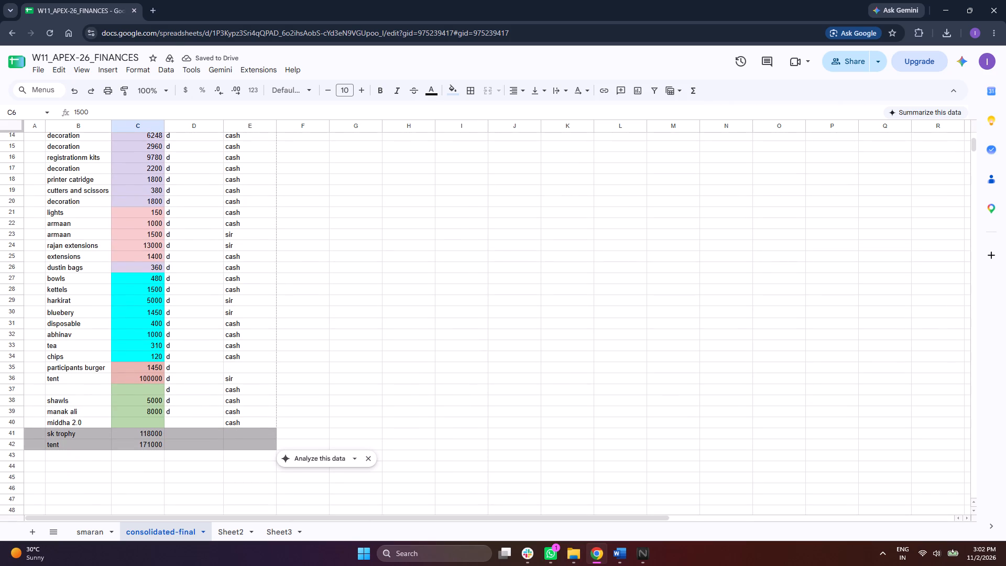
click(9, 400)
drag(9, 400, 66, 157)
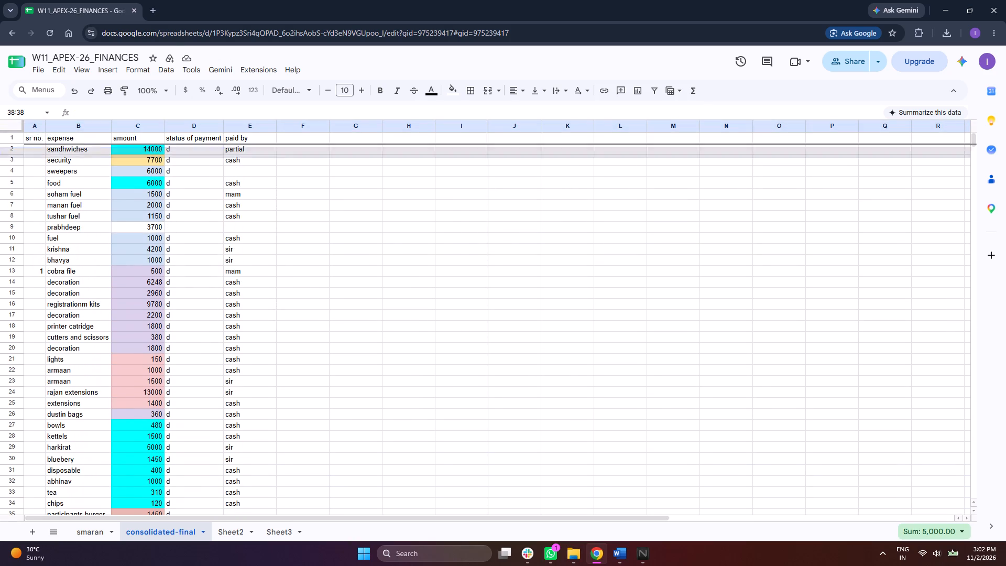
drag(66, 157, 66, 195)
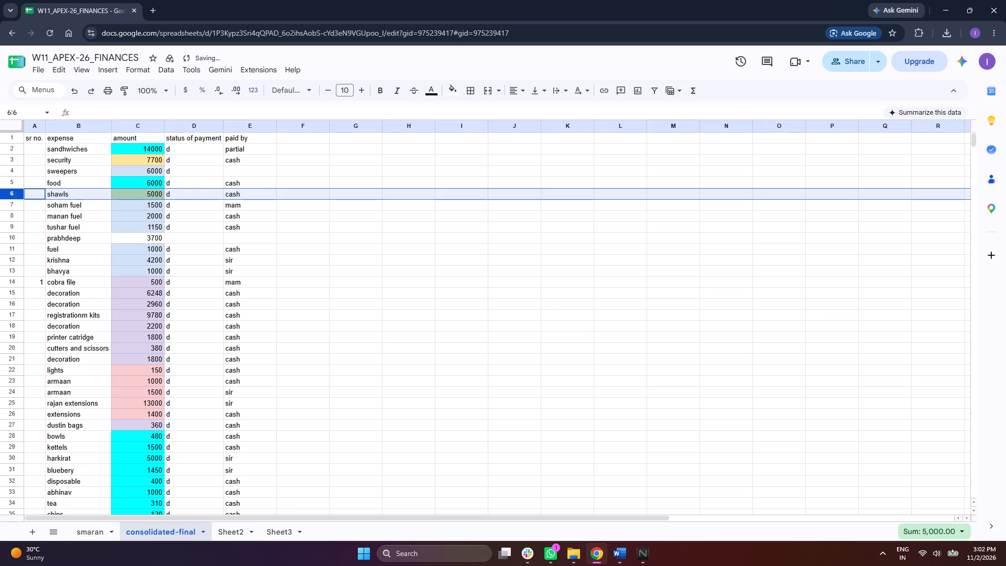
click(143, 199)
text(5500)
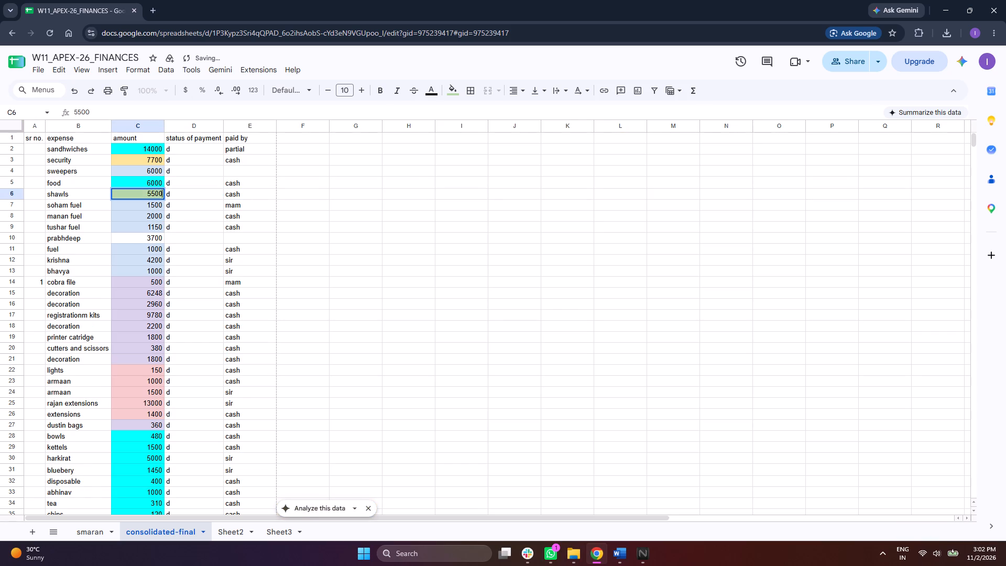
click(438, 265)
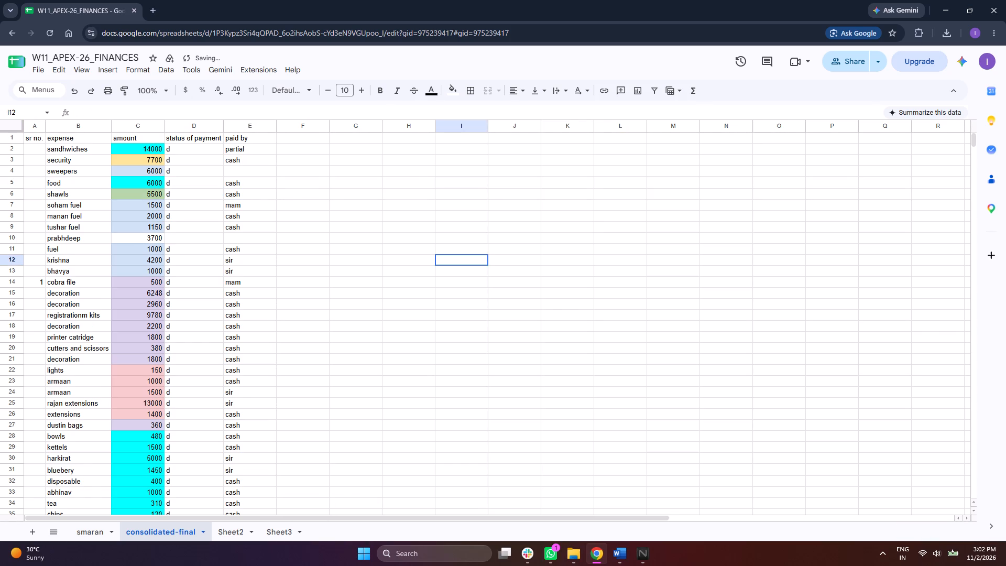
Move the row with the 8000 amount from the green group to row 7, directly below shawls.
scroll(86, 384, down, 1)
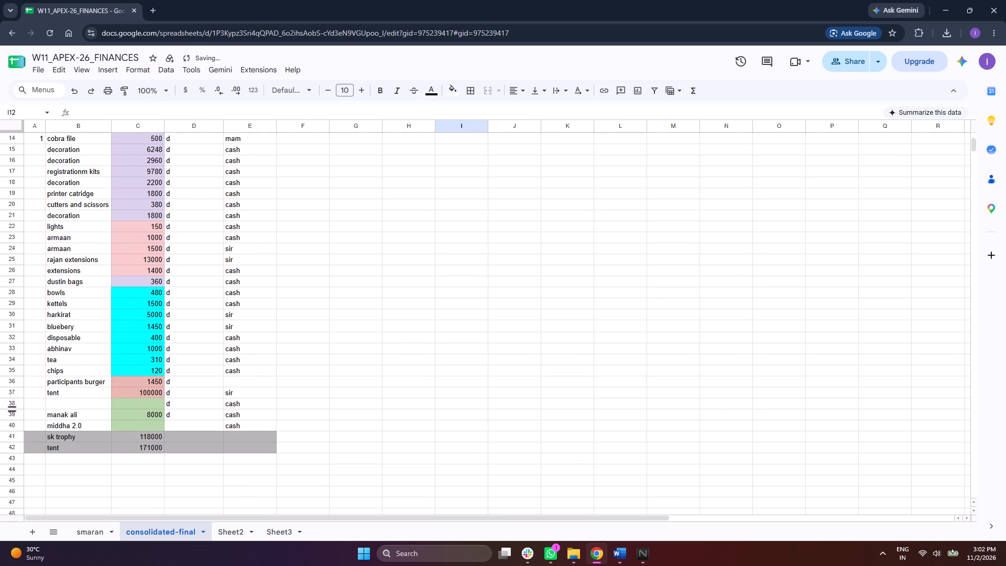
click(13, 416)
drag(13, 416, 38, 194)
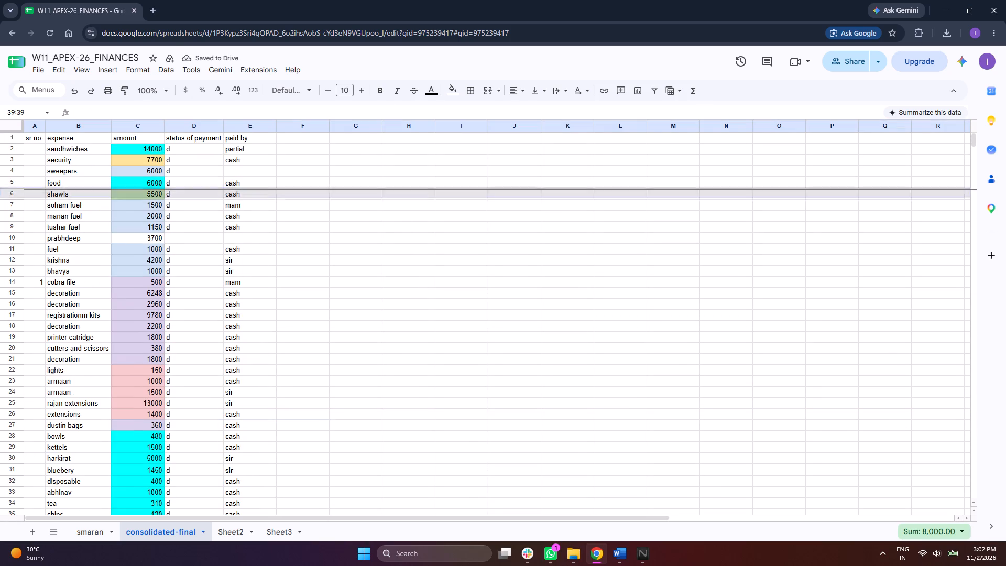
drag(38, 194, 35, 211)
click(268, 268)
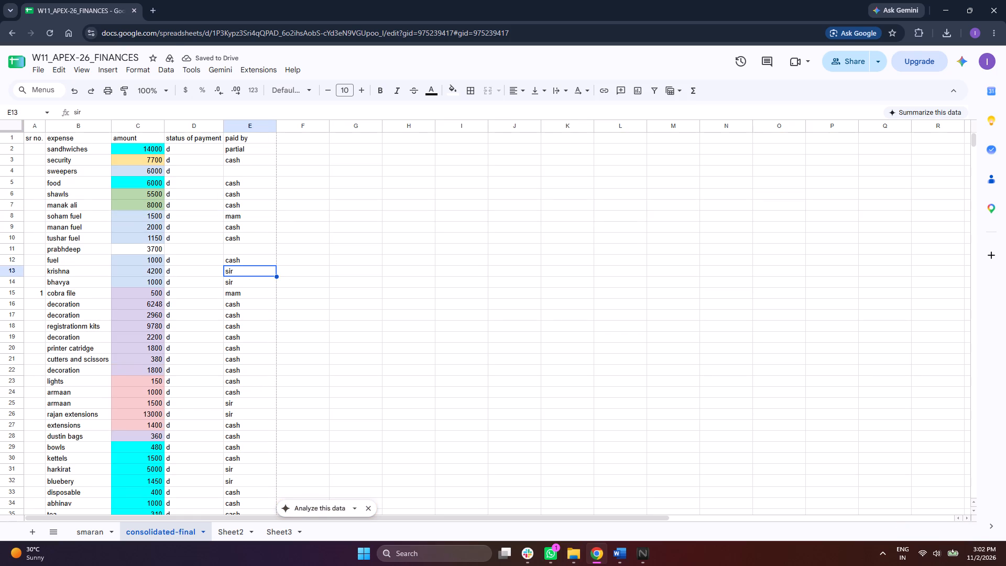
Set the status of payment to n for the six expenses in rows 2 to 7.
click(206, 150)
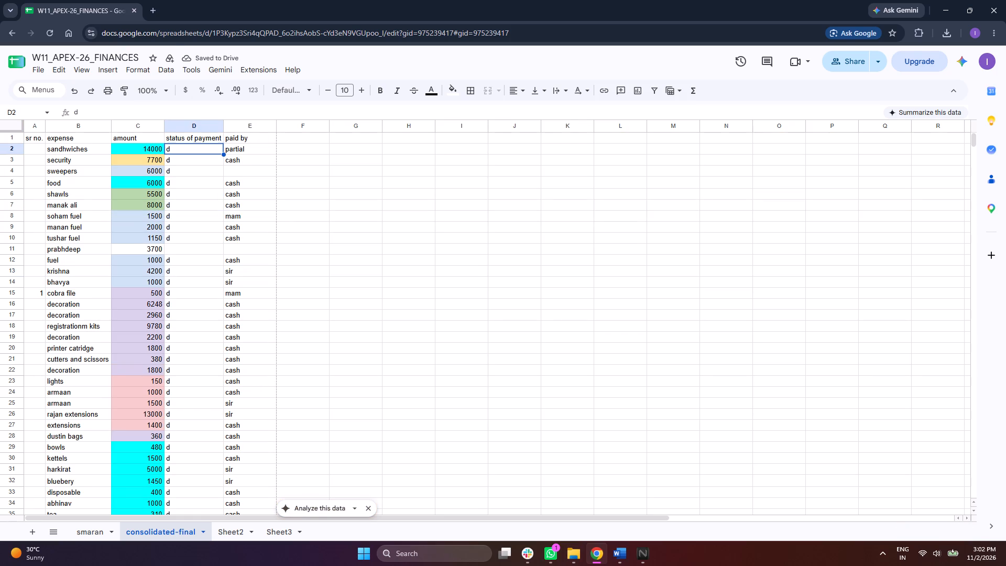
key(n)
key(Return)
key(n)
key(Return)
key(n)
key(Return)
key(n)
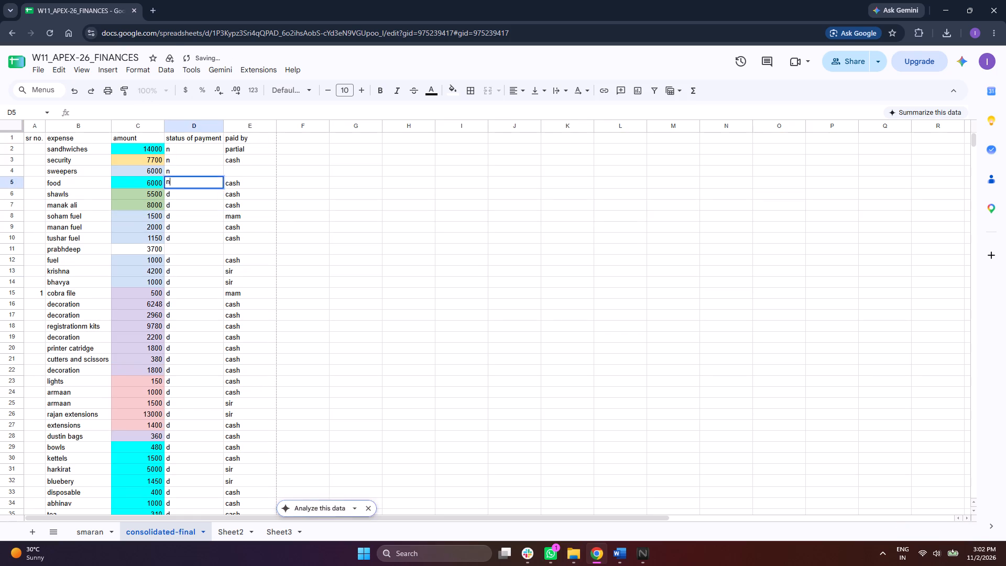
key(Return)
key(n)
key(Return)
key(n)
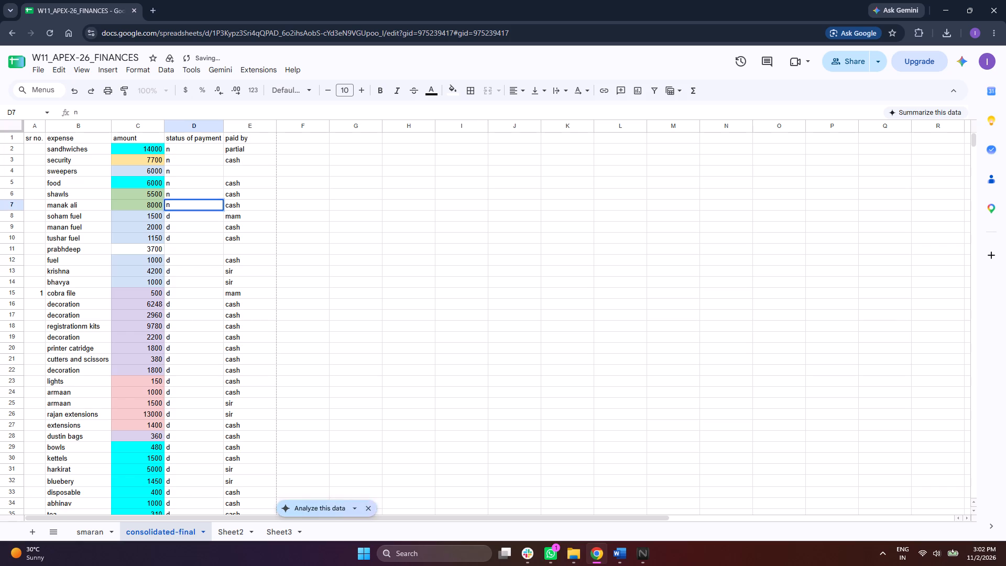
key(Return)
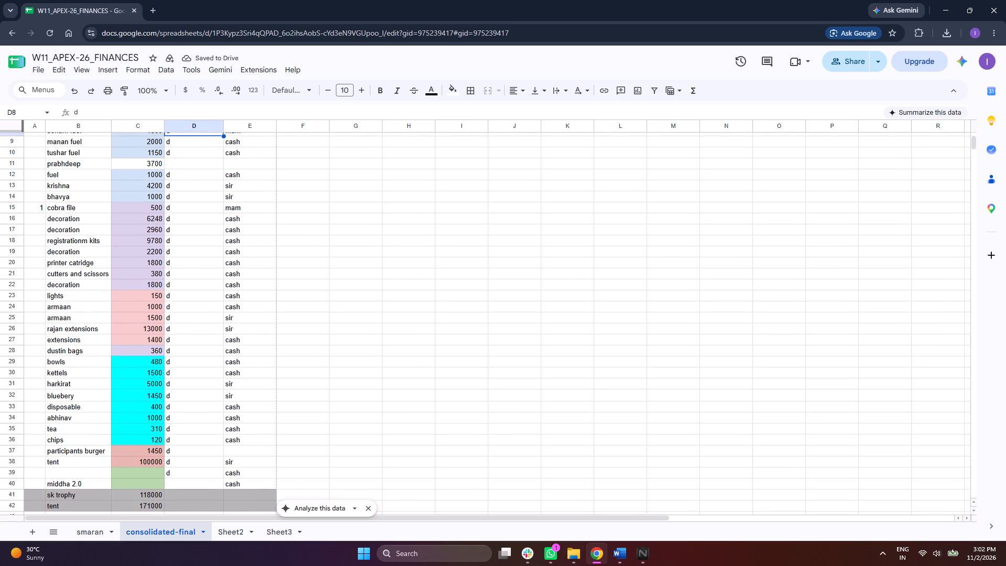
Clear the contents of the disposable row.
click(9, 406)
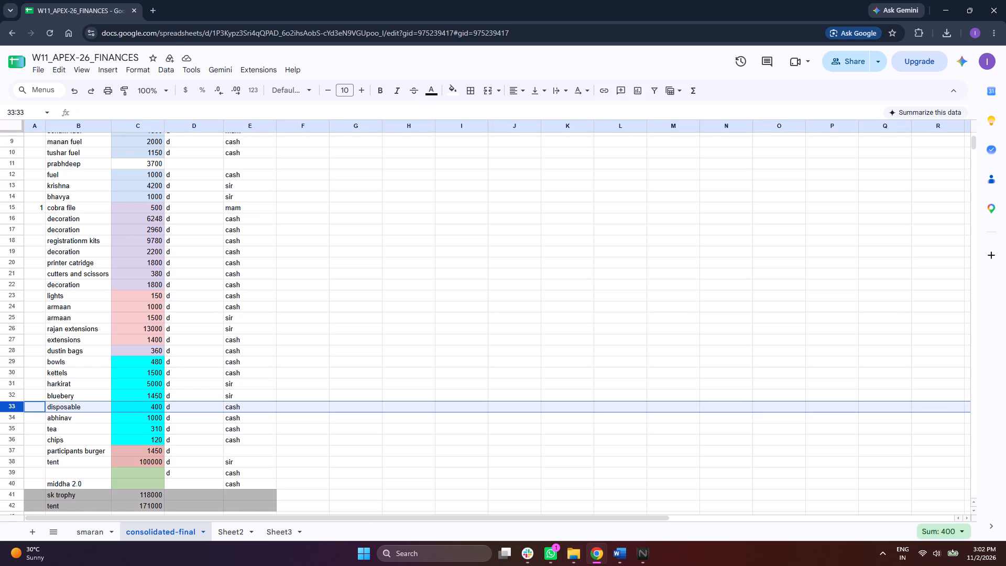
key(BackSpace)
Move the abhinav row to row 8, directly above the soham fuel row.
click(6, 419)
drag(6, 419, 84, 220)
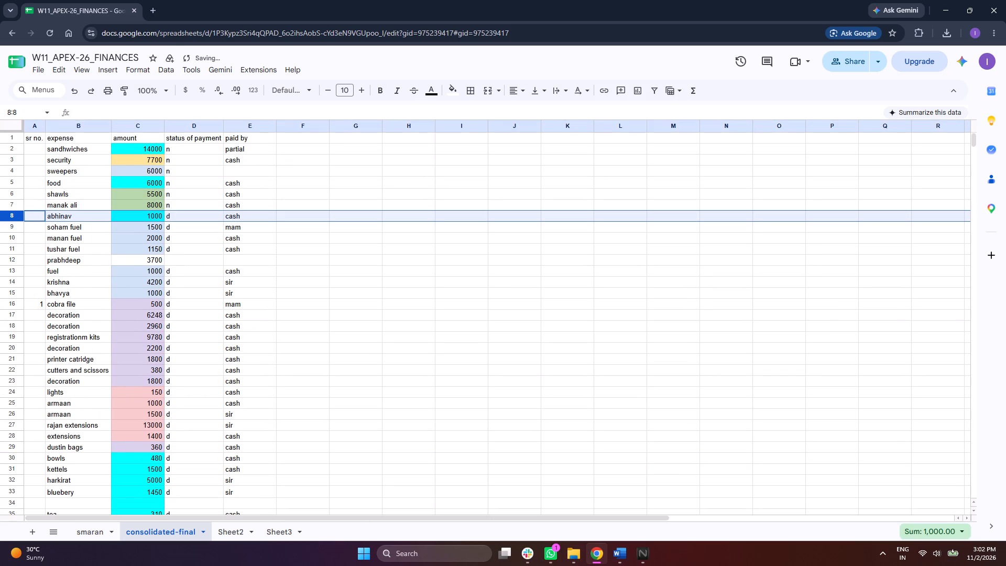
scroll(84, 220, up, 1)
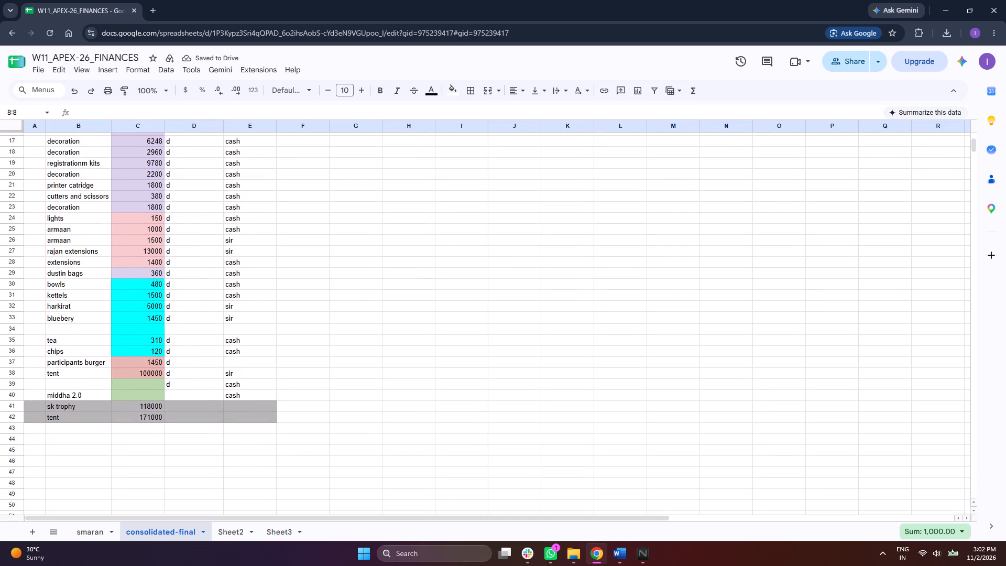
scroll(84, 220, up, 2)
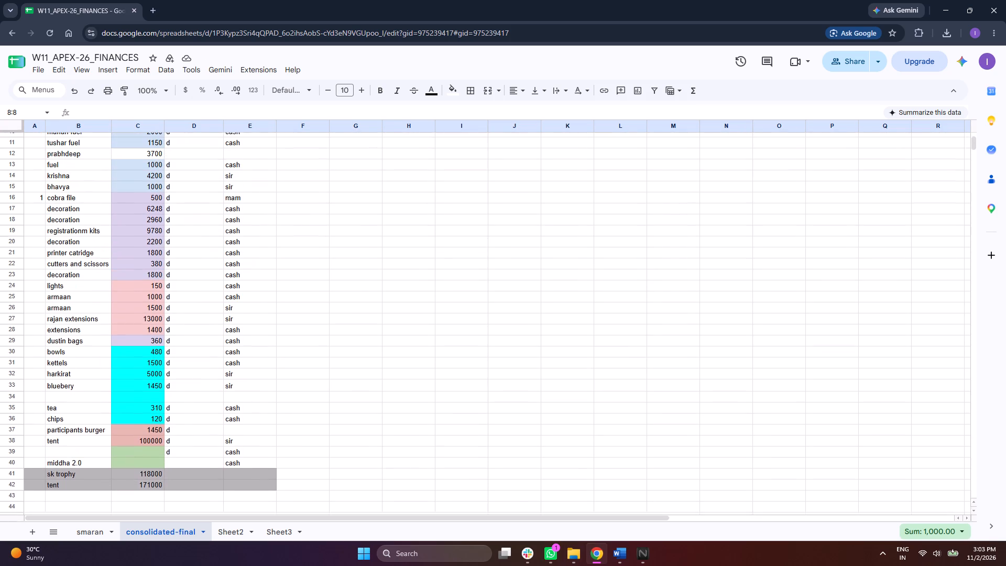
Insert a row directly above soham fuel and enter the expense fuel ishmeet with amount 1000.
scroll(84, 220, up, 1)
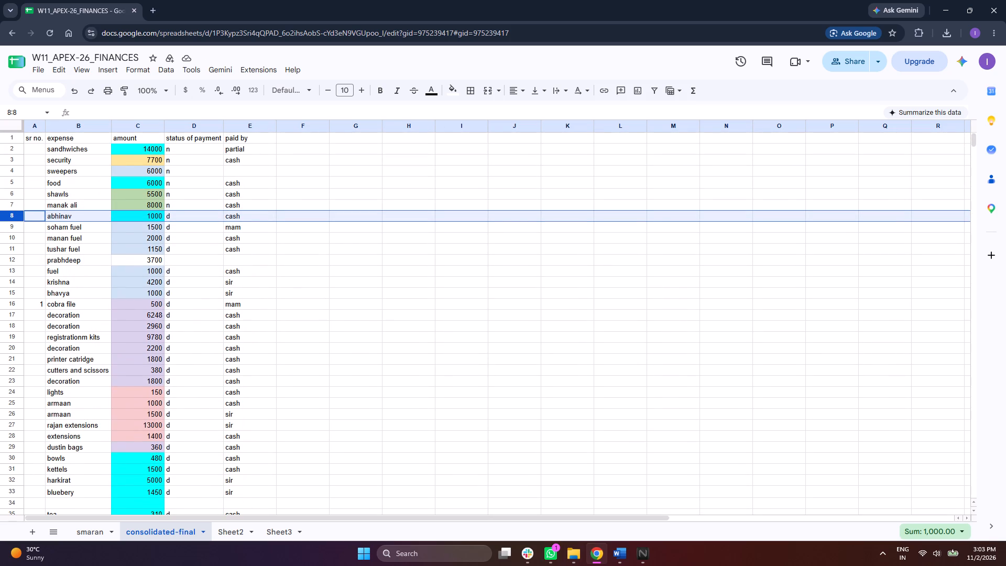
click(12, 229)
right_click(12, 229)
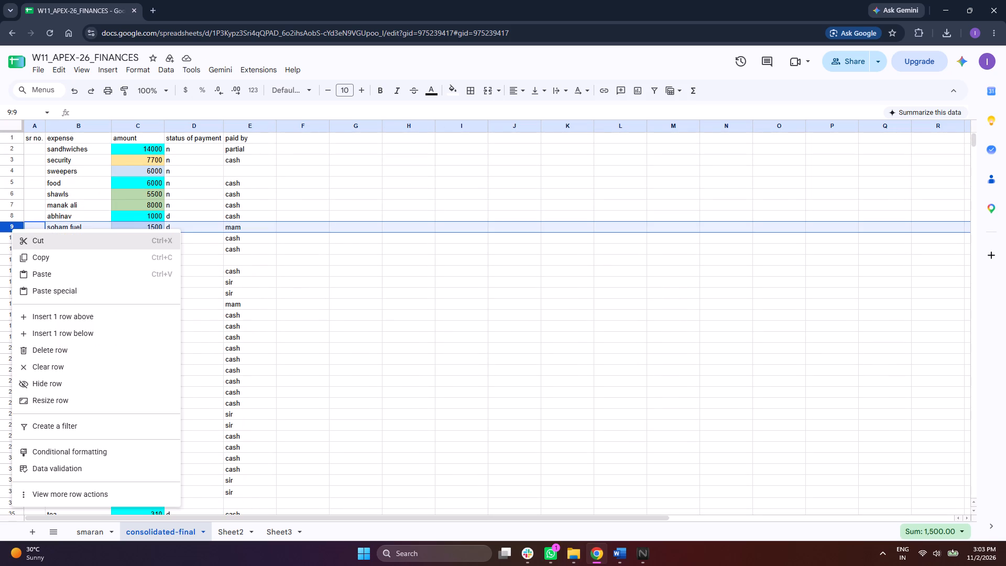
click(57, 310)
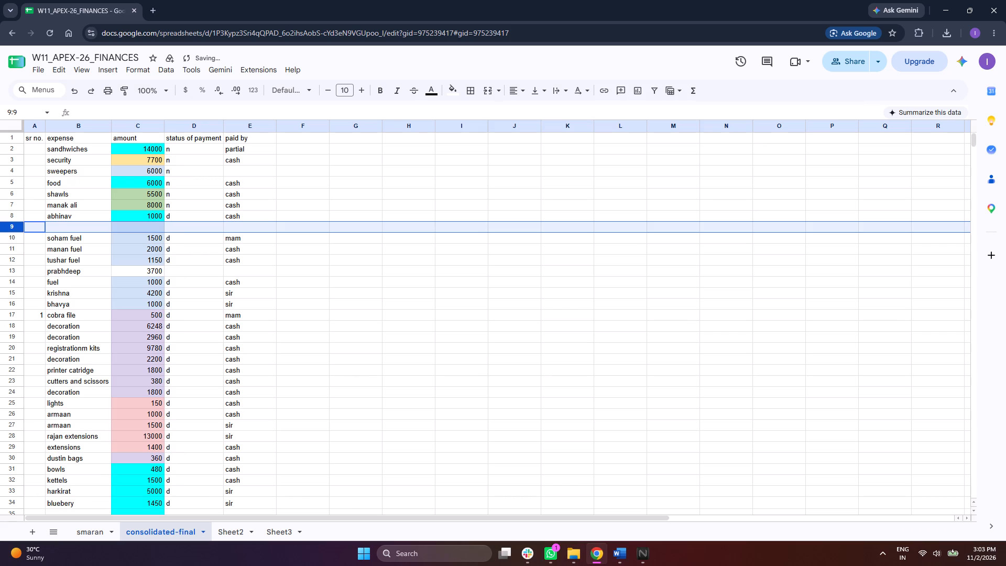
click(101, 224)
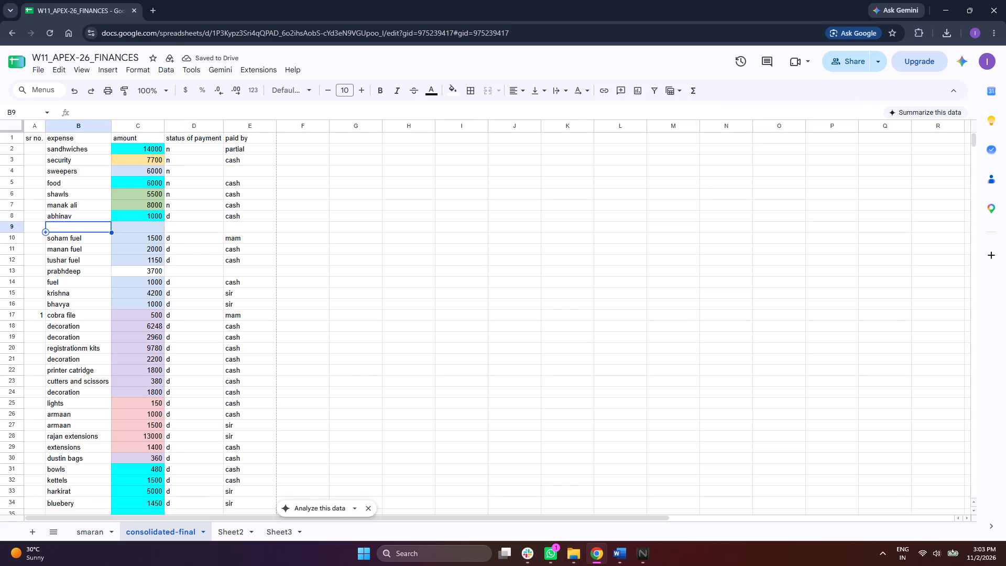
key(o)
key(BackSpace)
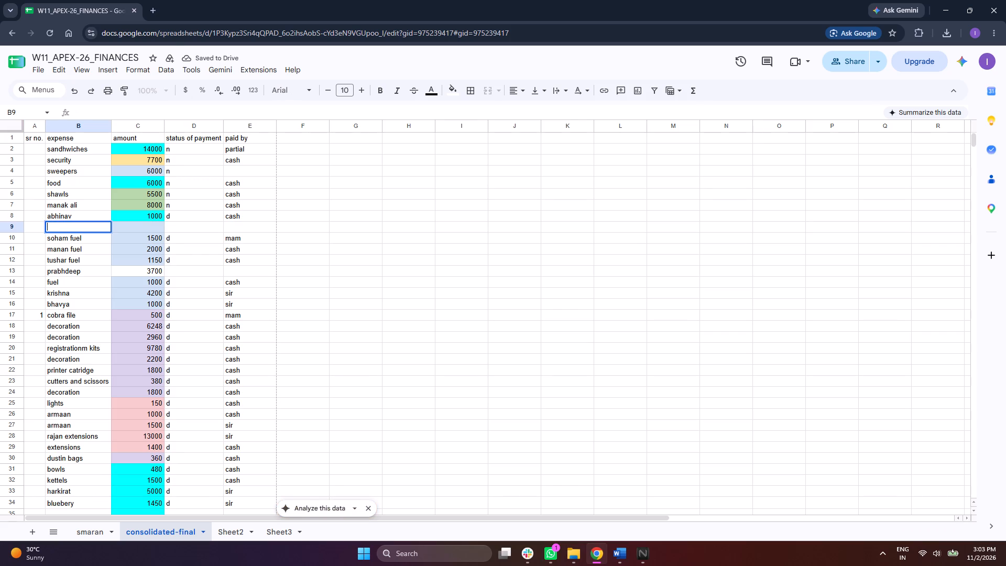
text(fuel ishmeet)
click(141, 227)
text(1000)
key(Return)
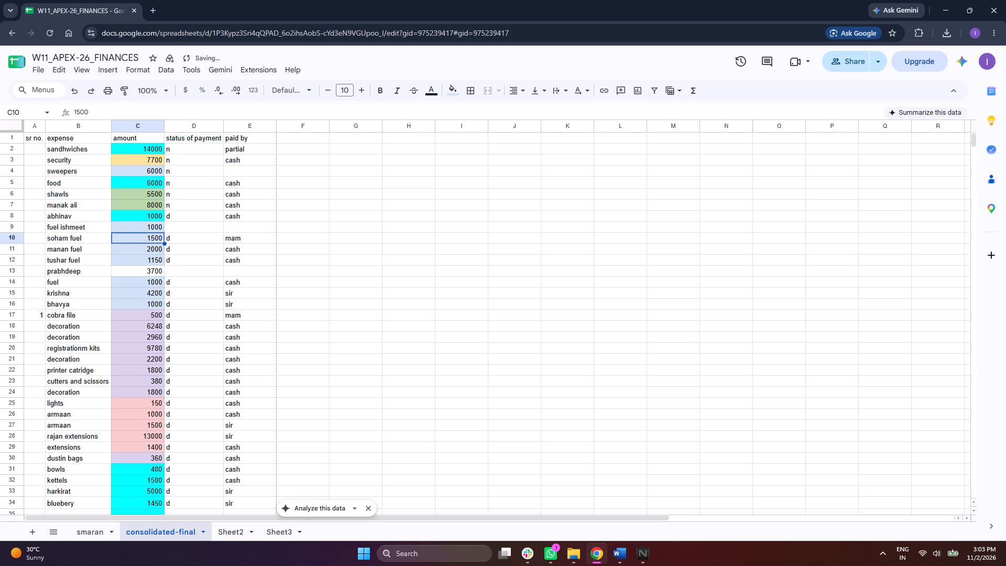
Set the status of payment to n for the abhinav and fuel ishmeet expenses.
click(188, 214)
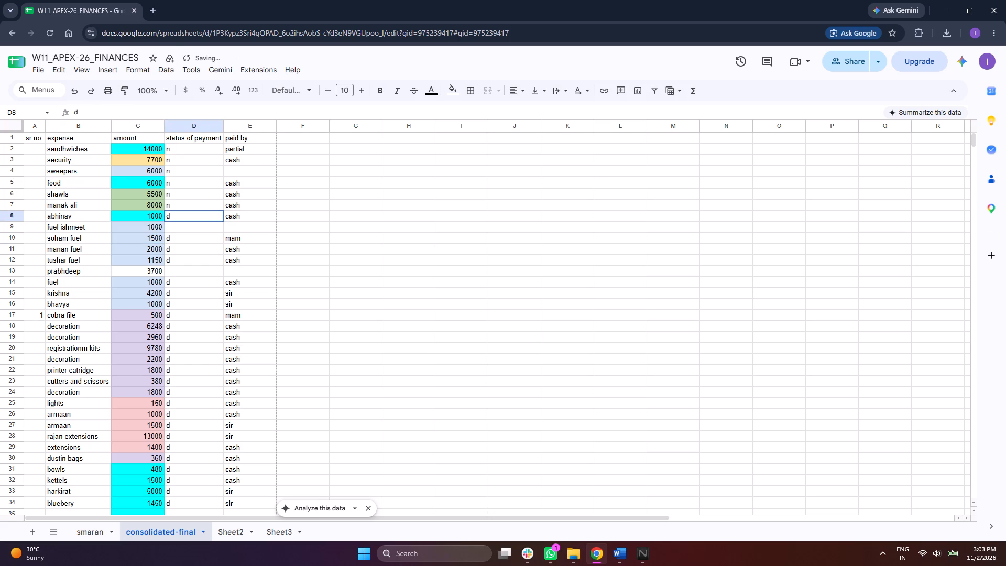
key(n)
key(Return)
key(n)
key(Return)
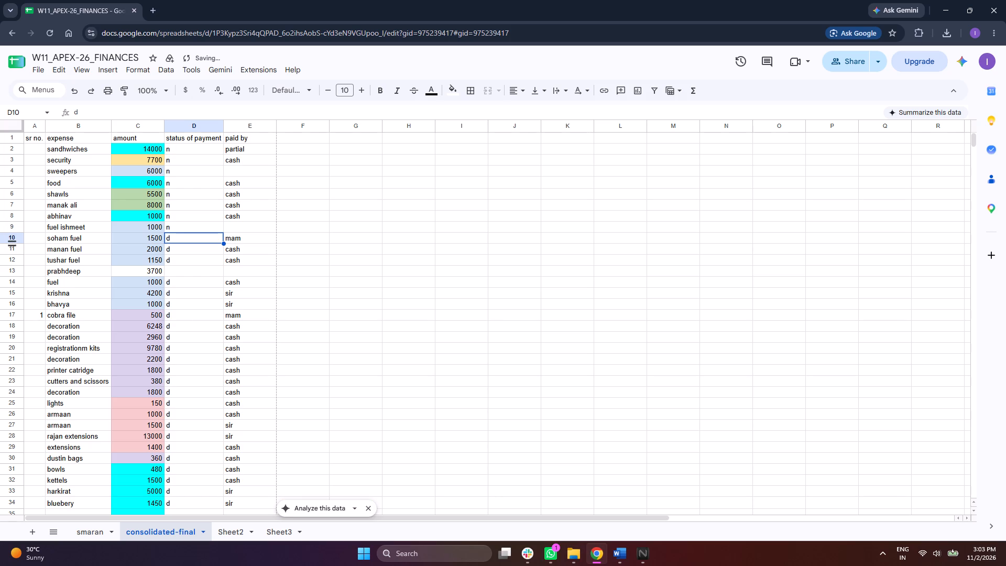
Move the tea row to row 10, directly below fuel ishmeet.
click(18, 227)
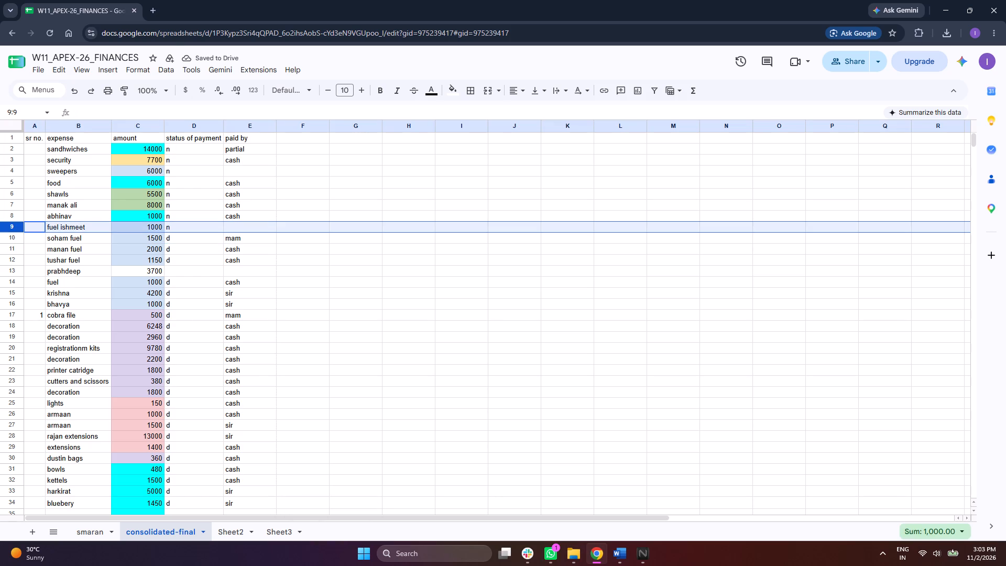
click(332, 301)
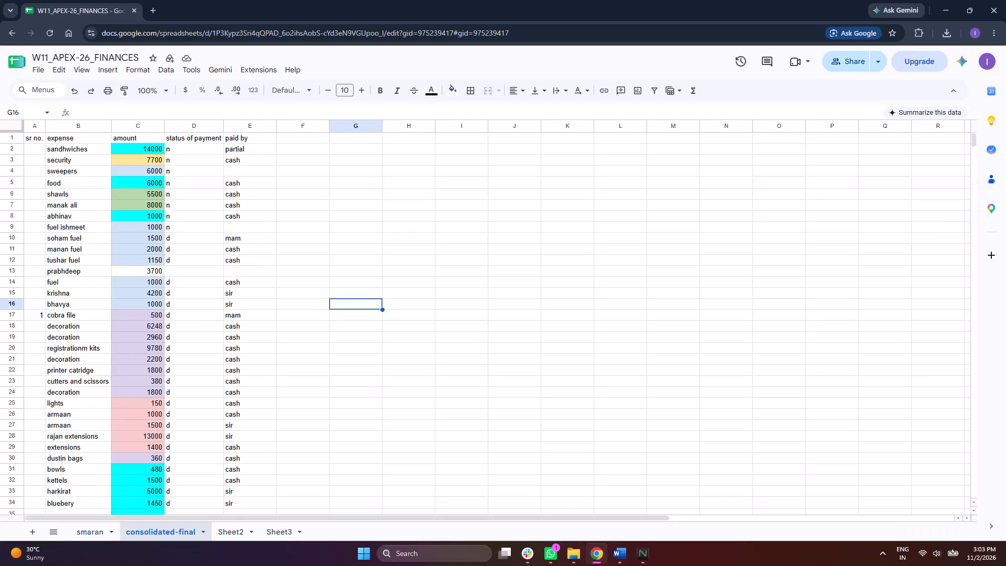
scroll(163, 368, right, 2)
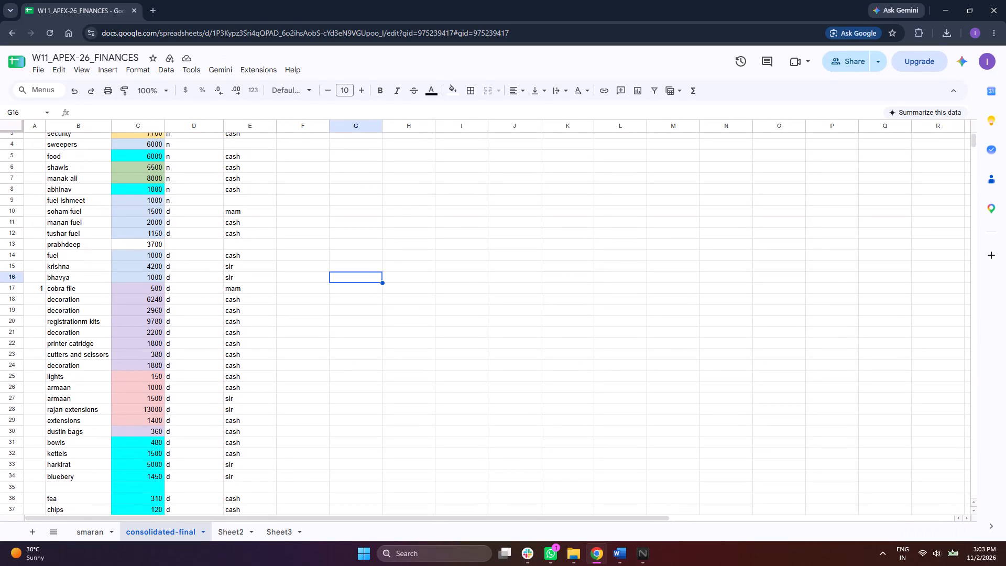
scroll(163, 368, right, 2)
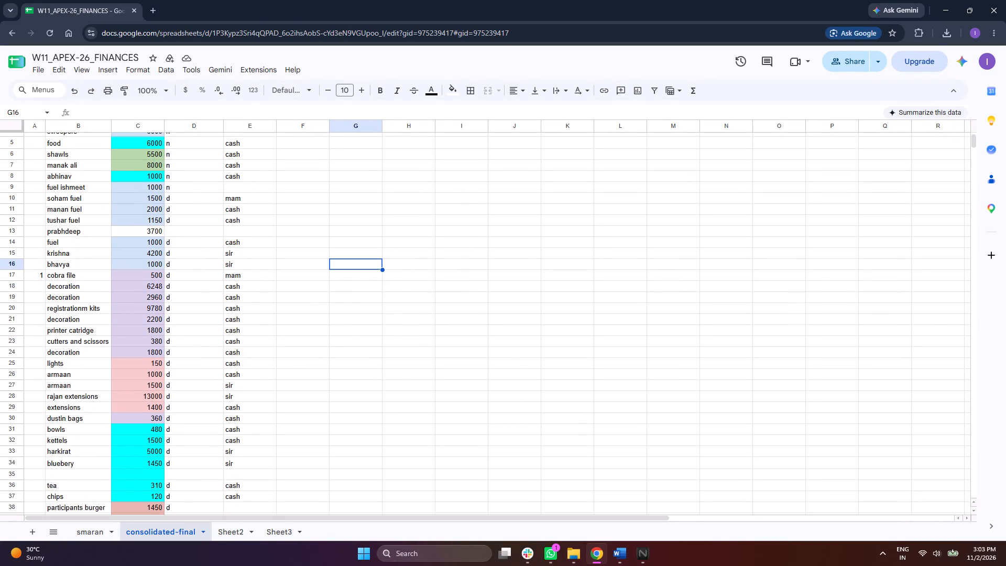
scroll(163, 368, right, 1)
click(0, 492)
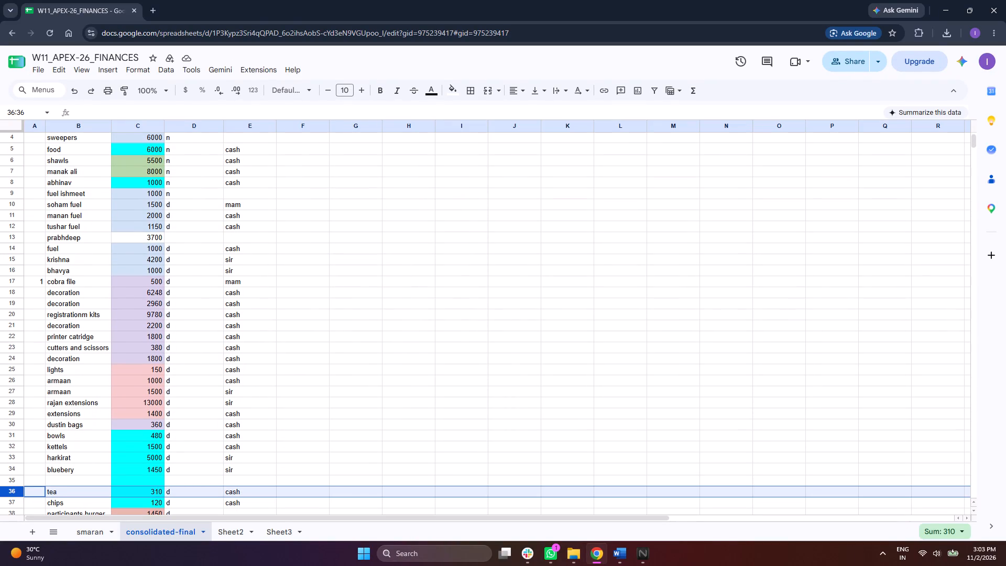
drag(12, 493, 32, 175)
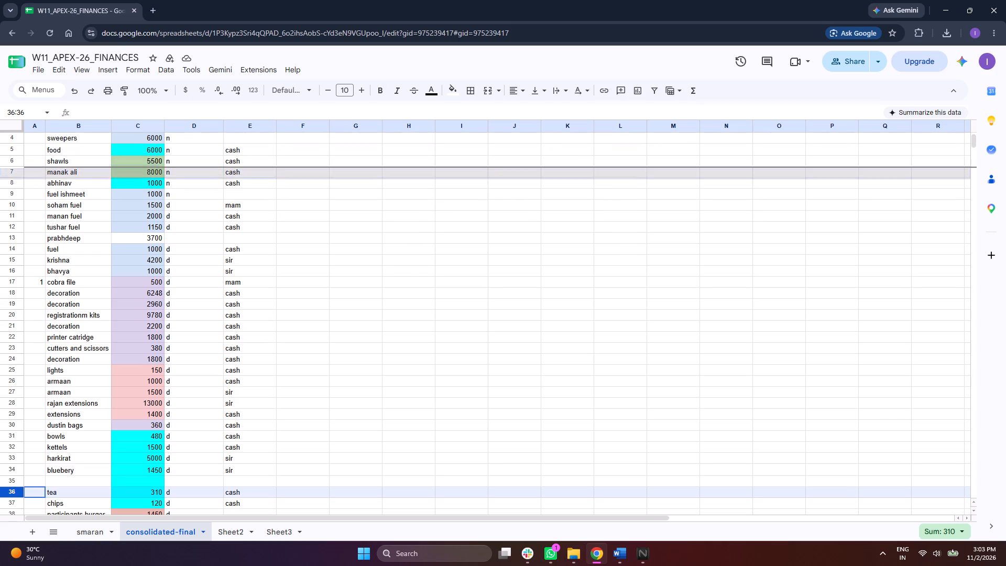
drag(32, 175, 26, 201)
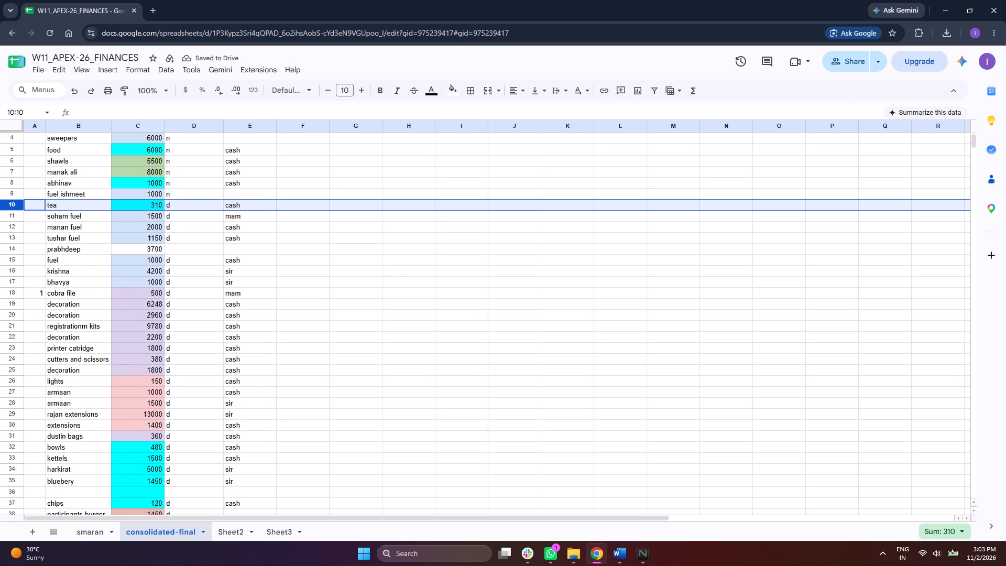
Move the chips row to row 11, directly below tea.
click(332, 297)
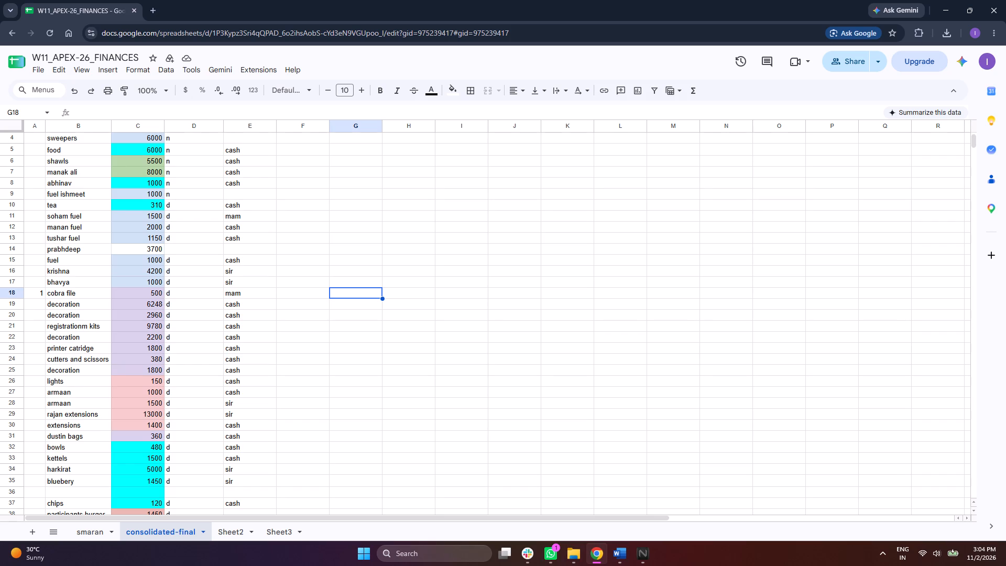
scroll(165, 281, down, 3)
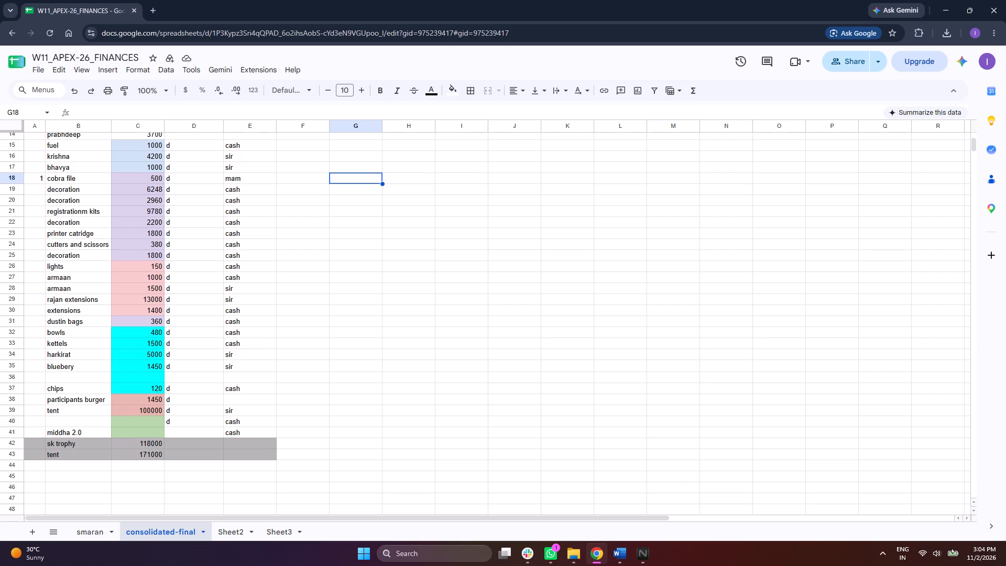
scroll(142, 345, right, 1)
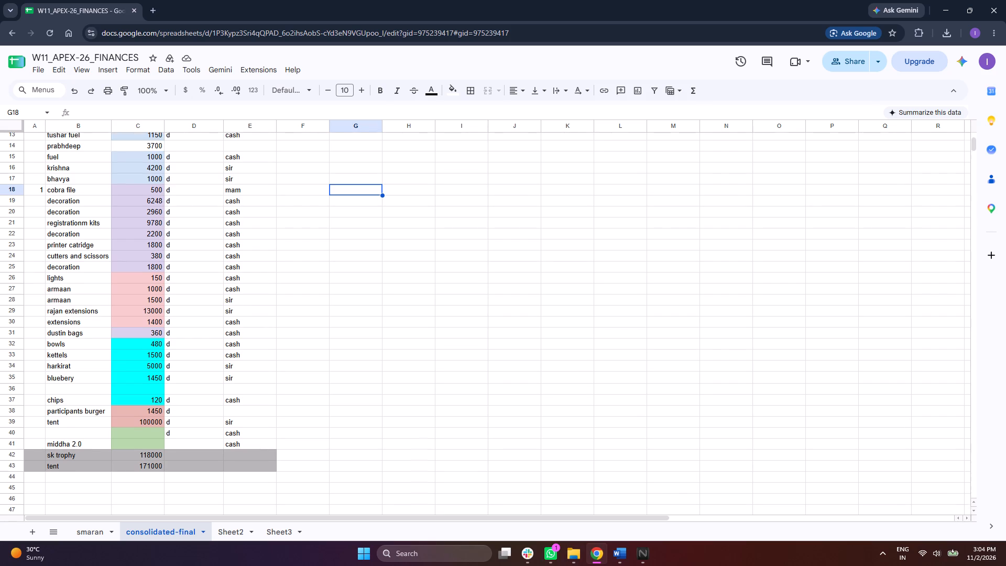
scroll(142, 345, right, 2)
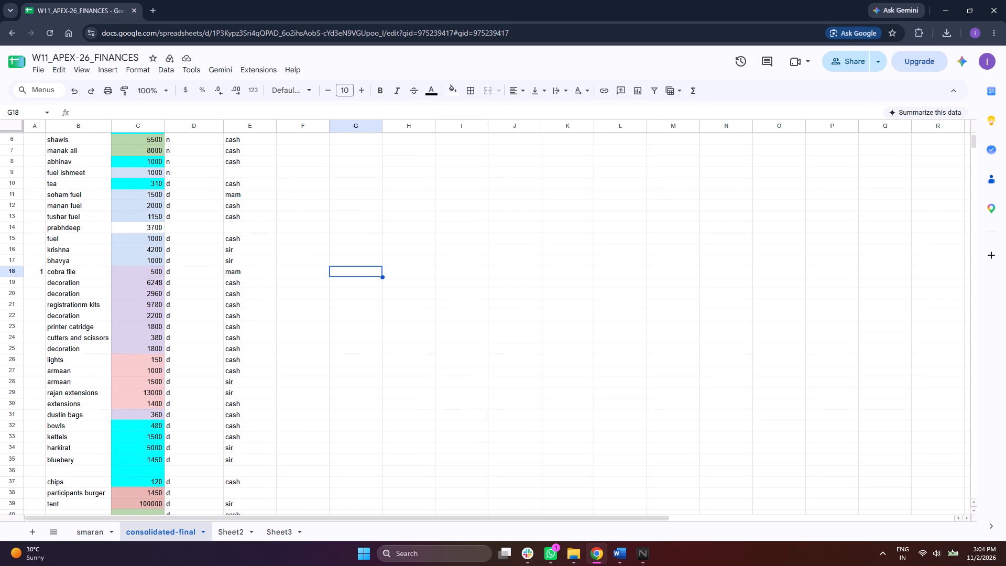
click(16, 483)
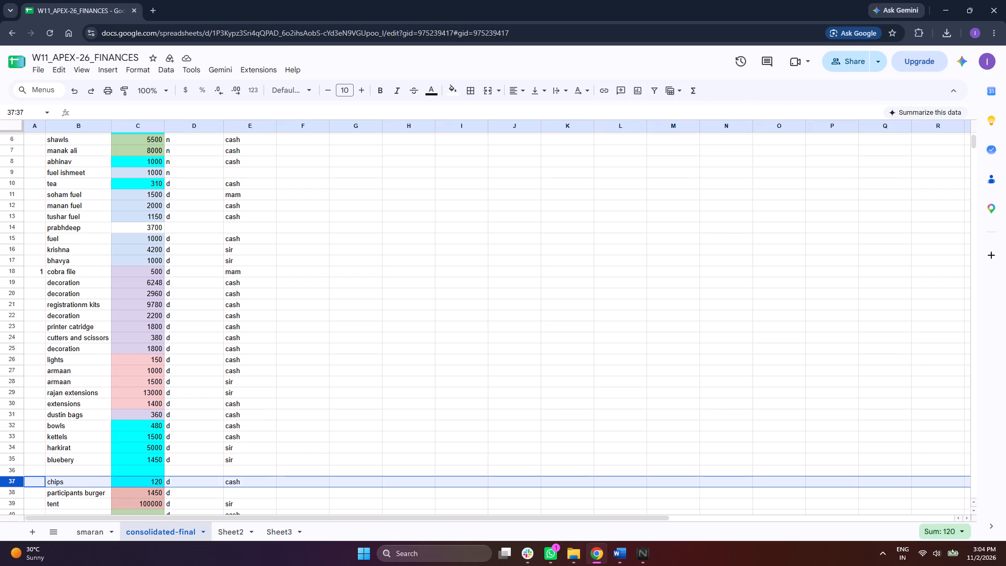
drag(16, 483, 61, 190)
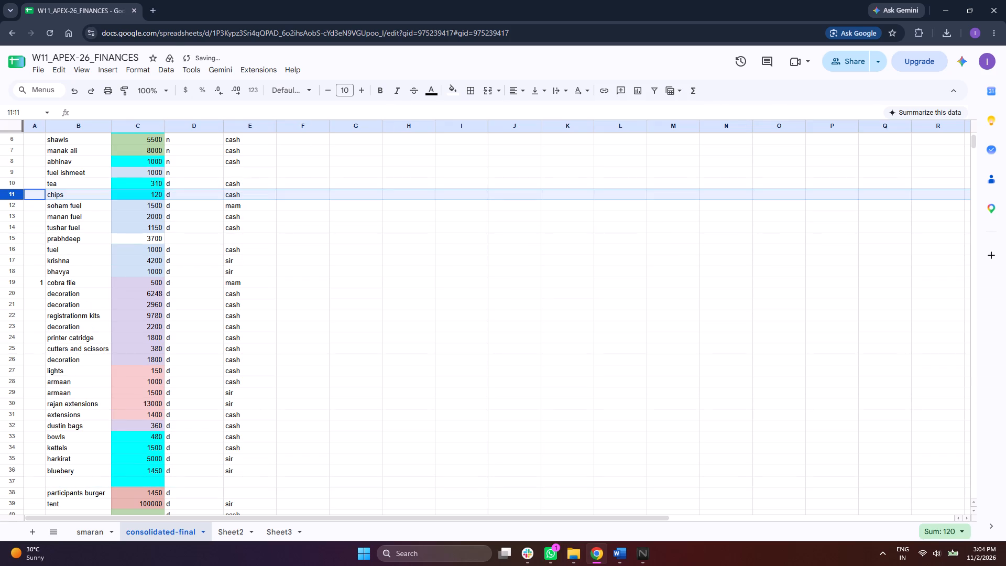
Move the prabhdeep row to row 12, directly below chips.
scroll(43, 436, down, 1)
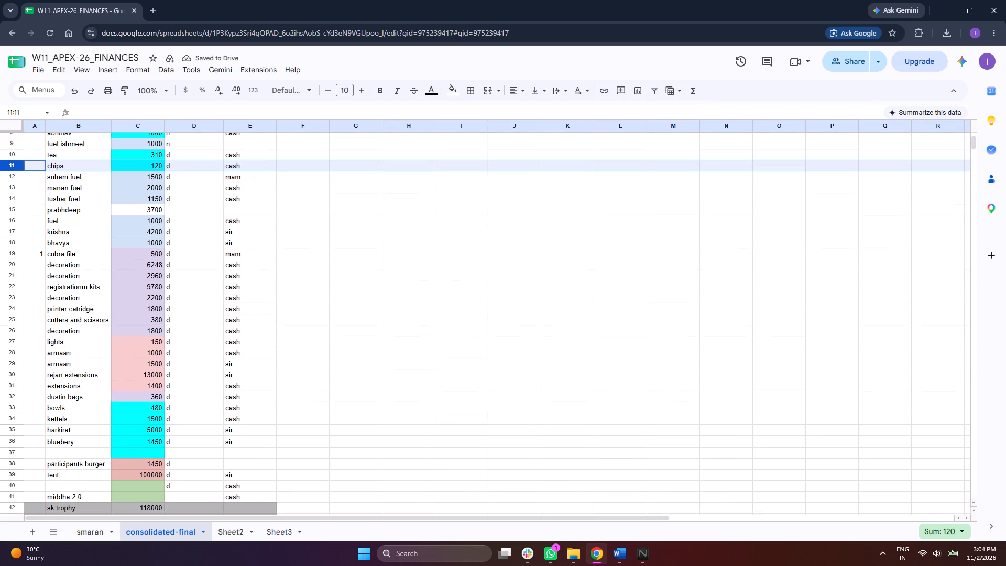
scroll(43, 436, down, 1)
scroll(43, 436, right, 1)
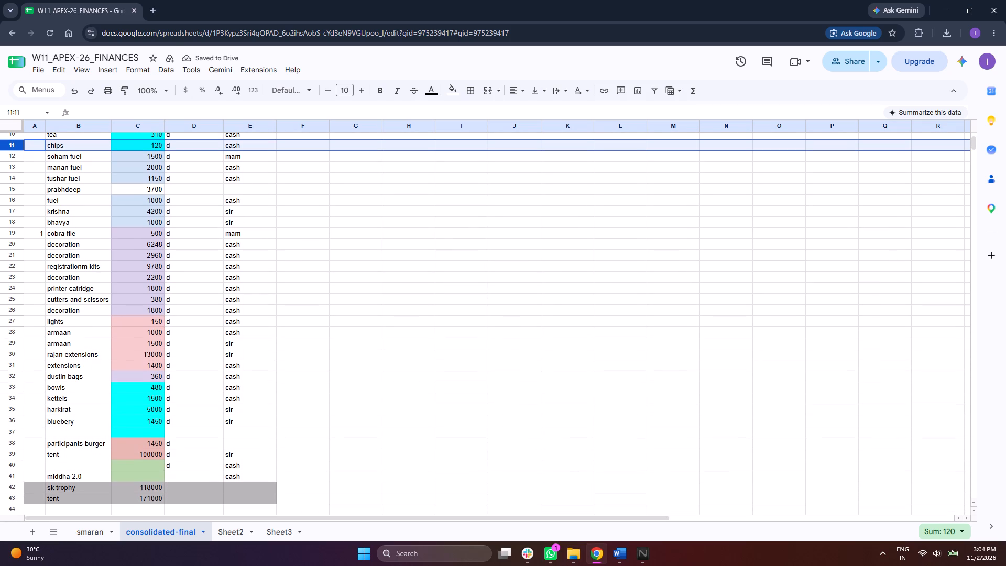
scroll(43, 436, right, 2)
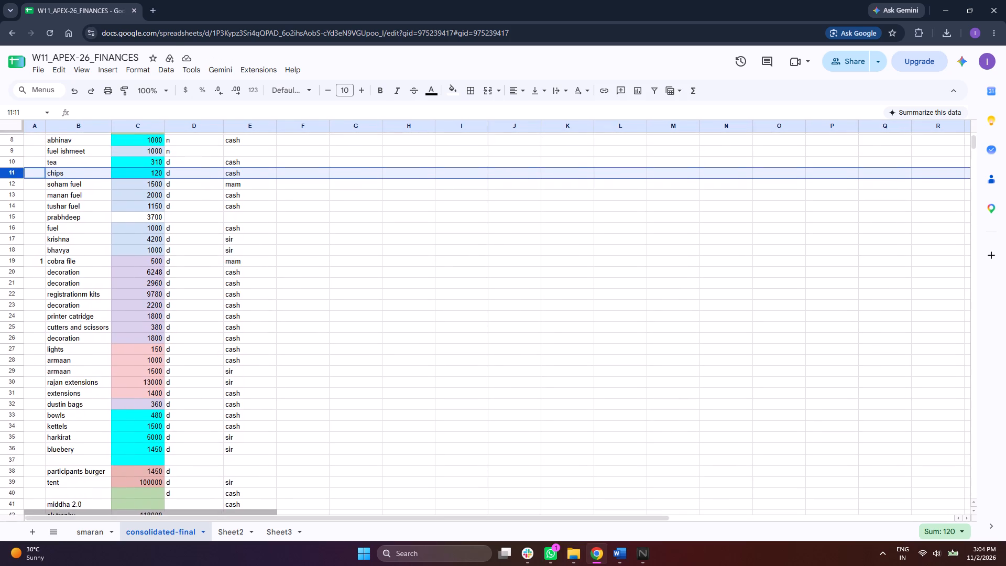
scroll(43, 436, right, 1)
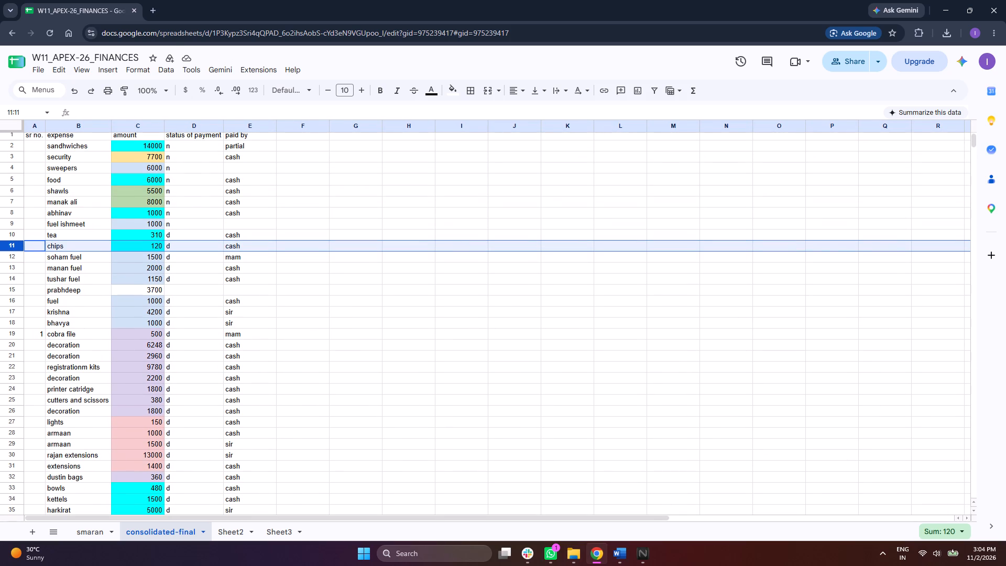
click(11, 292)
drag(11, 292, 28, 251)
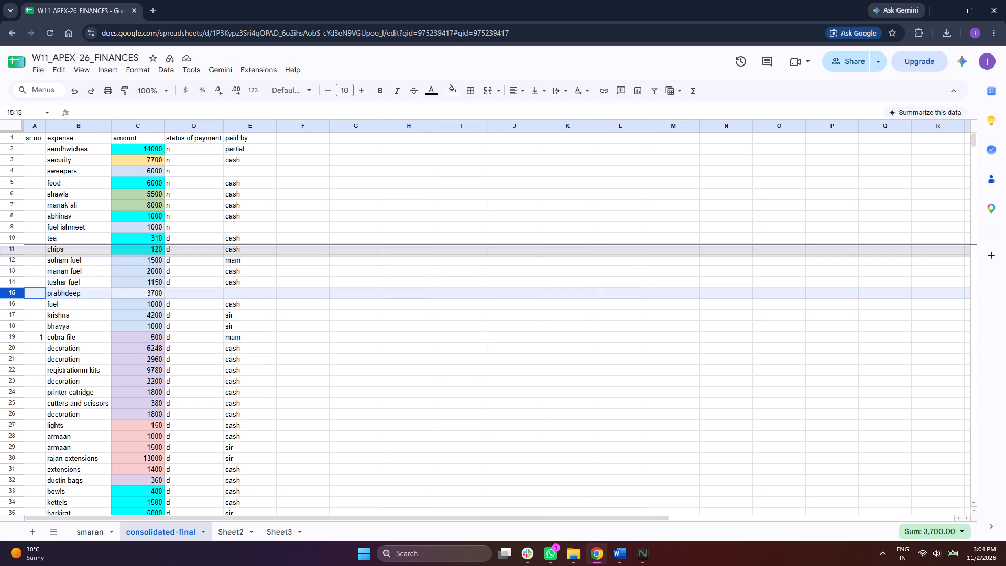
drag(28, 251, 29, 258)
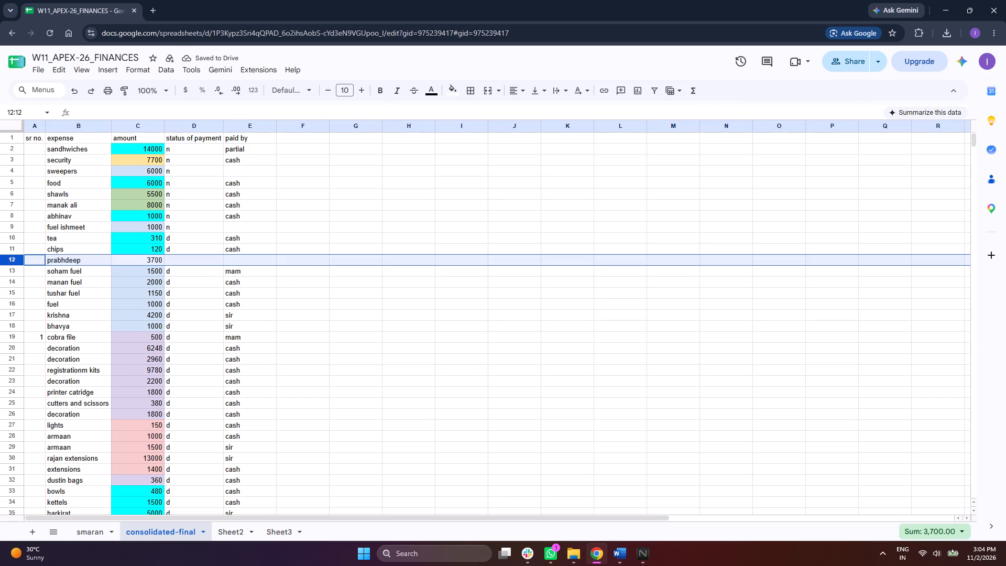
Set the status of payment to n for the tea, chips and prabhdeep expenses in rows 10 to 12.
click(279, 268)
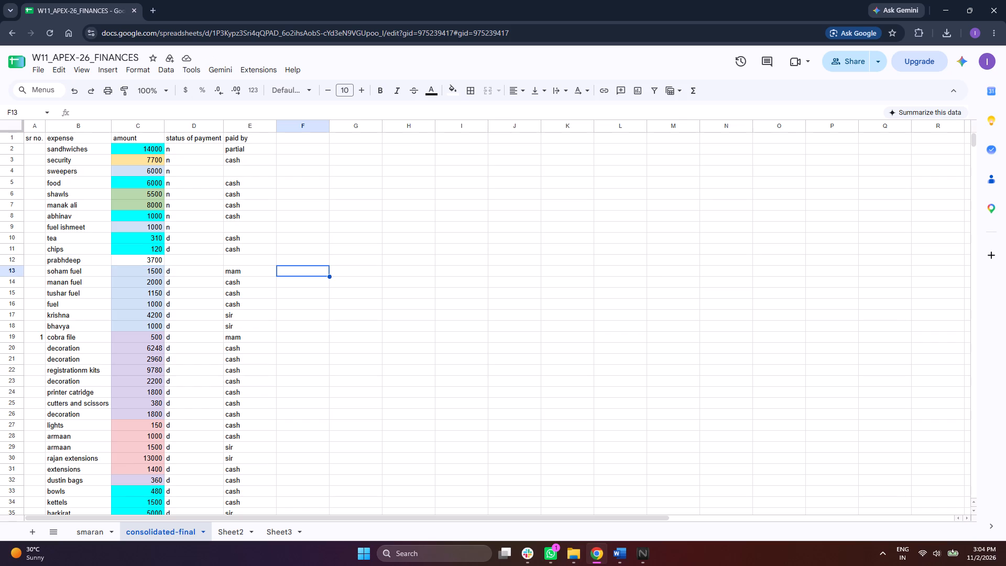
scroll(279, 268, down, 2)
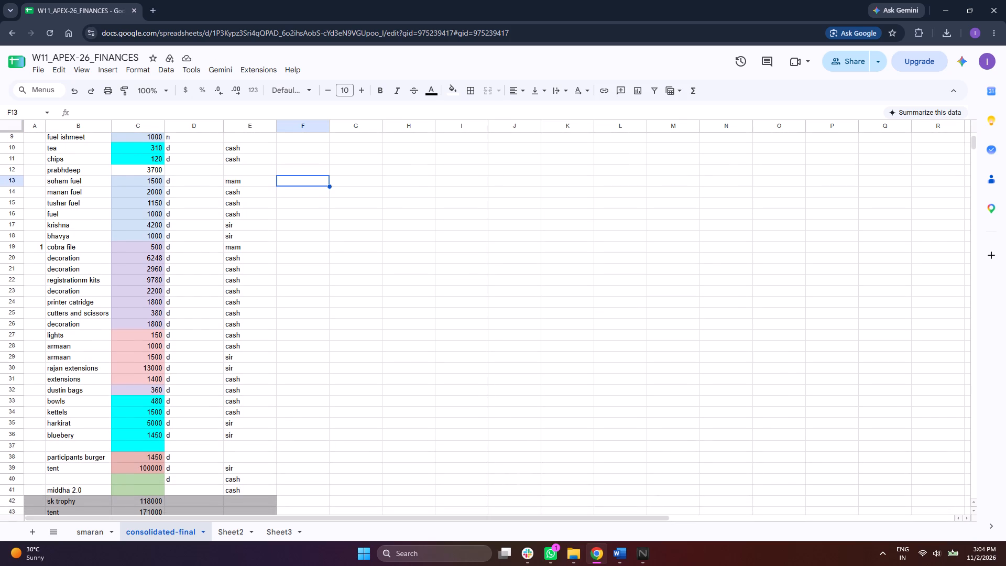
scroll(279, 268, down, 1)
click(182, 145)
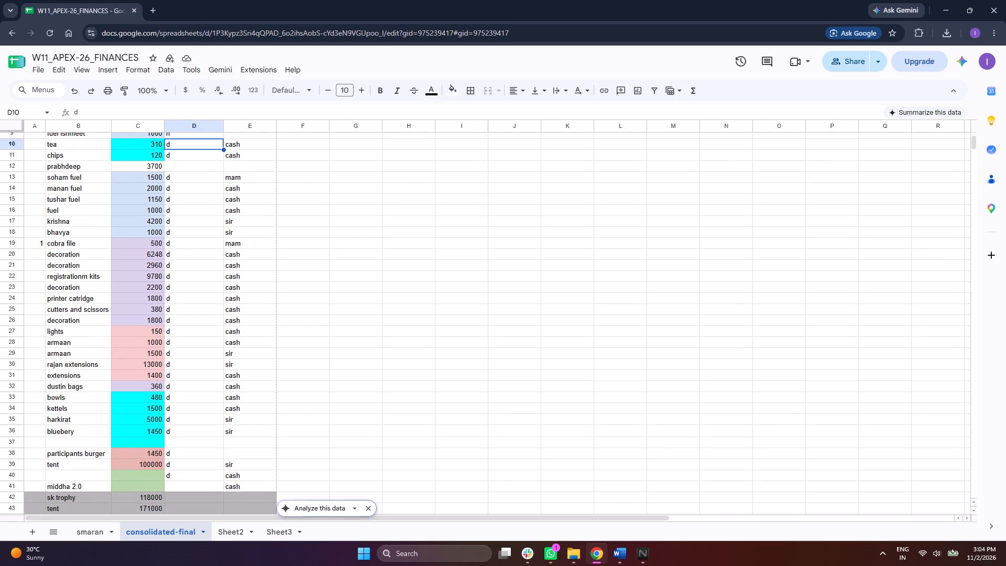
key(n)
key(Return)
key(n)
key(Return)
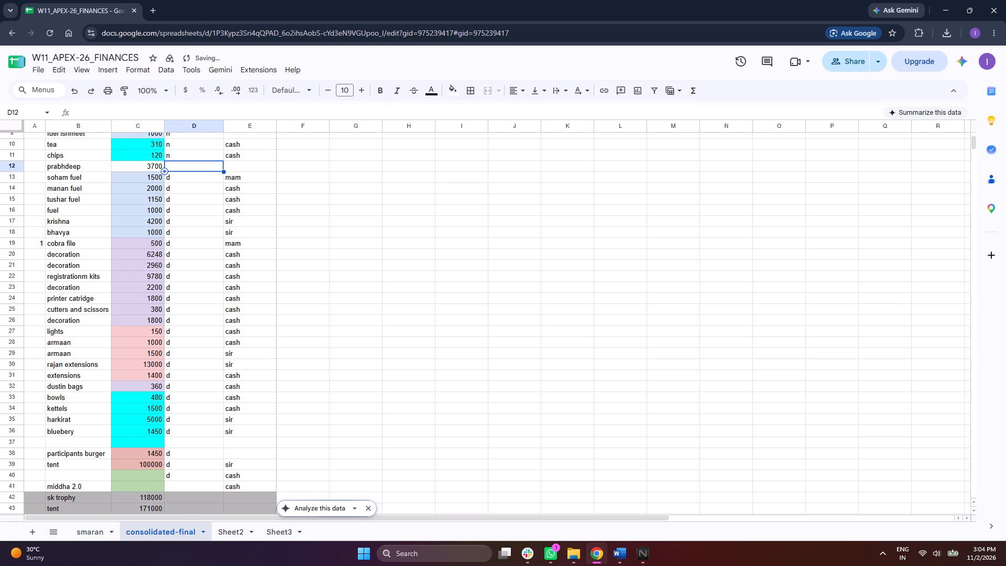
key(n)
key(Return)
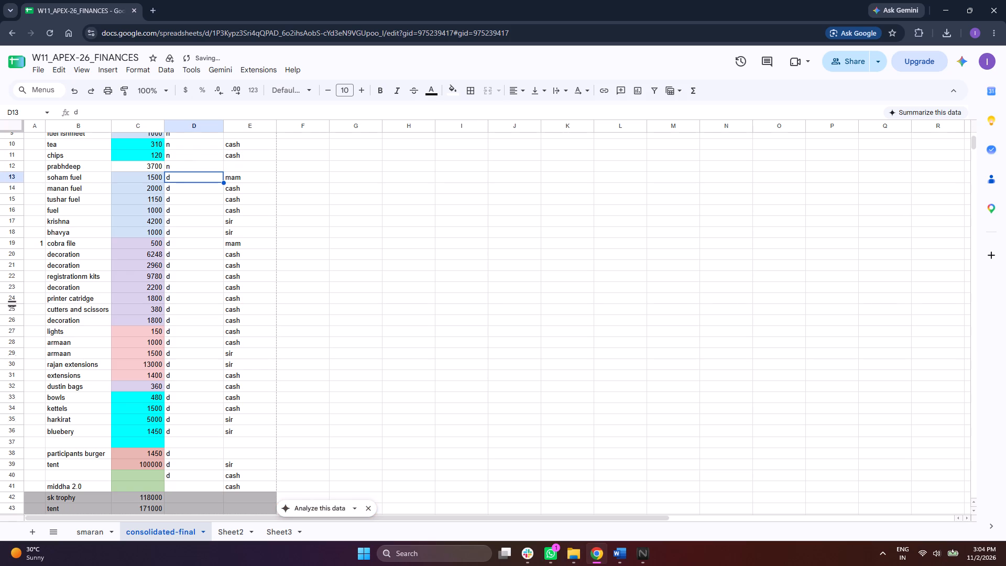
Move the lights row to row 13, directly below prabhdeep.
click(10, 335)
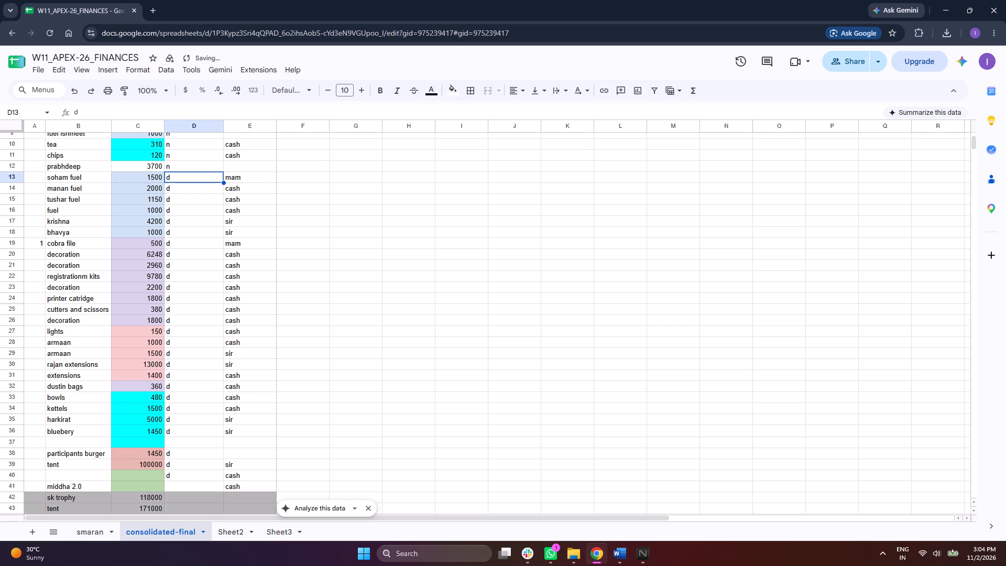
click(14, 328)
click(14, 329)
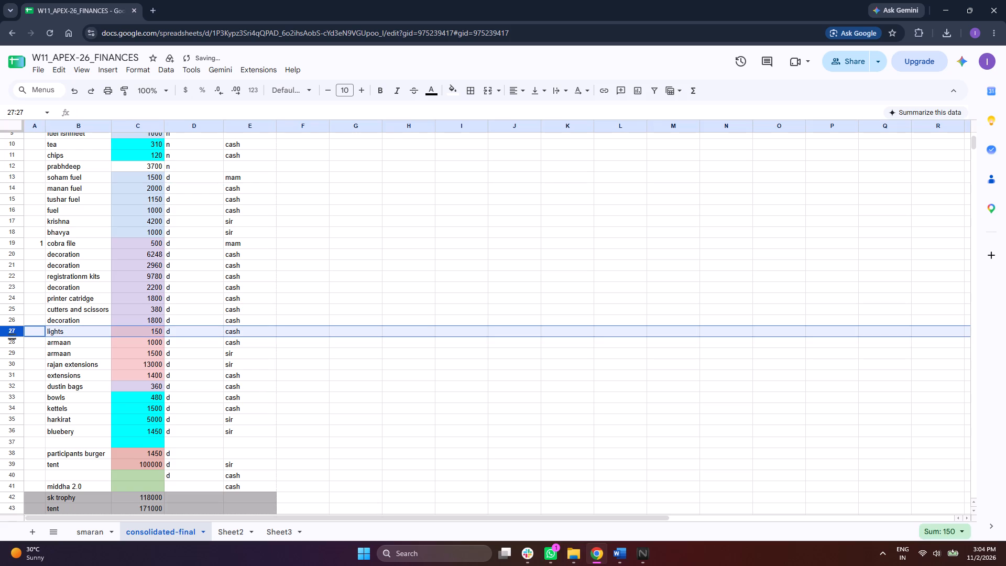
click(10, 334)
click(10, 334)
drag(11, 331, 39, 179)
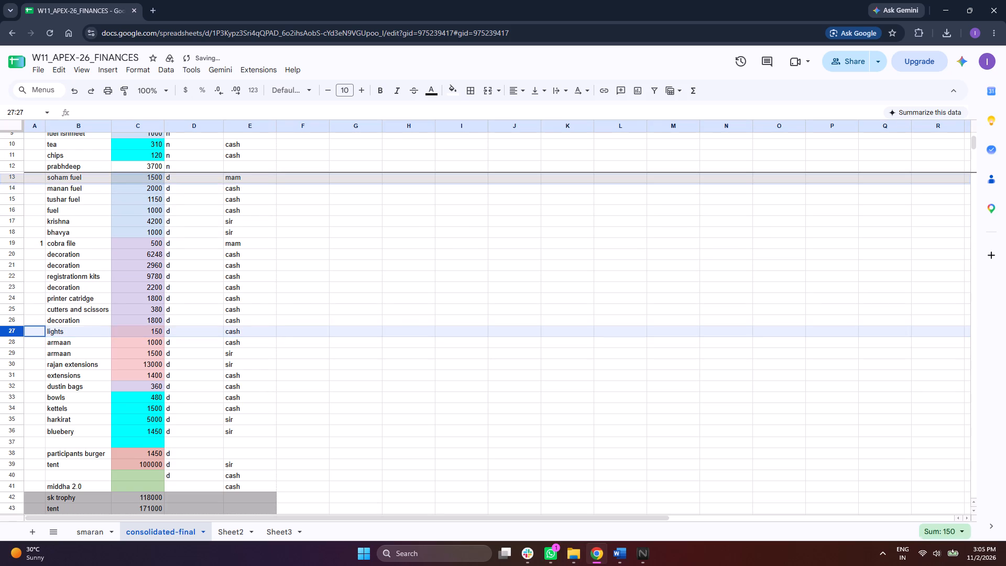
Move the 2200 decoration row to row 14, directly below lights.
click(12, 296)
drag(10, 299, 47, 186)
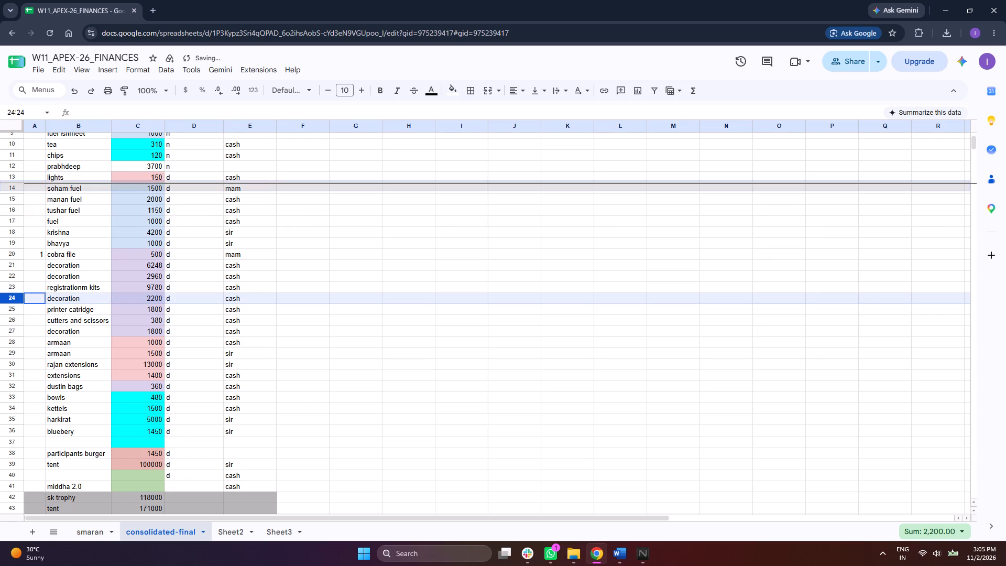
drag(47, 186, 48, 182)
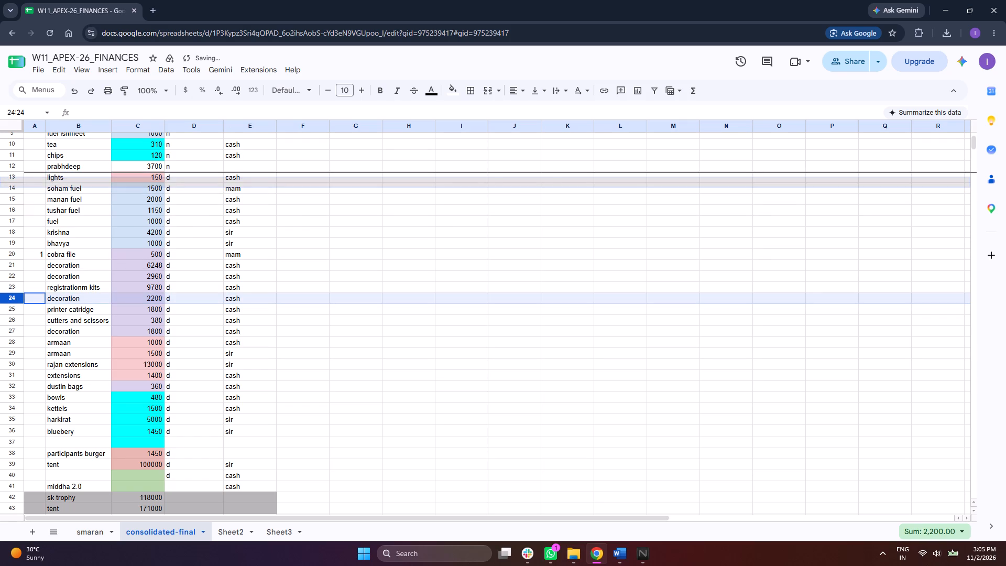
drag(48, 182, 49, 190)
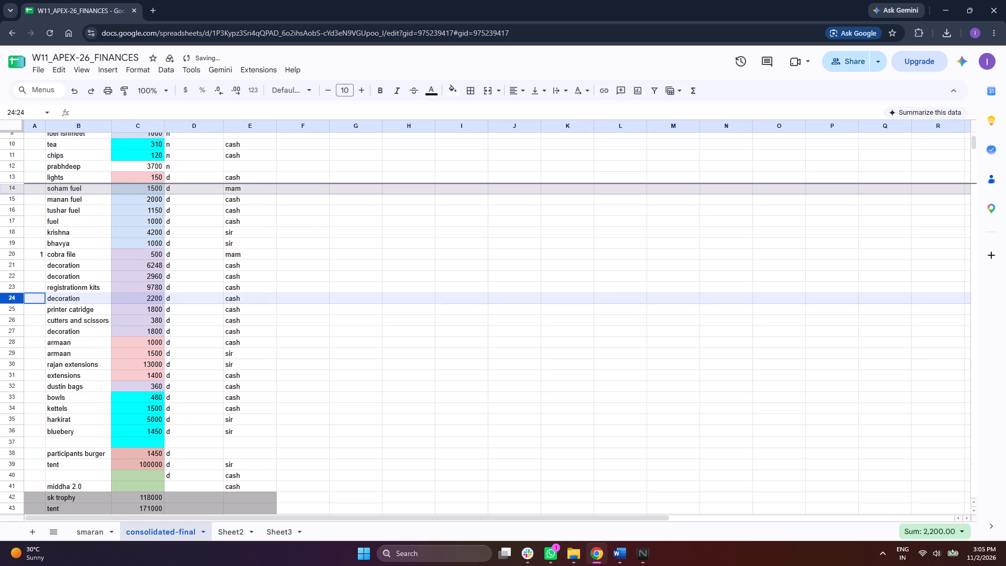
drag(49, 190, 49, 191)
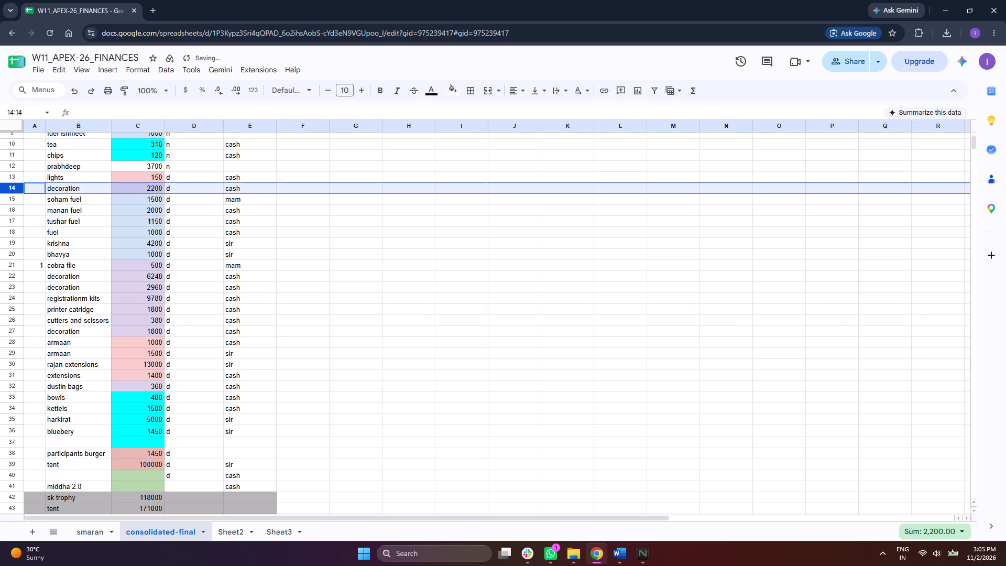
Move the 2960 decoration row to row 14, between lights and the 2200 decoration row.
click(9, 288)
drag(9, 288, 50, 196)
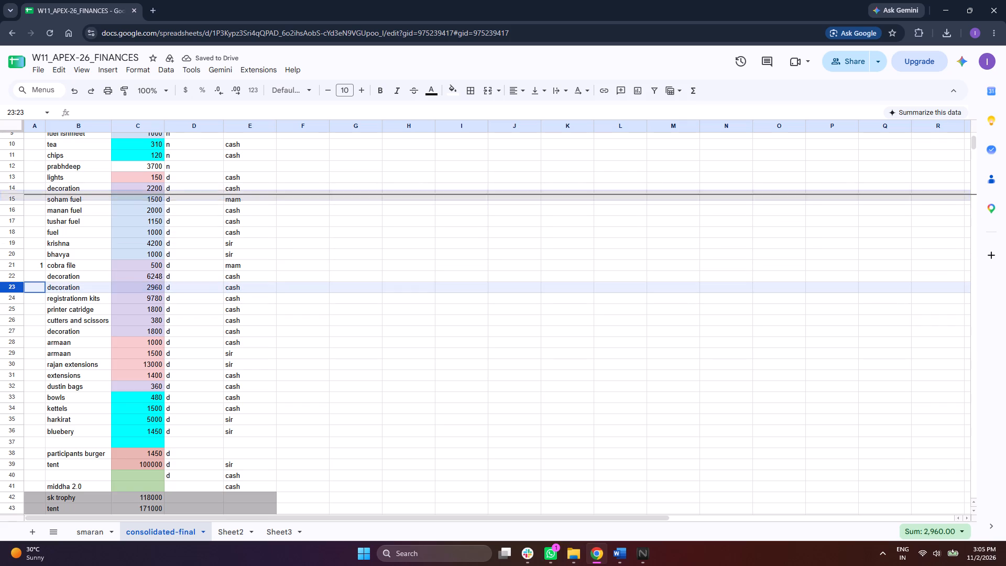
drag(50, 196, 59, 187)
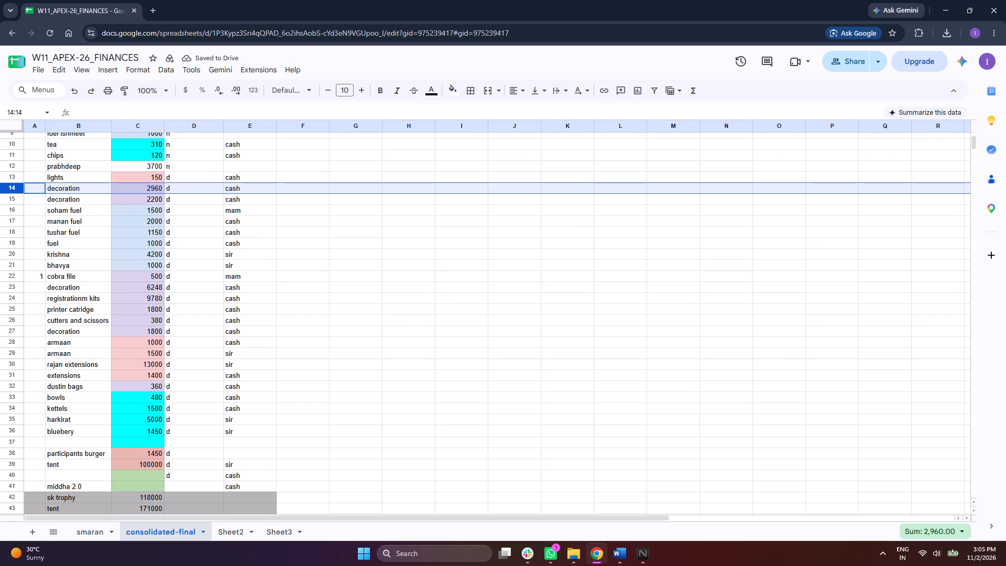
Move the registrationm kits row to row 15, directly below the 2960 decoration row.
click(9, 299)
drag(9, 299, 47, 201)
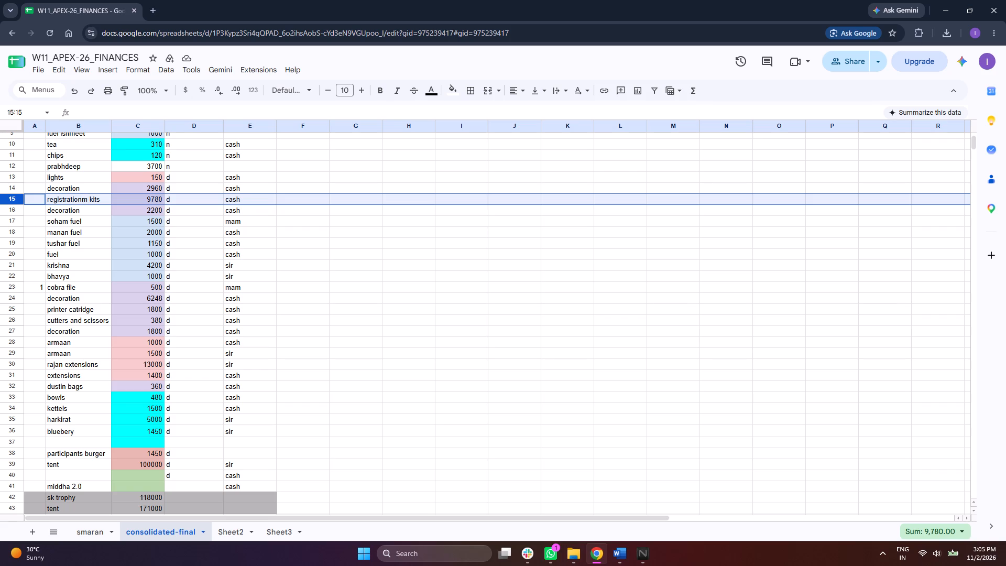
Move the 100000 tent row to row 16, directly below registrationm kits.
drag(7, 466, 24, 420)
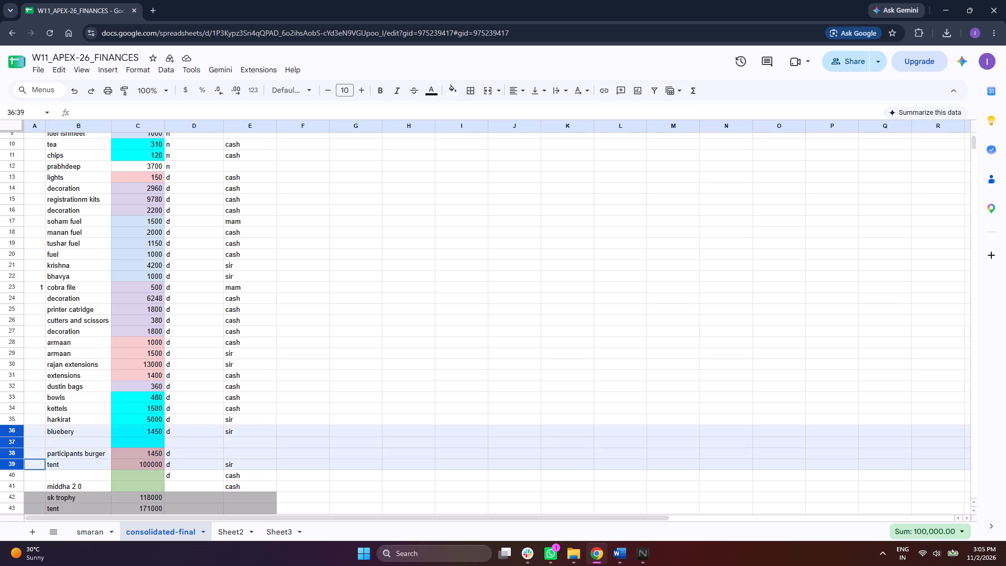
drag(24, 420, 15, 469)
click(15, 469)
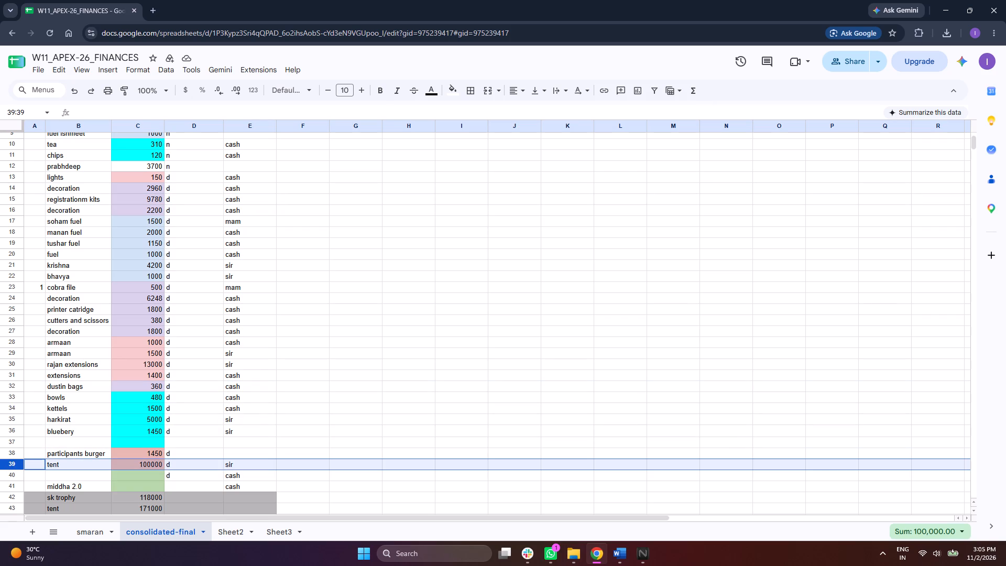
drag(18, 464, 0, 222)
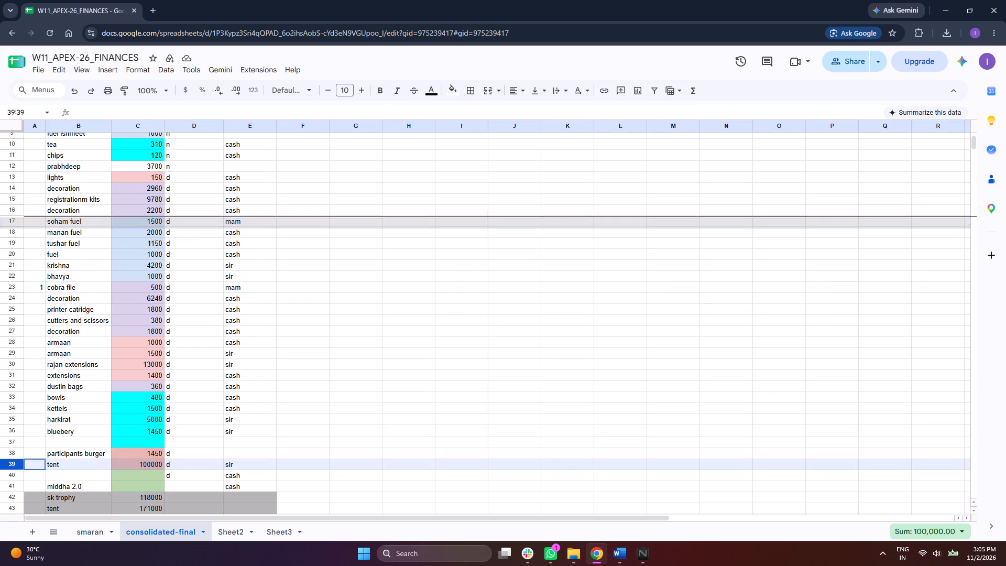
drag(0, 222, 0, 216)
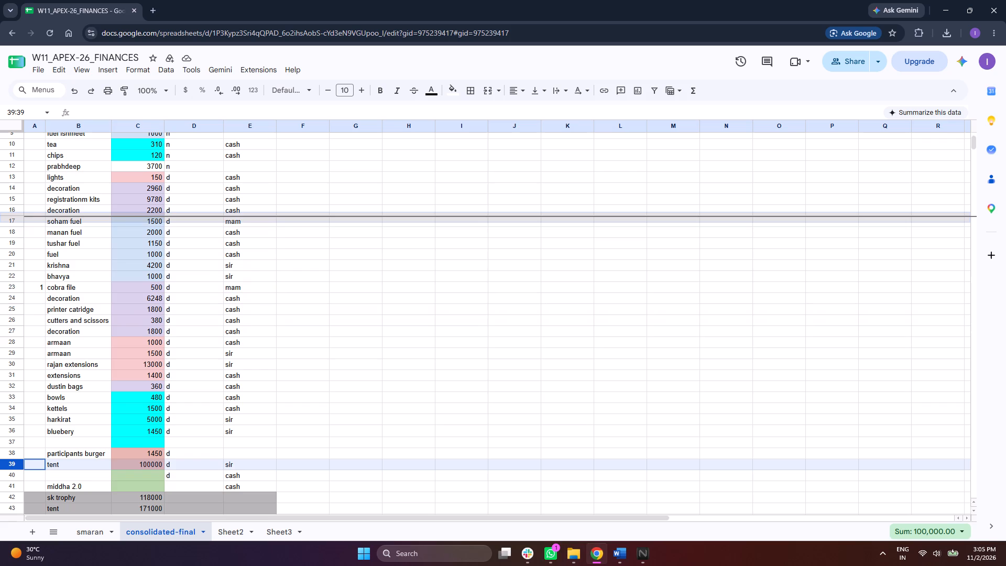
drag(0, 216, 0, 216)
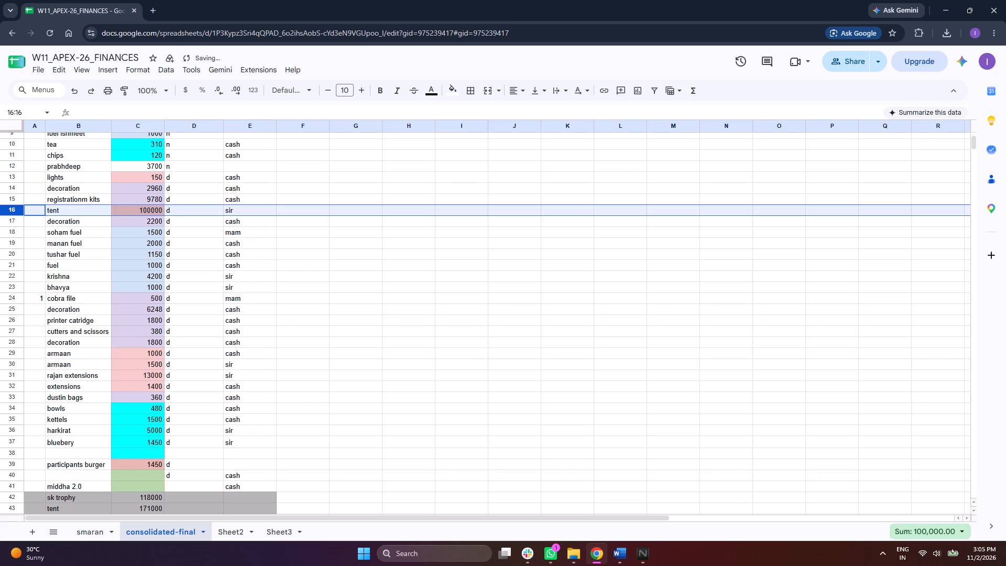
Move the tushar fuel row to row 17, directly below tent.
click(10, 252)
drag(10, 252, 18, 231)
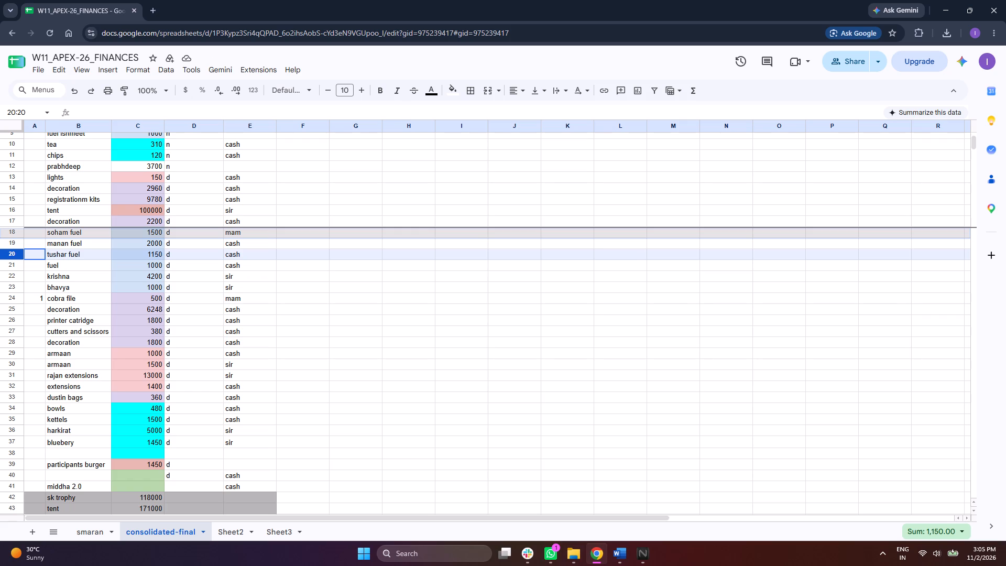
drag(18, 231, 23, 223)
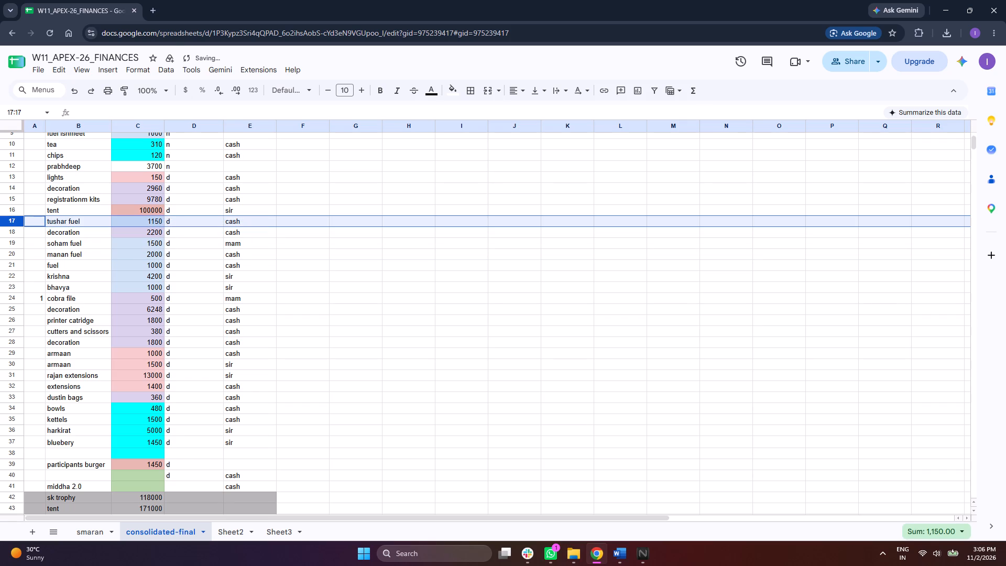
Move the 1000 armaan row to row 18, directly below tushar fuel.
click(12, 354)
drag(12, 354, 28, 256)
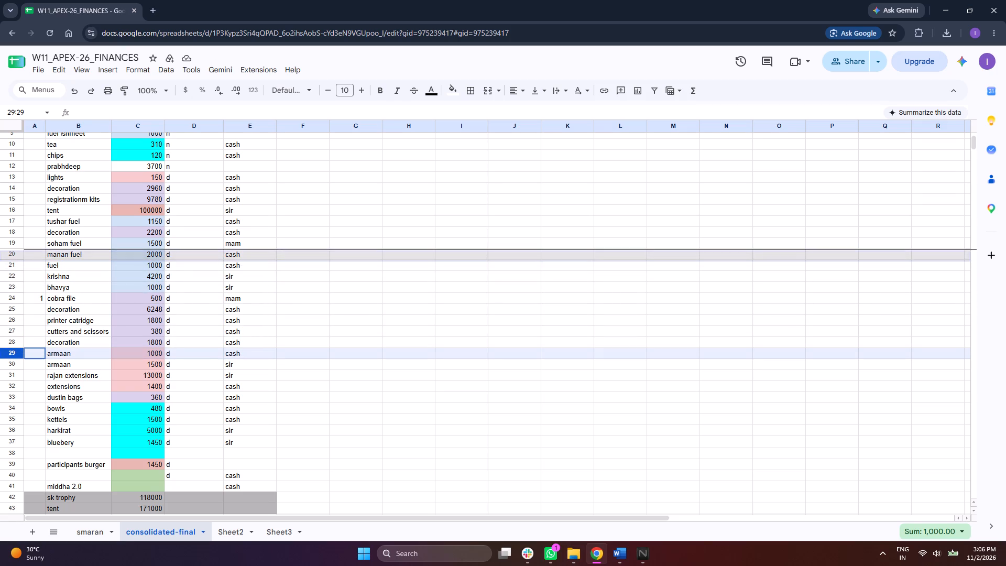
drag(28, 256, 36, 233)
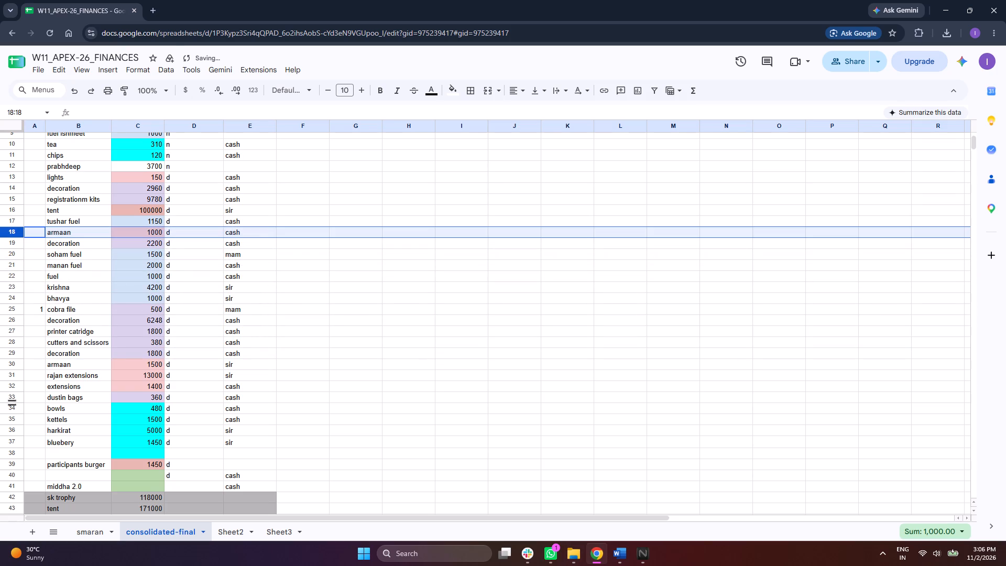
Move the bowls row to row 19, directly below the 1000 armaan row.
click(9, 413)
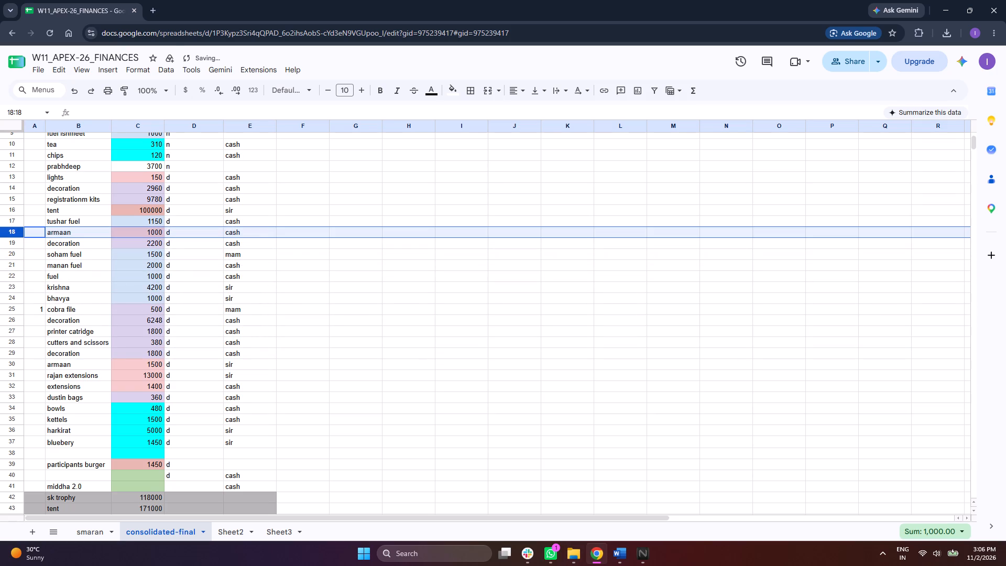
click(12, 409)
drag(12, 409, 40, 252)
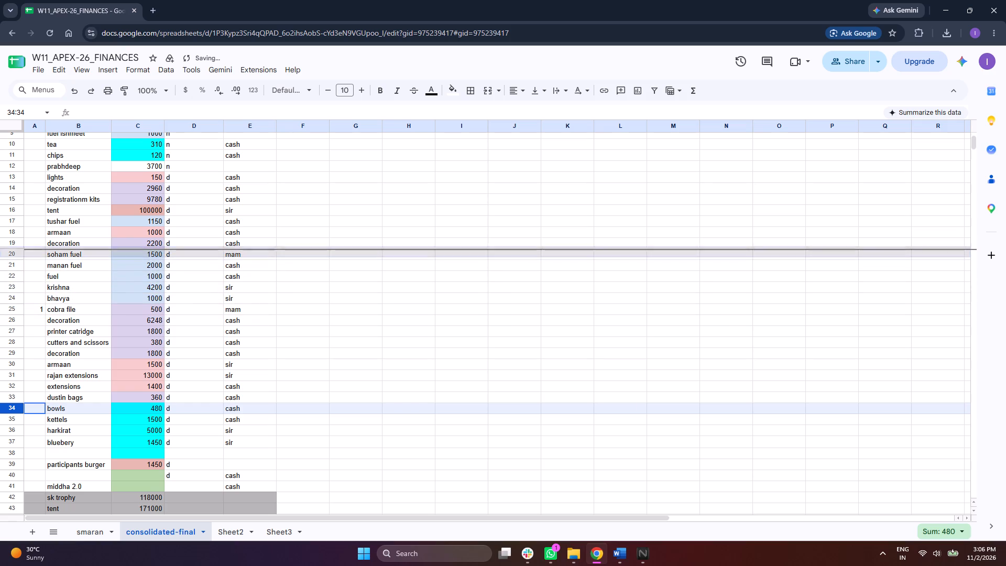
drag(40, 252, 39, 247)
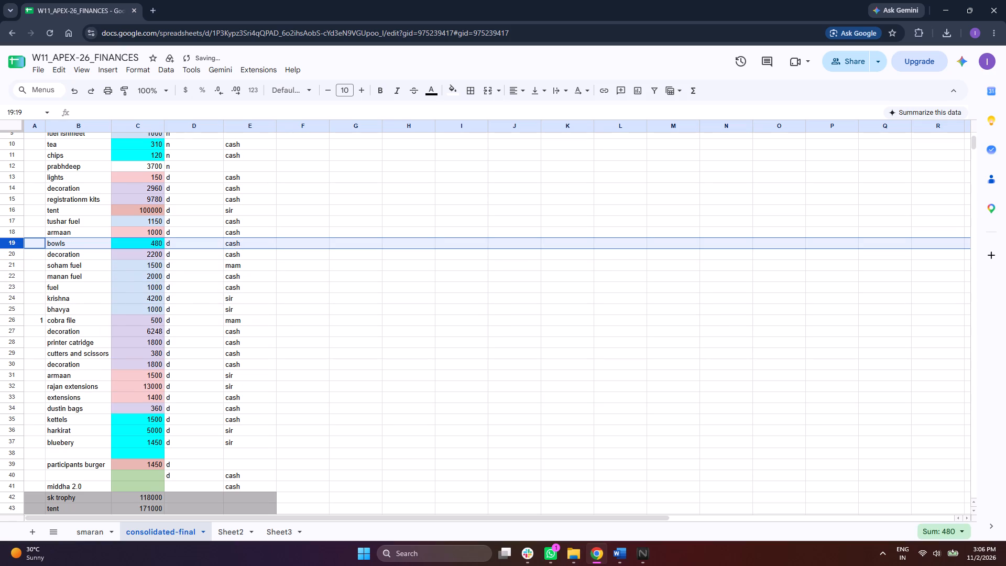
Move the dustin bags row to row 20, directly below bowls.
click(14, 407)
drag(14, 407, 27, 341)
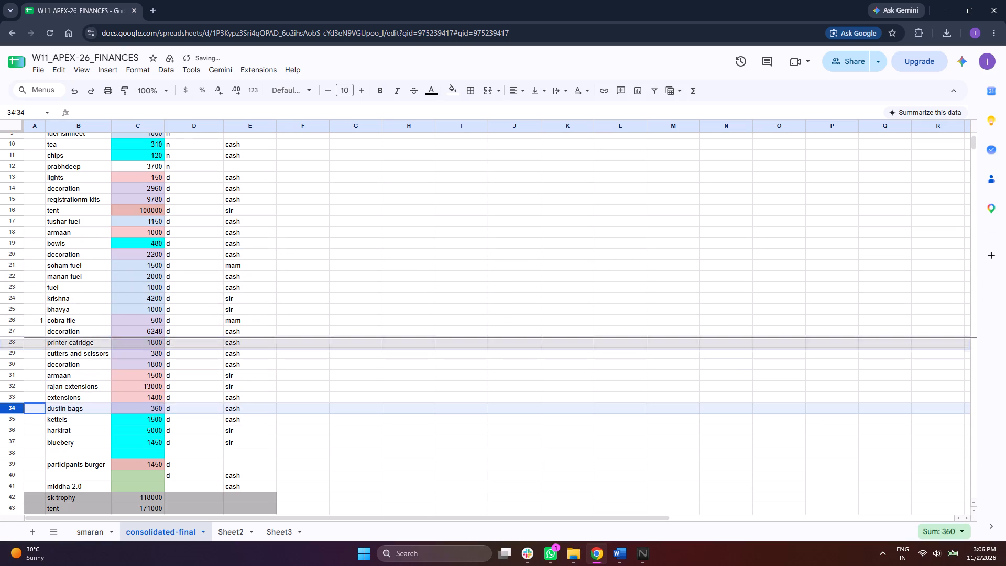
drag(27, 341, 32, 311)
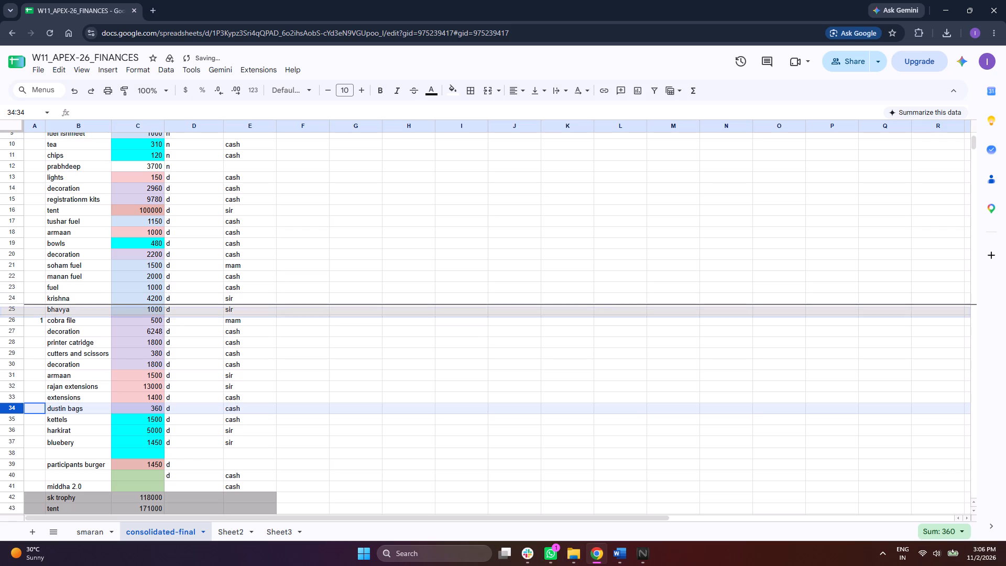
drag(32, 311, 34, 270)
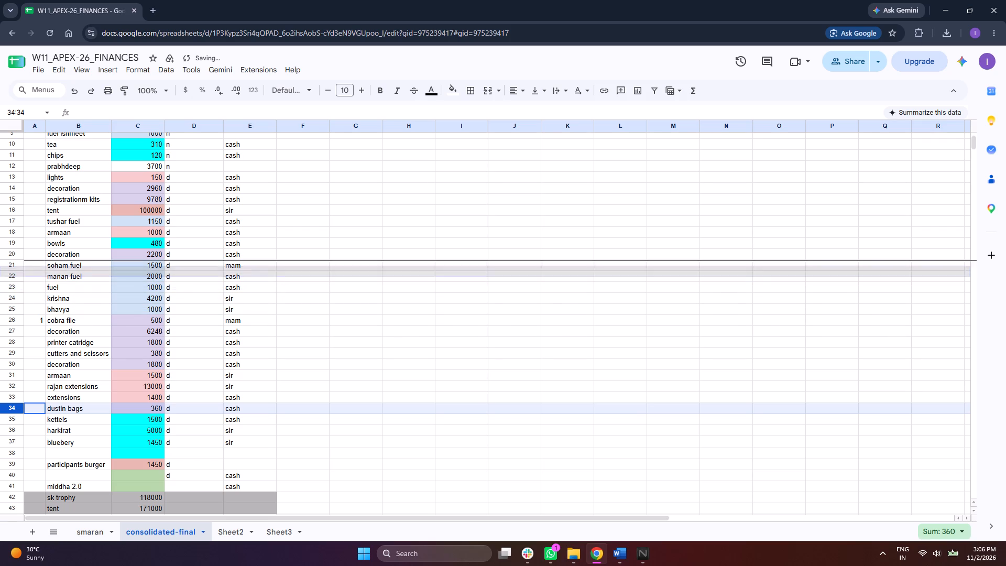
drag(34, 270, 34, 252)
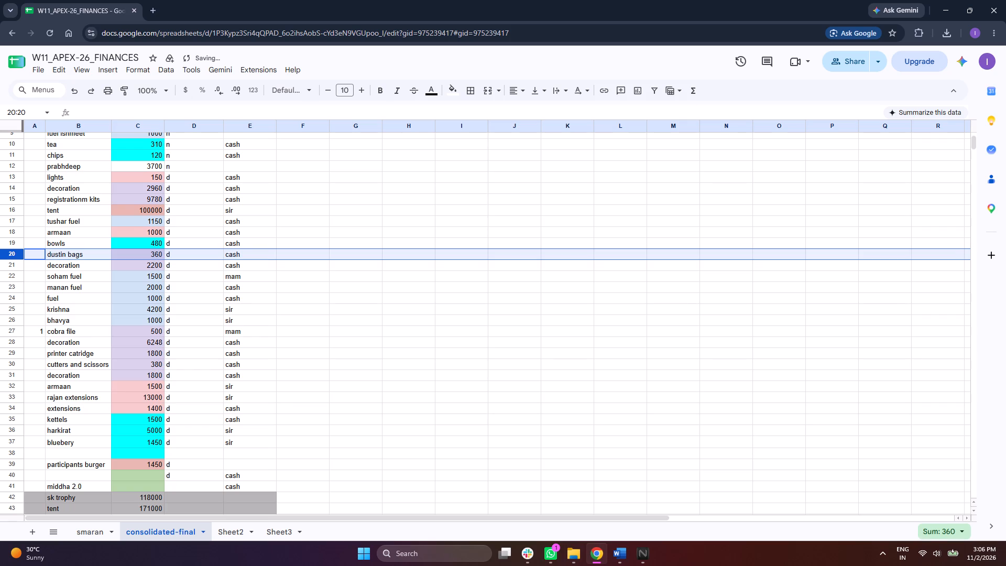
Move the 1400 extensions row to row 21, directly below dustin bags.
click(2, 406)
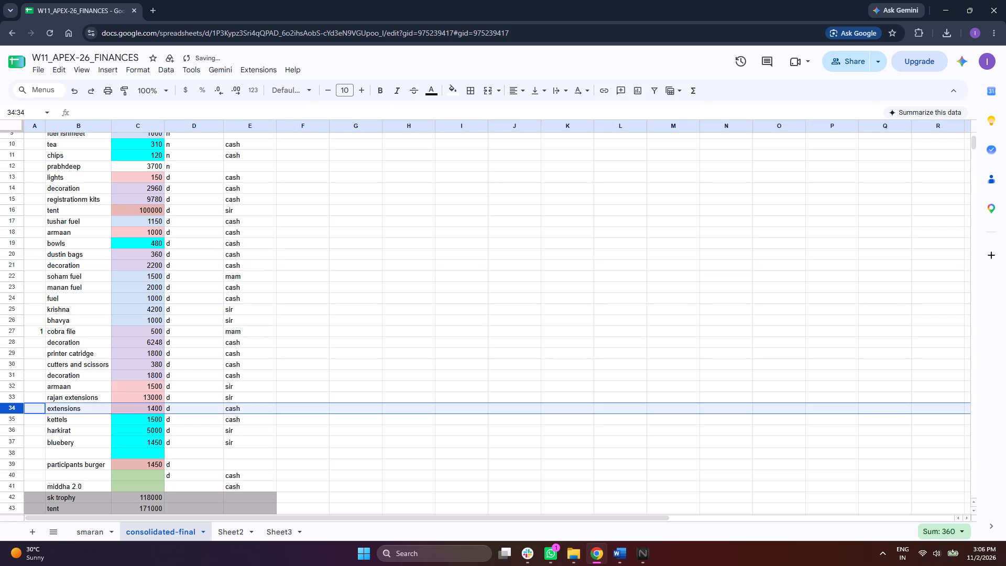
drag(12, 410, 39, 281)
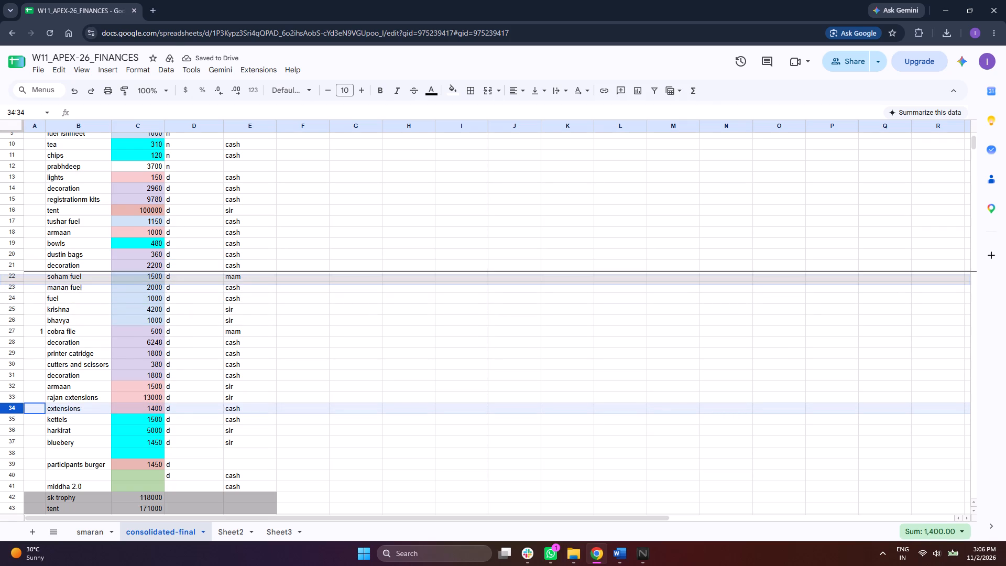
drag(39, 281, 47, 265)
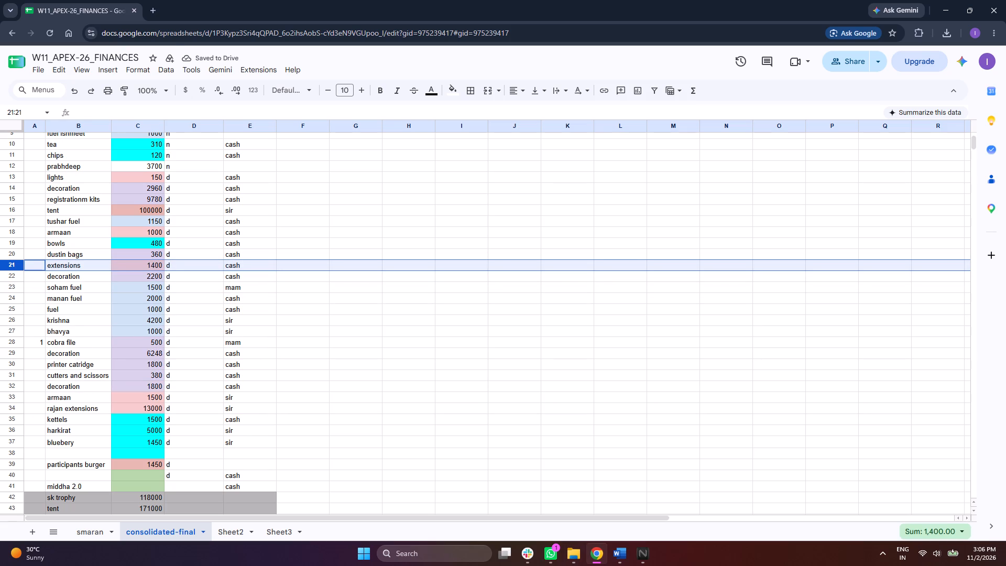
Move the kettels row to row 23, directly below the 2200 decoration row.
click(13, 419)
drag(13, 419, 34, 351)
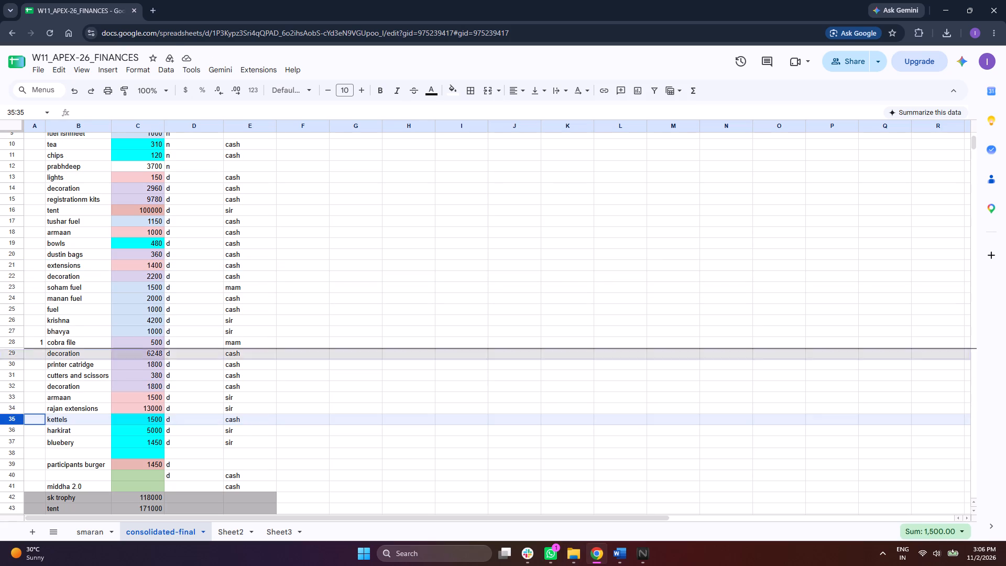
drag(34, 351, 49, 290)
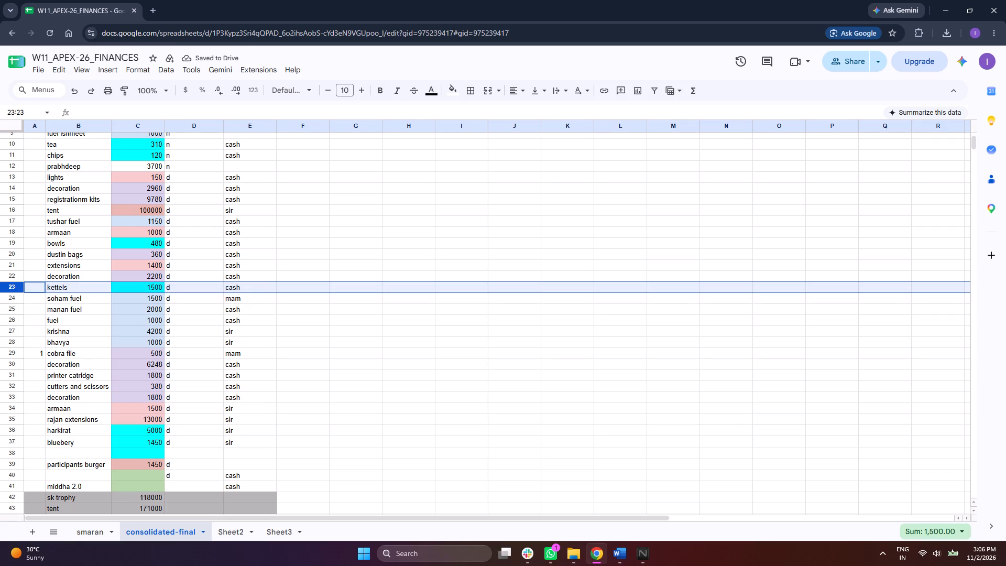
Move the cobra file row to row 24, directly below kettels.
click(13, 354)
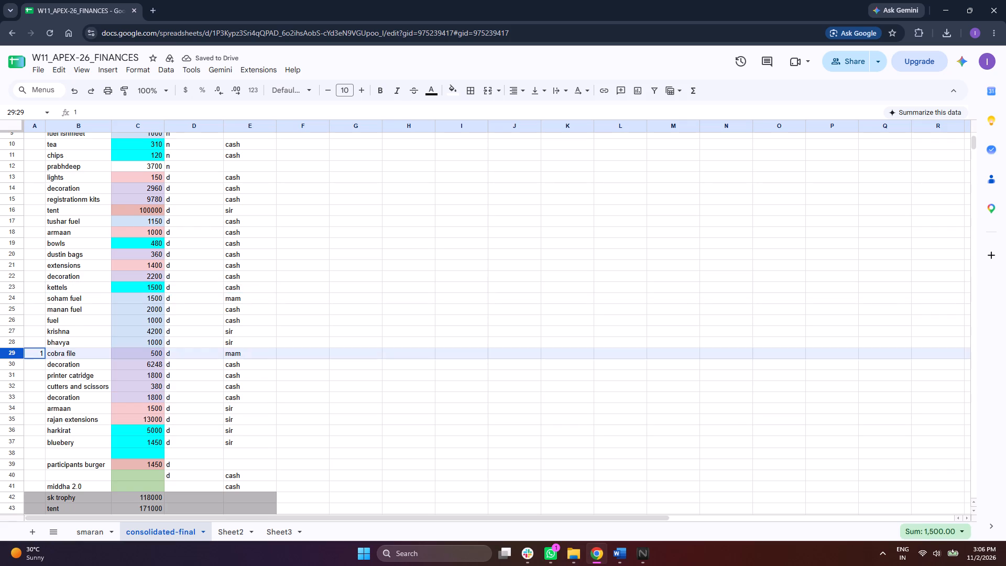
drag(13, 354, 32, 301)
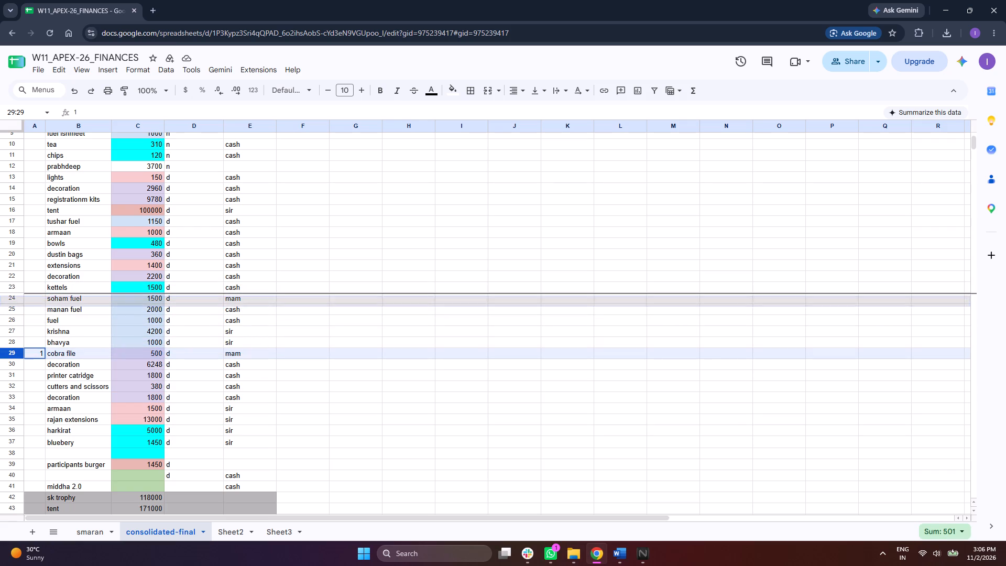
Clear the number 1 from column A of the cobra file row.
click(41, 298)
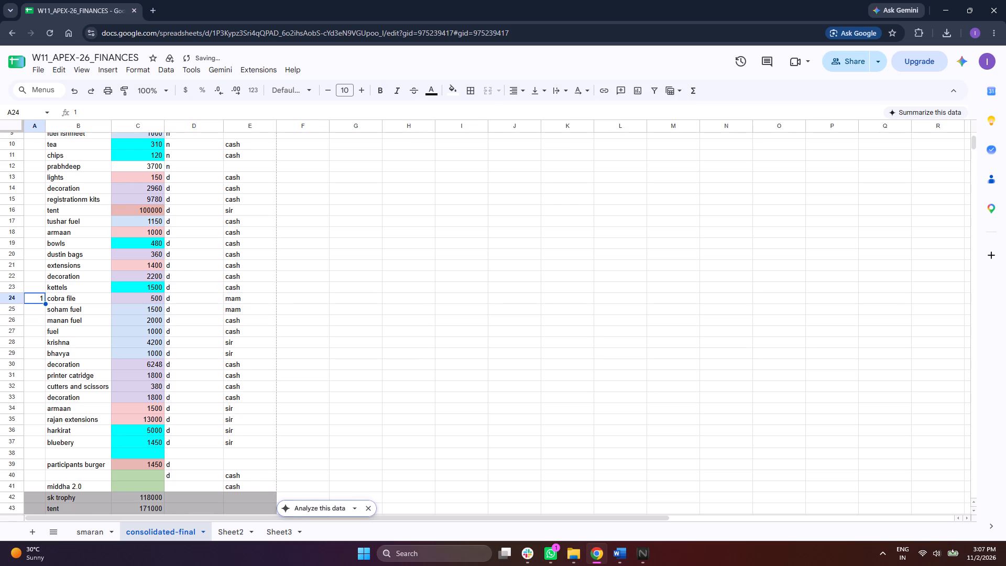
key(Return)
key(BackSpace)
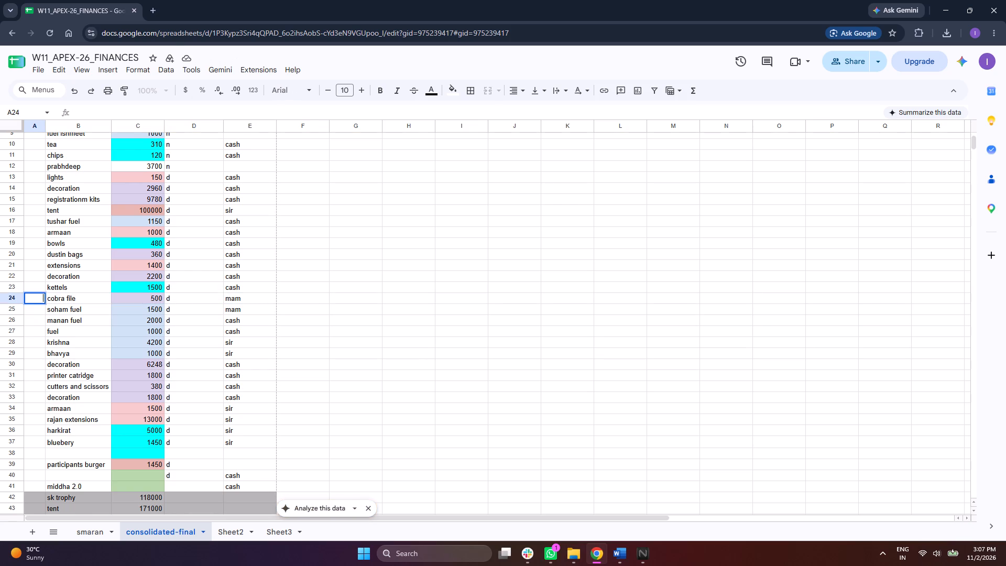
click(302, 319)
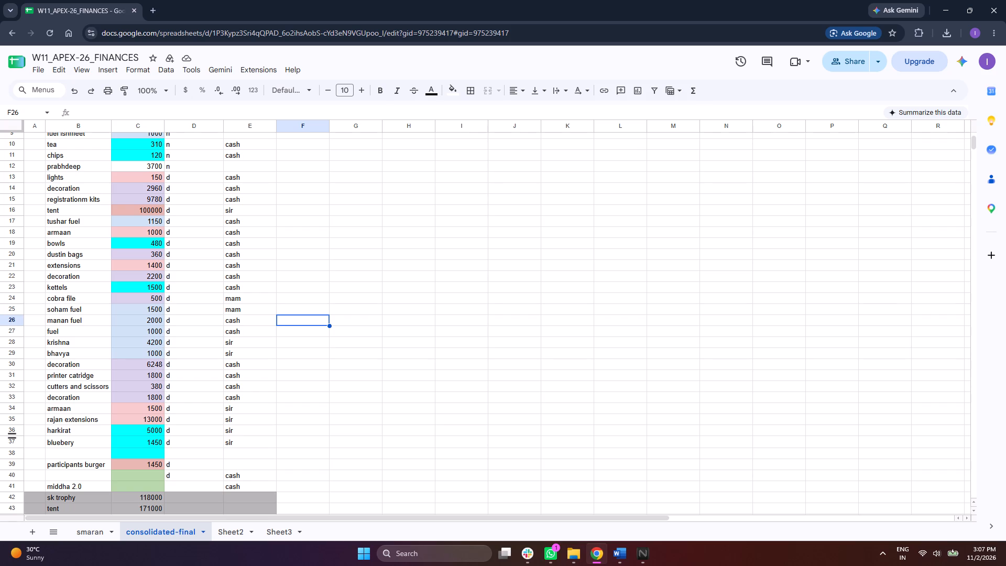
Move the 6248 decoration row to row 27, directly below manan fuel.
click(97, 318)
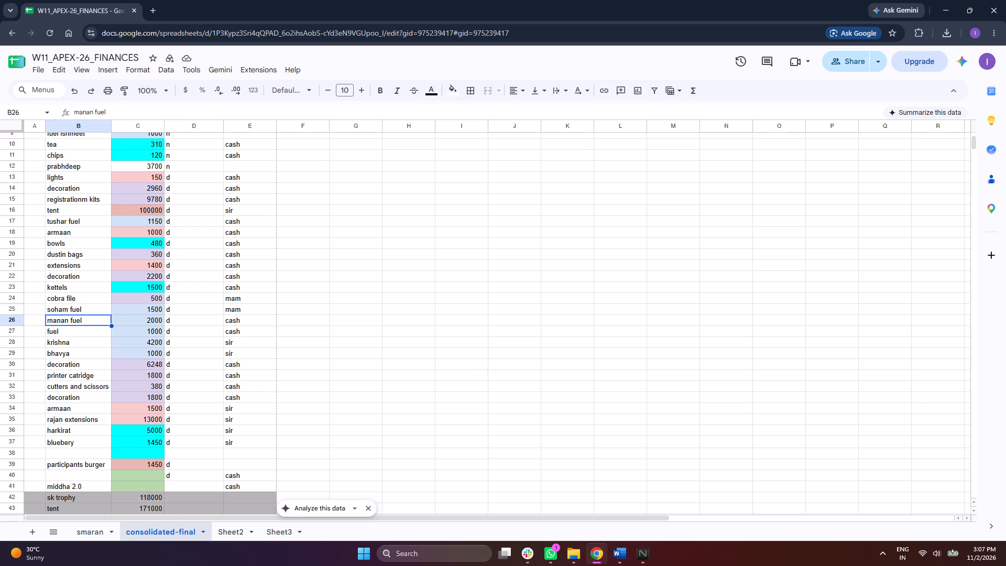
click(1, 363)
drag(1, 363, 14, 328)
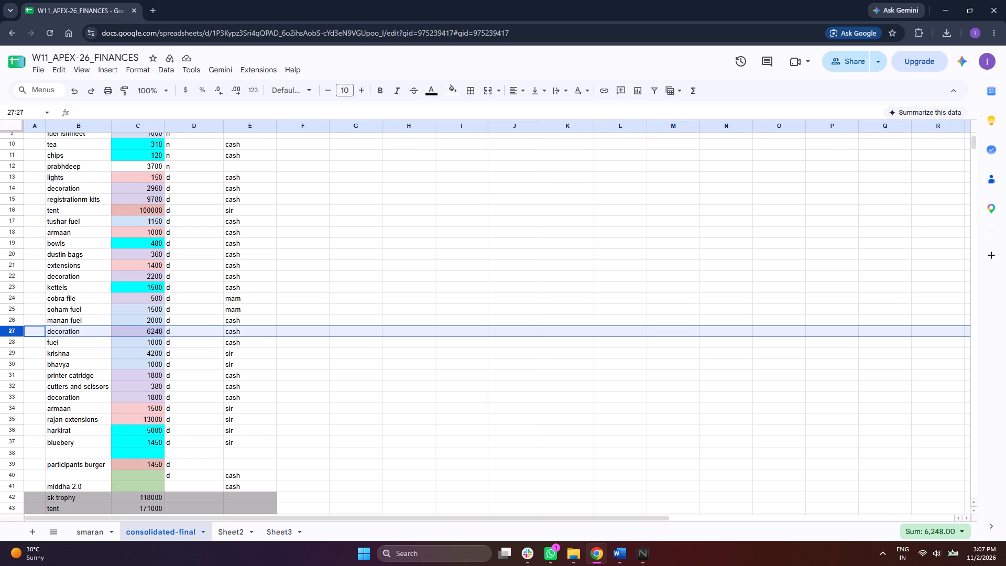
Insert a row below the 6248 decoration row and enter a stationery expense of 660 in it.
right_click(103, 333)
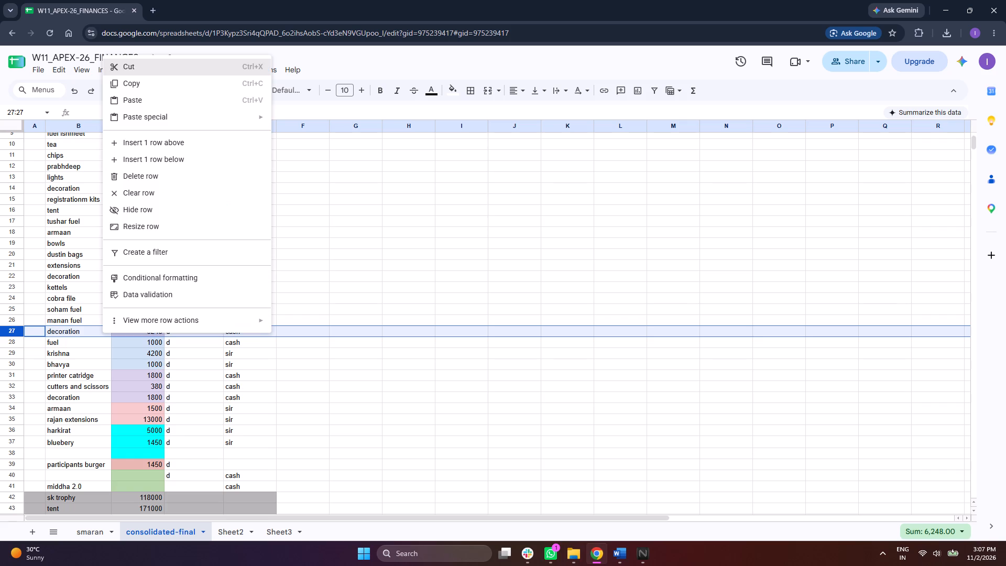
click(192, 159)
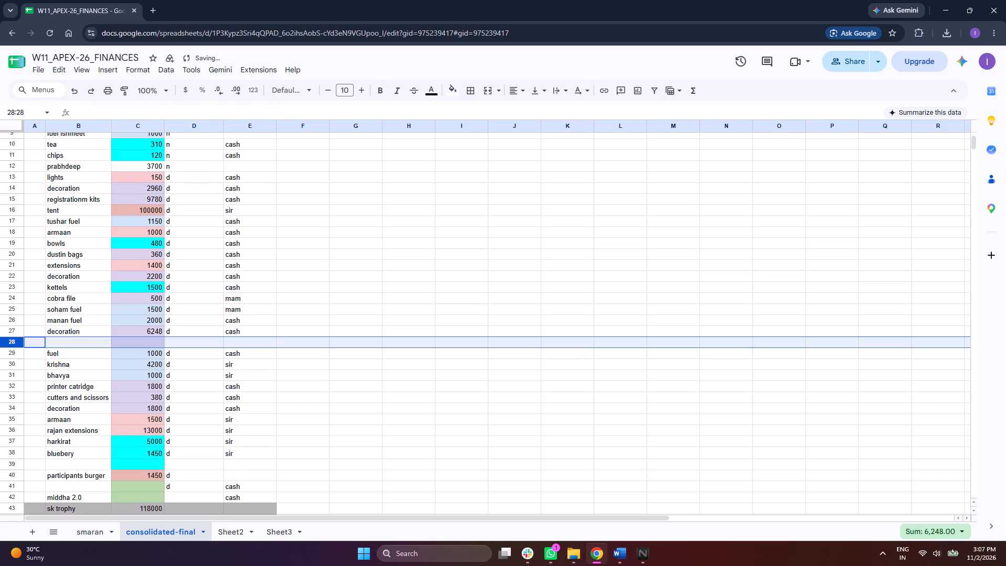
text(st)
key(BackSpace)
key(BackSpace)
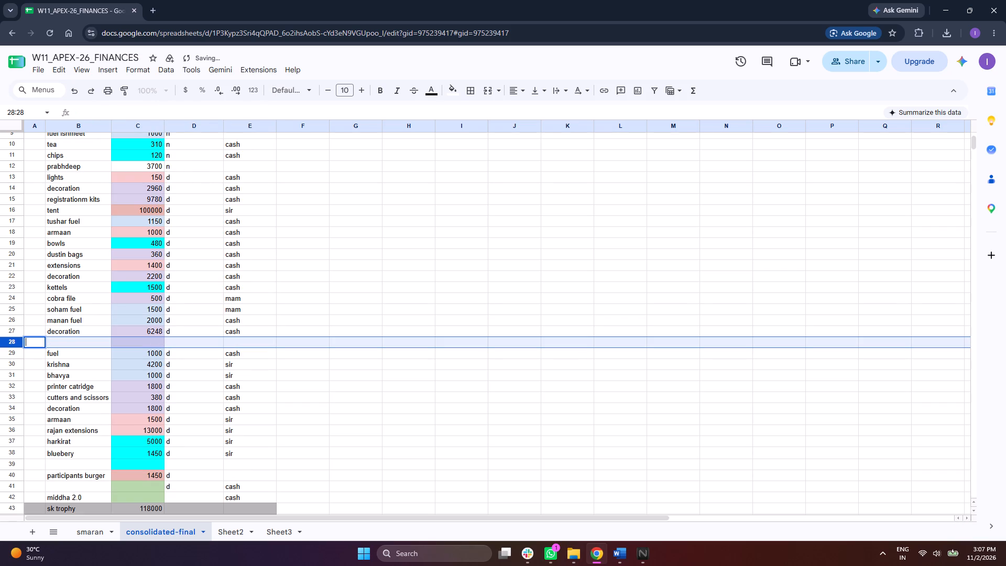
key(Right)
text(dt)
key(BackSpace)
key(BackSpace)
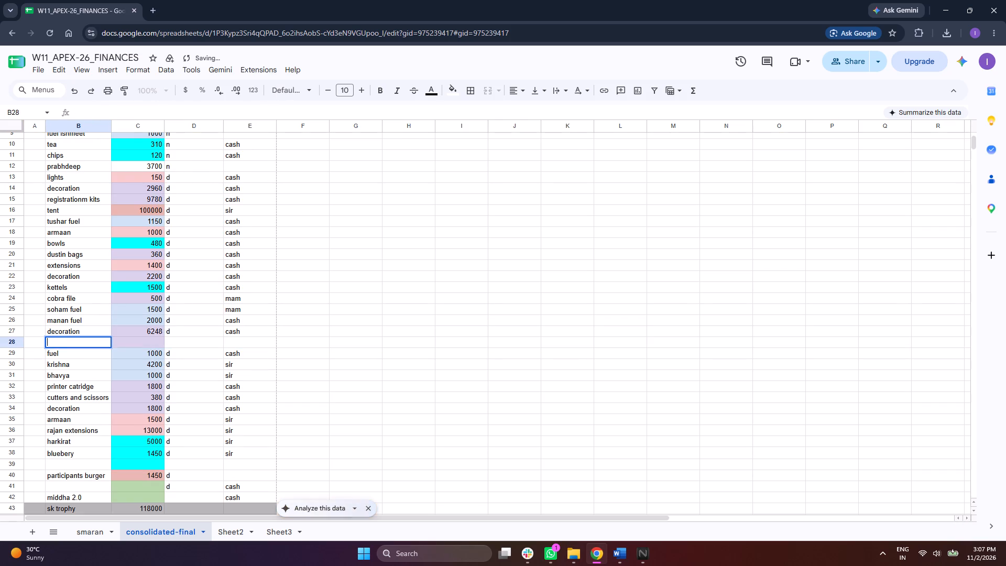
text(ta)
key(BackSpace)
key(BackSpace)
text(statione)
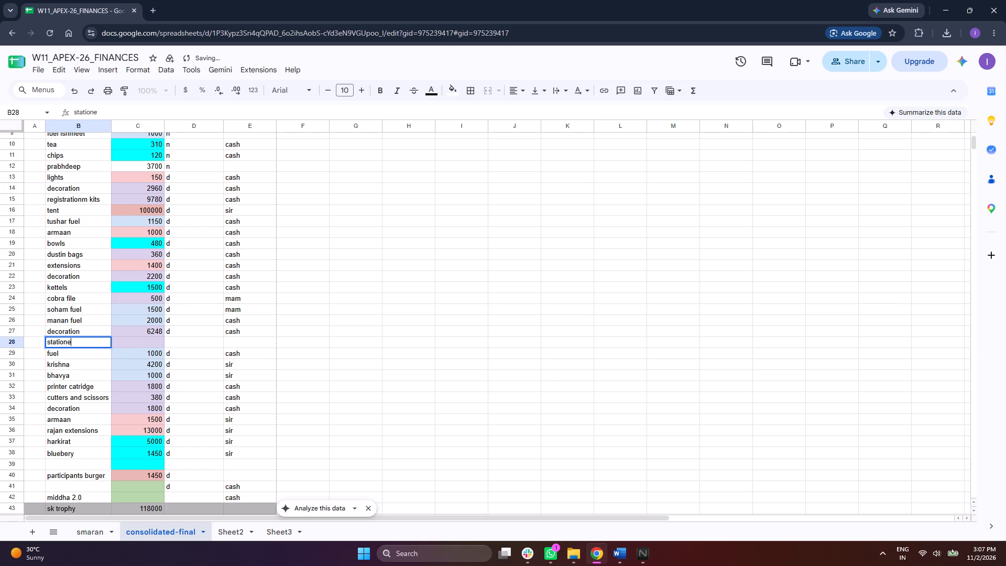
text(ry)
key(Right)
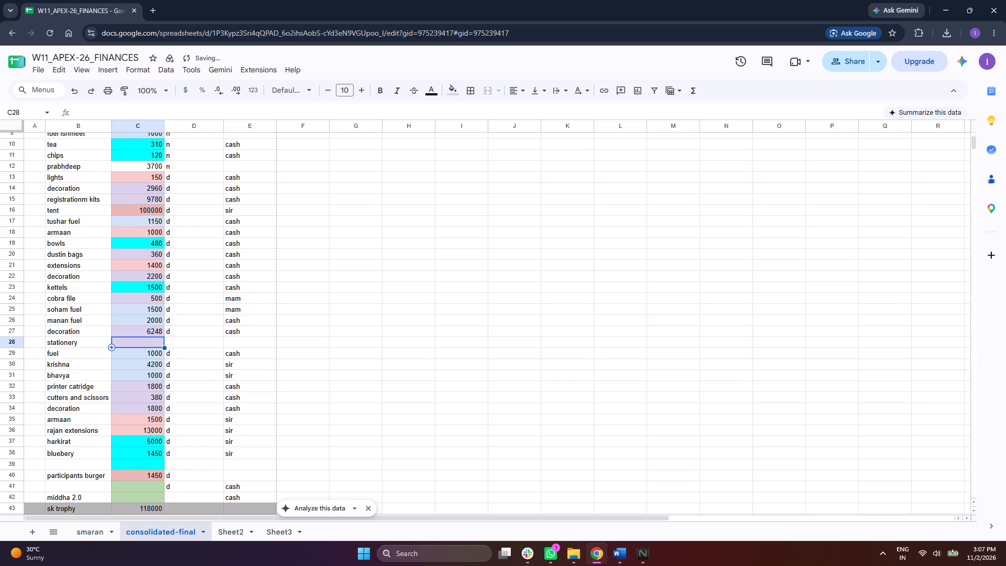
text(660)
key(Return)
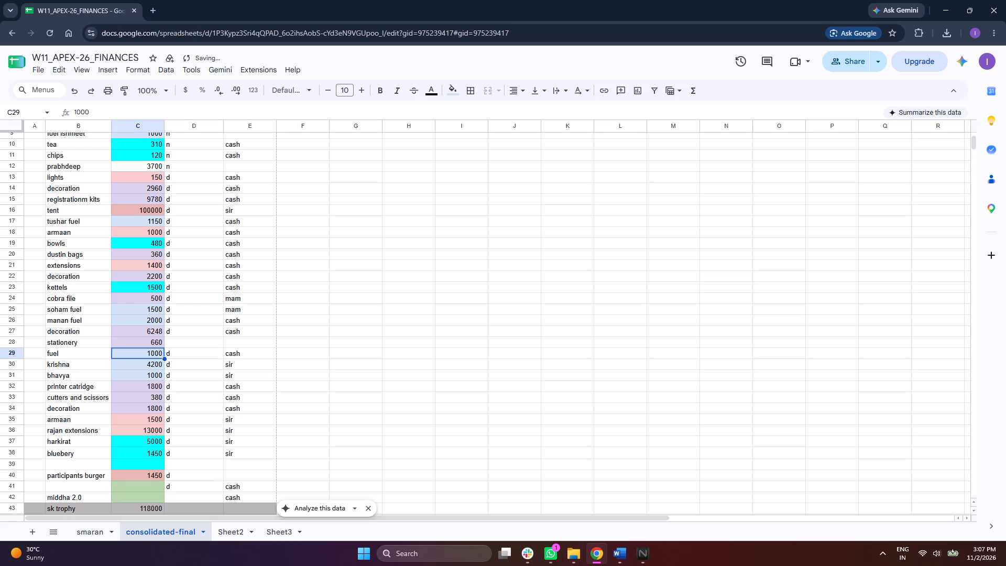
Move the krishna and bhavya rows to rows 29 and 30, directly below stationery and above the 1000 fuel row.
click(12, 364)
drag(12, 364, 12, 352)
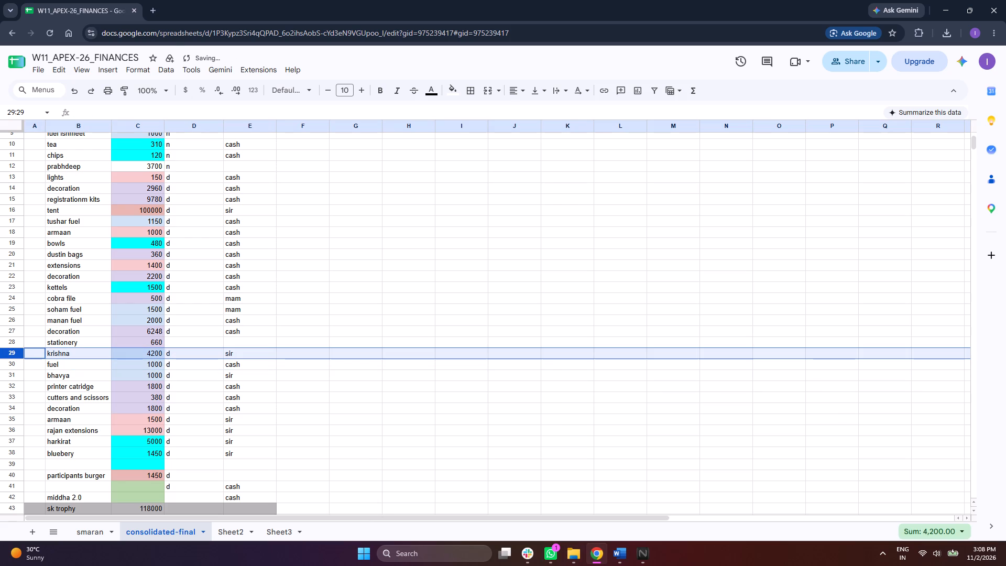
click(12, 376)
drag(12, 376, 14, 367)
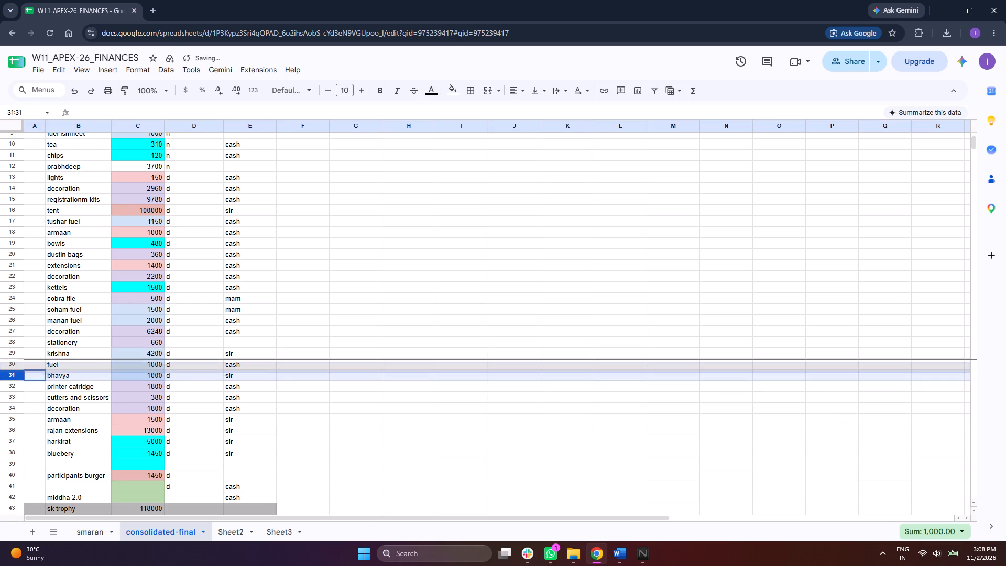
drag(14, 367, 14, 366)
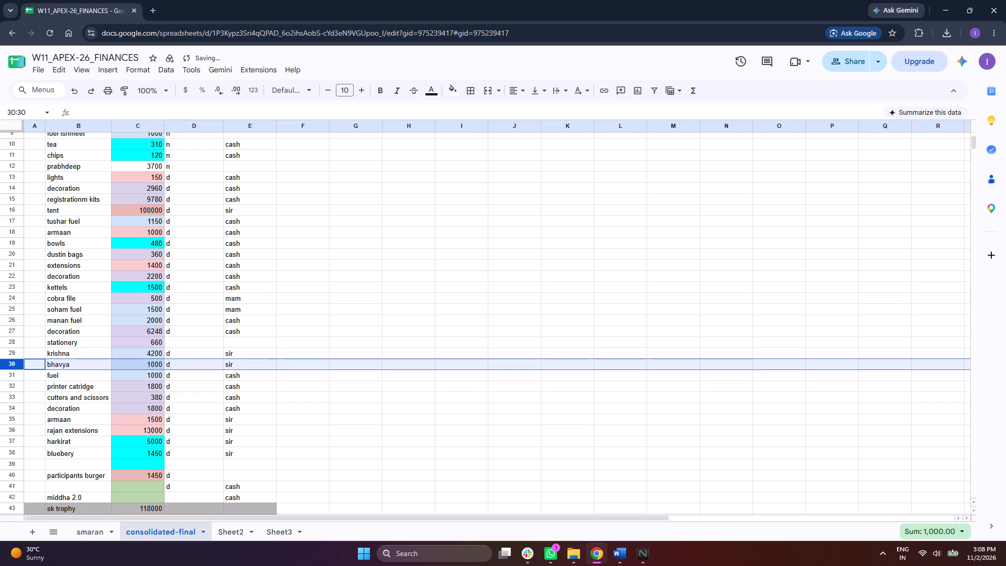
Move the printer catridge, cutters and scissors, and 1800 decoration rows to rows 31 to 33, above the 1000 fuel row.
click(13, 385)
drag(13, 385, 15, 377)
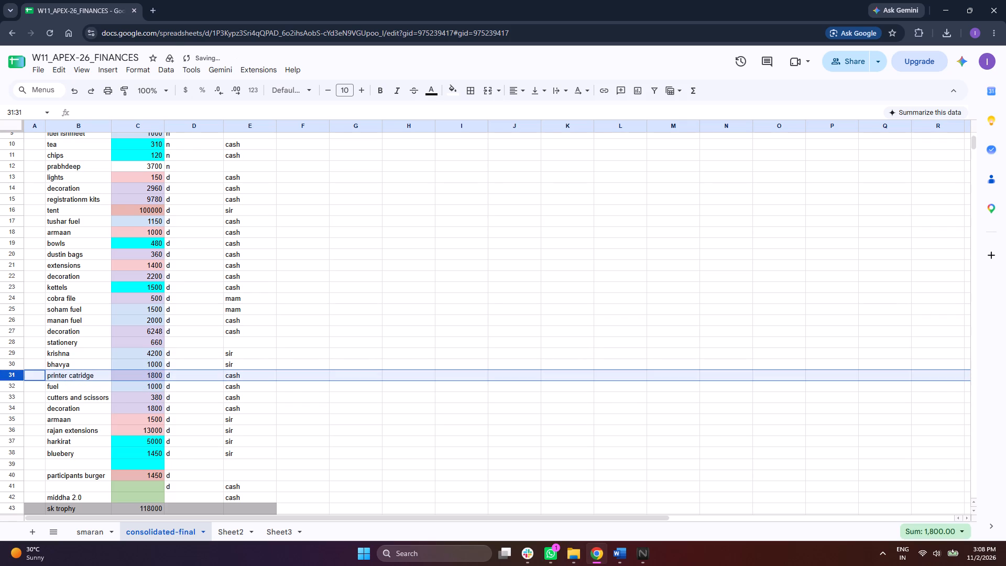
click(10, 396)
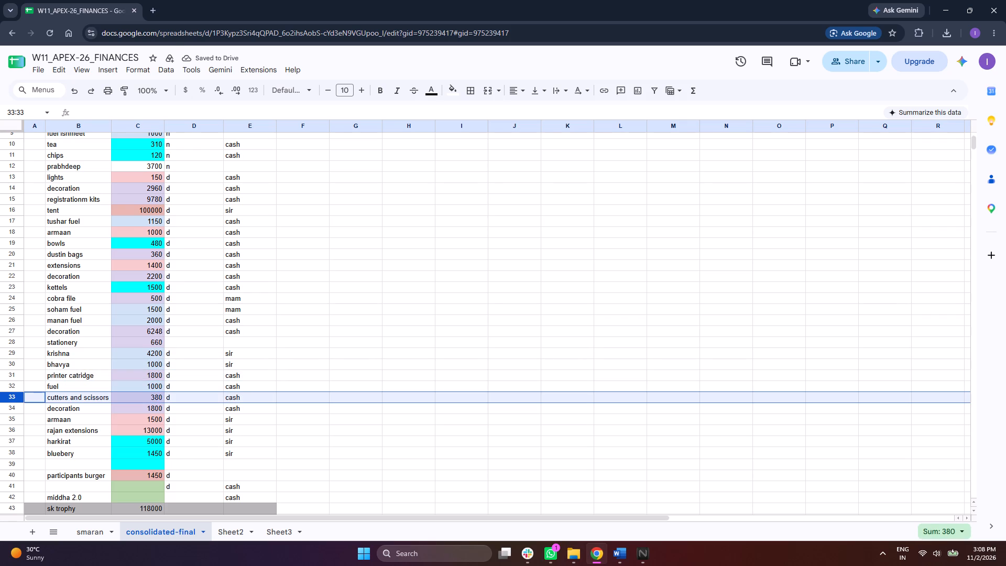
drag(9, 398, 11, 389)
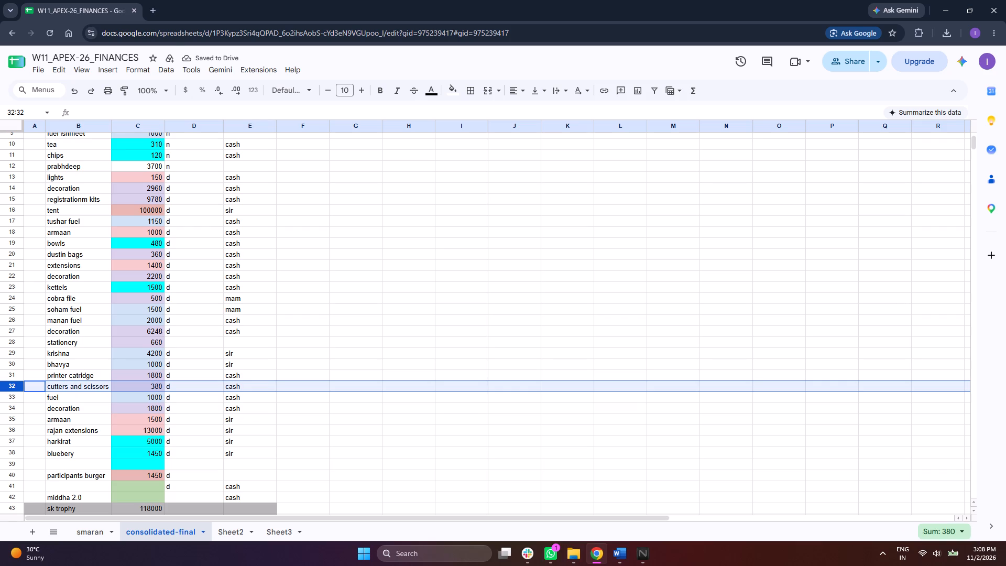
click(15, 407)
drag(15, 407, 17, 400)
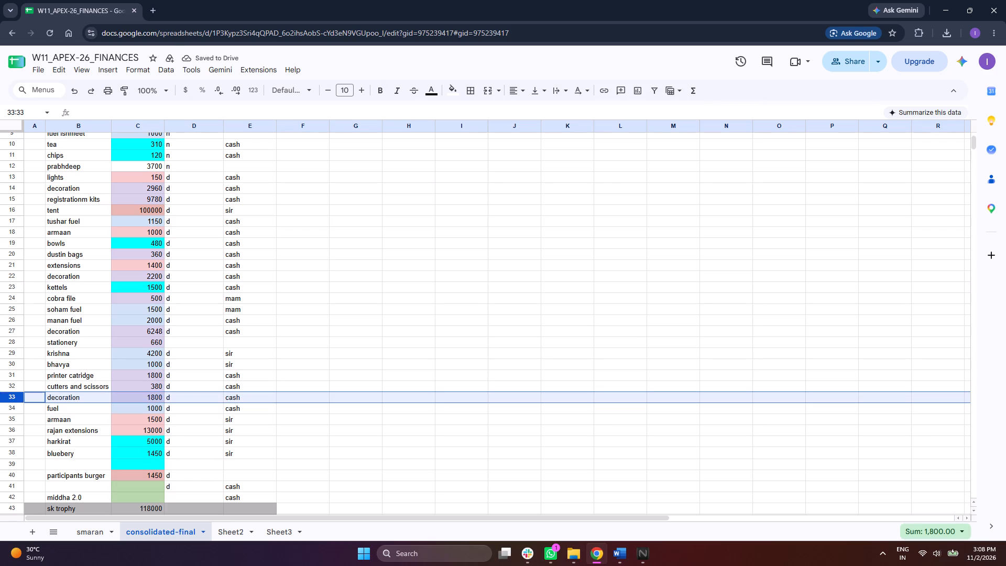
Select the 1500 armaan row in row 35 for reordering.
click(4, 417)
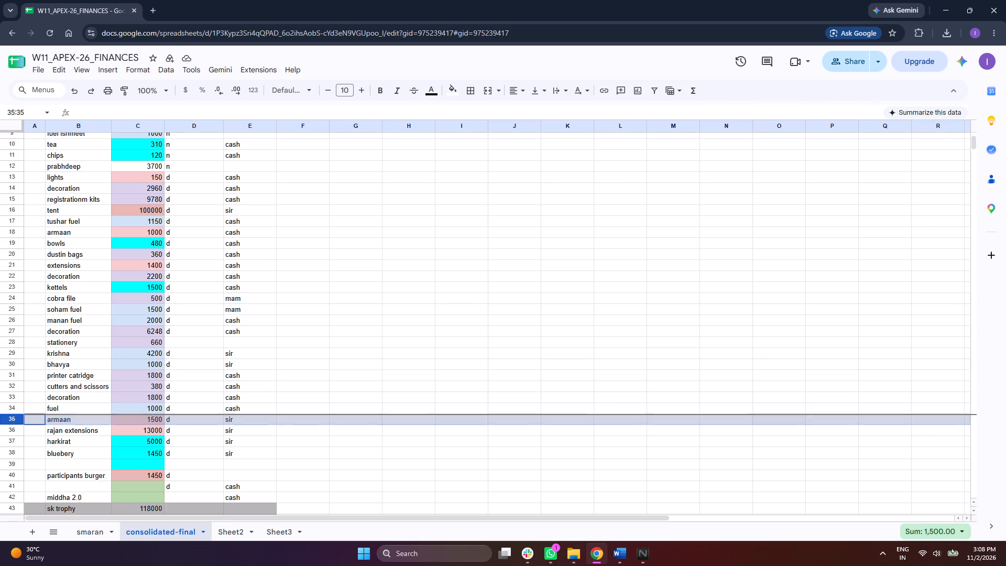
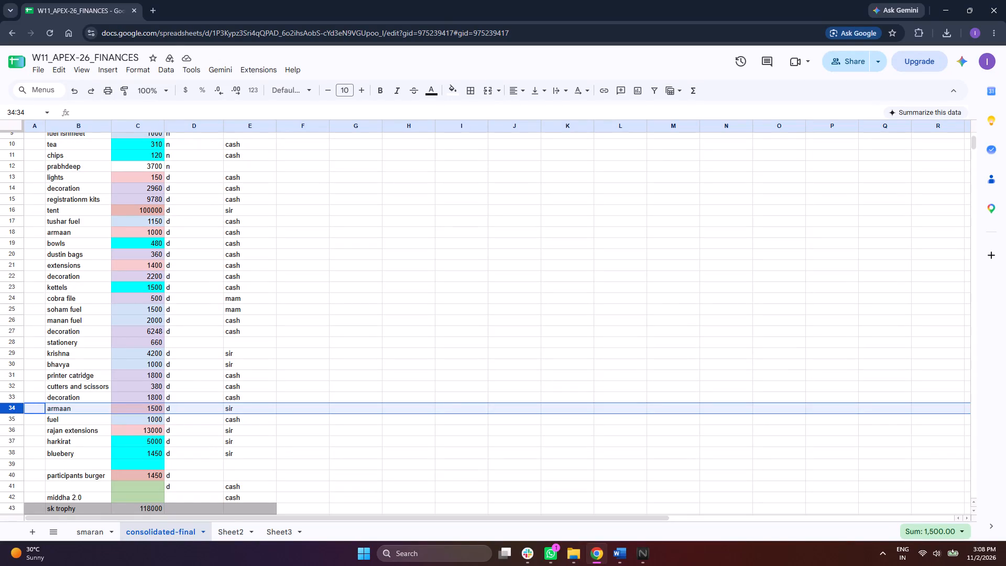
Move the rajan extensions, harkirat and bluebery rows to rows 35 to 37, directly above the 1000 fuel row.
click(10, 431)
drag(10, 431, 13, 424)
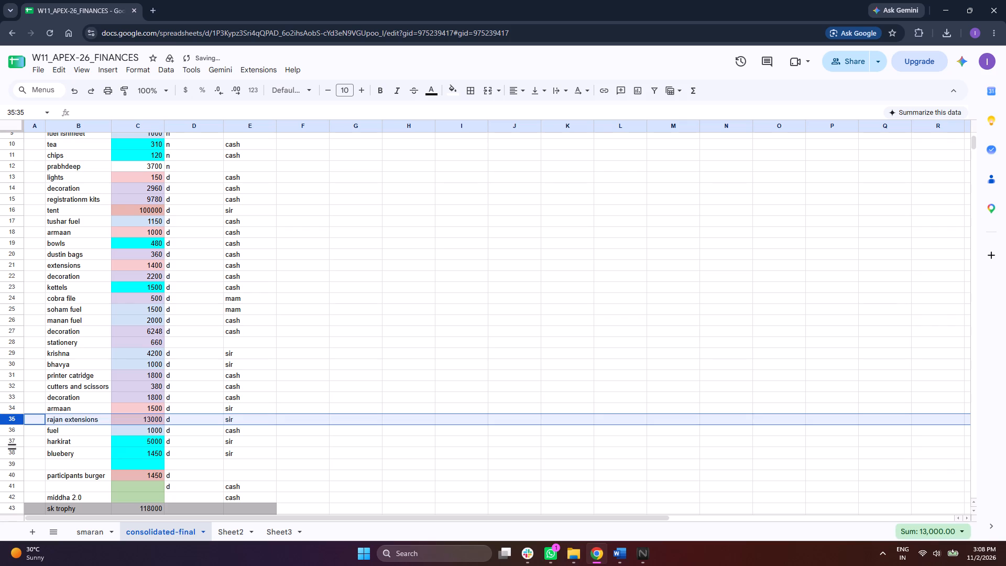
click(15, 443)
drag(15, 443, 15, 438)
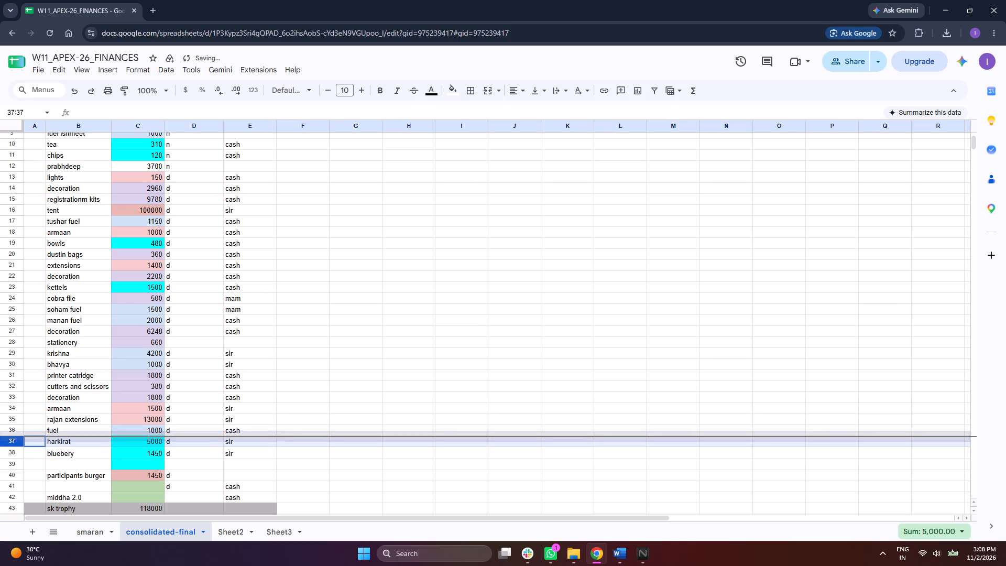
drag(15, 438, 19, 429)
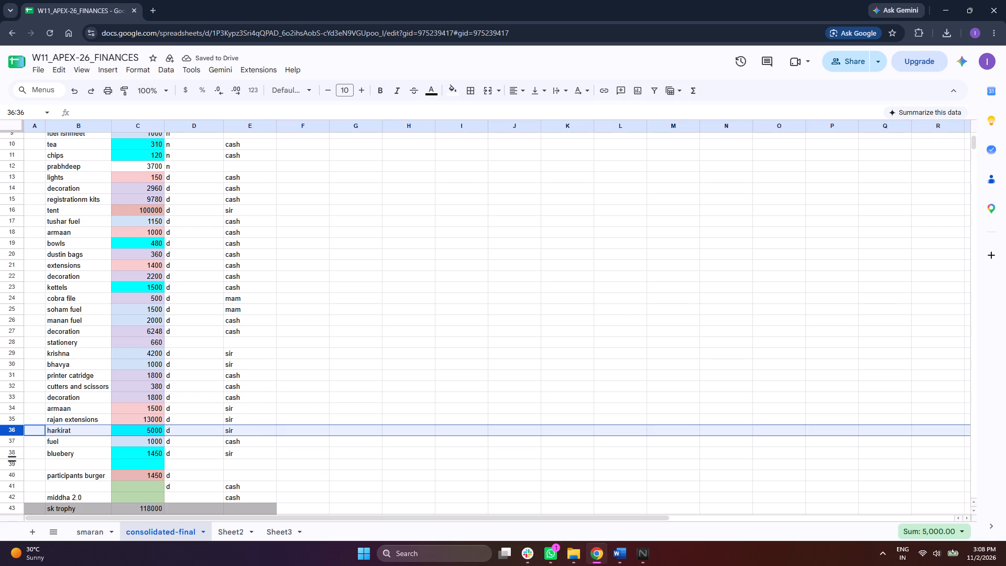
click(12, 454)
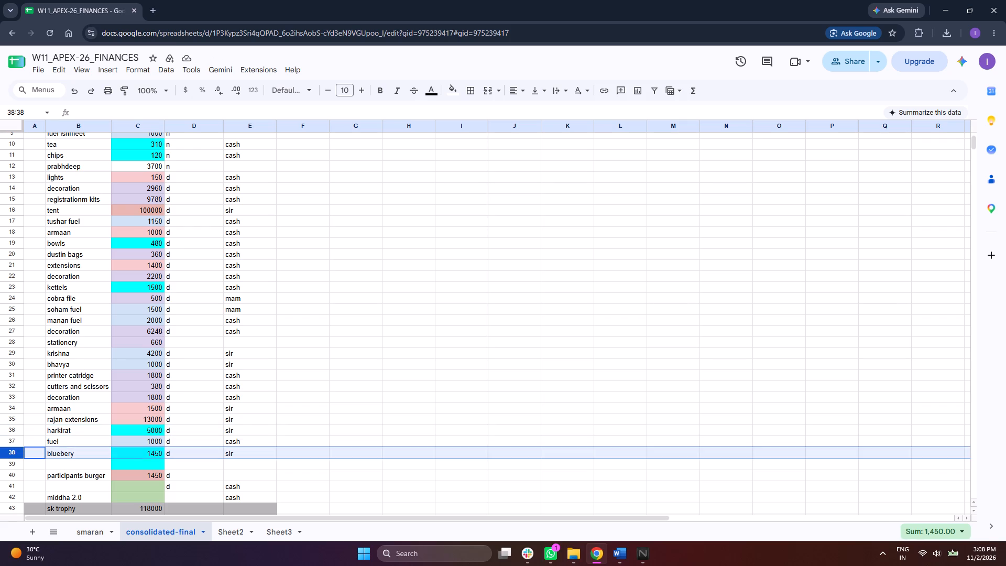
drag(12, 454, 14, 446)
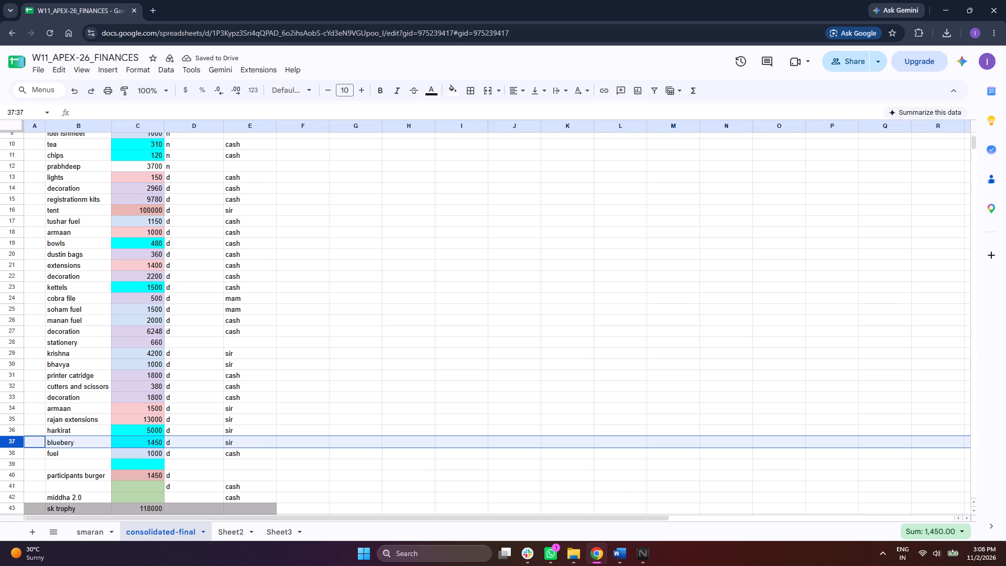
Overwrite the fuel entry in row 38 with stationery and an amount of 8350.
click(75, 455)
text(stat)
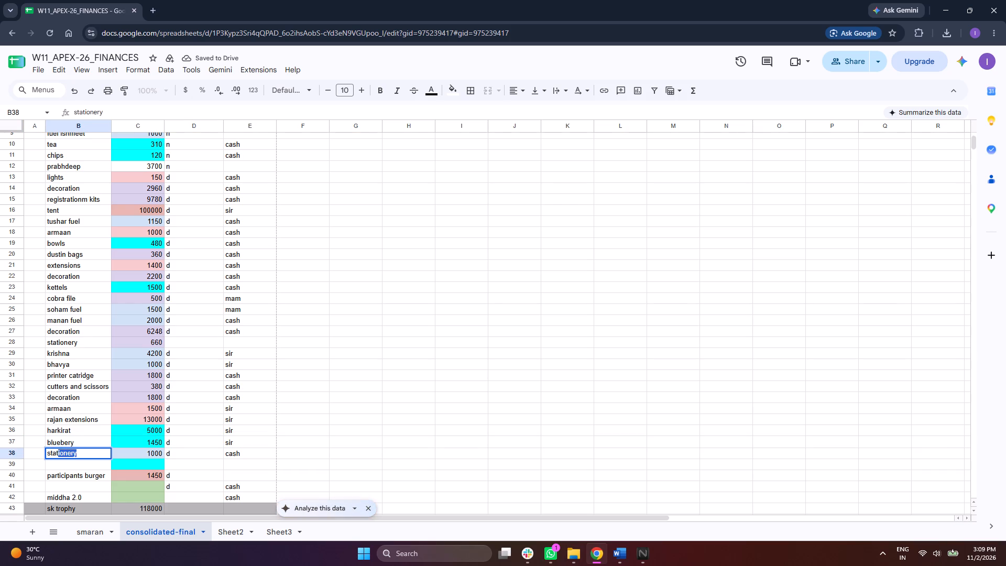
key(Tab)
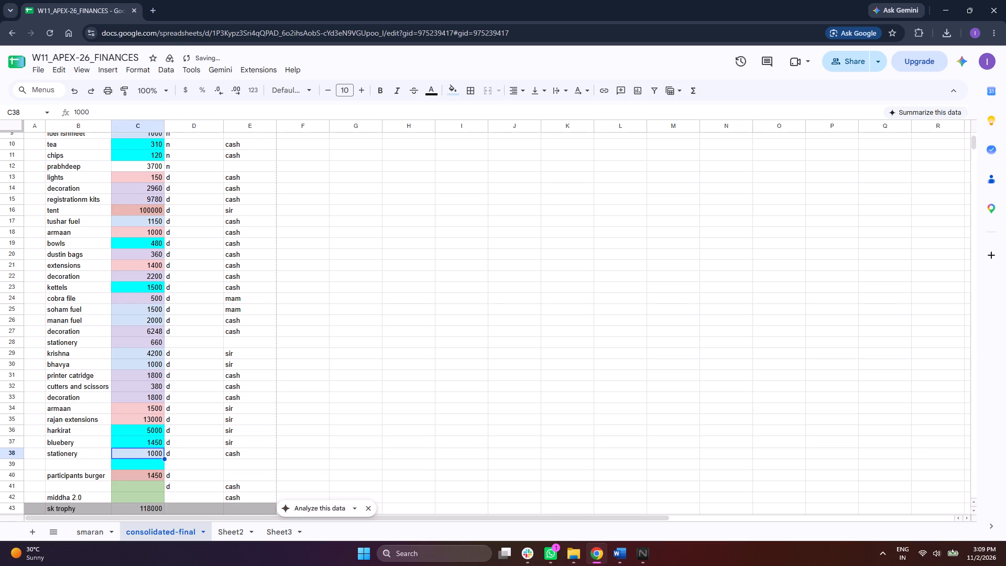
text(8350)
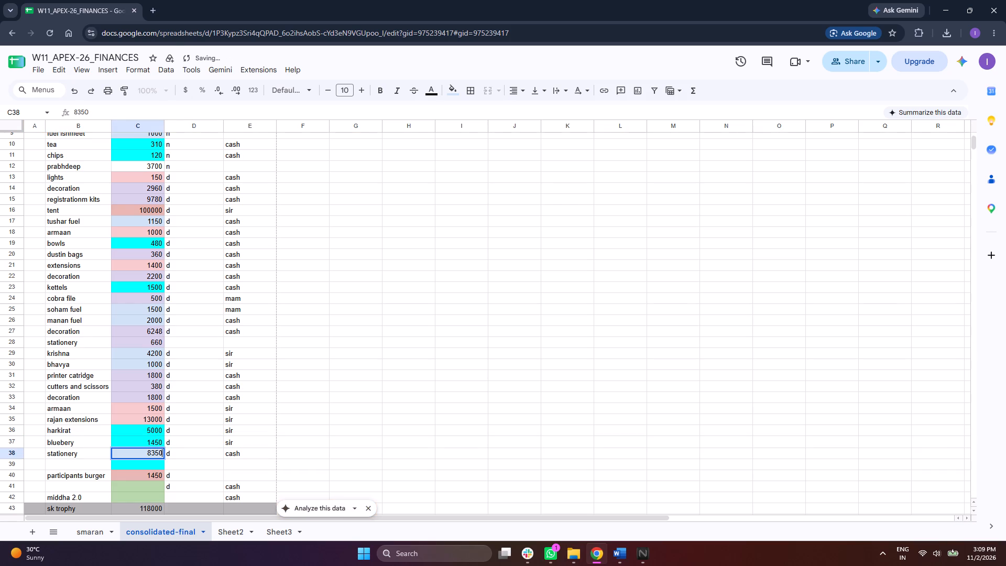
key(Return)
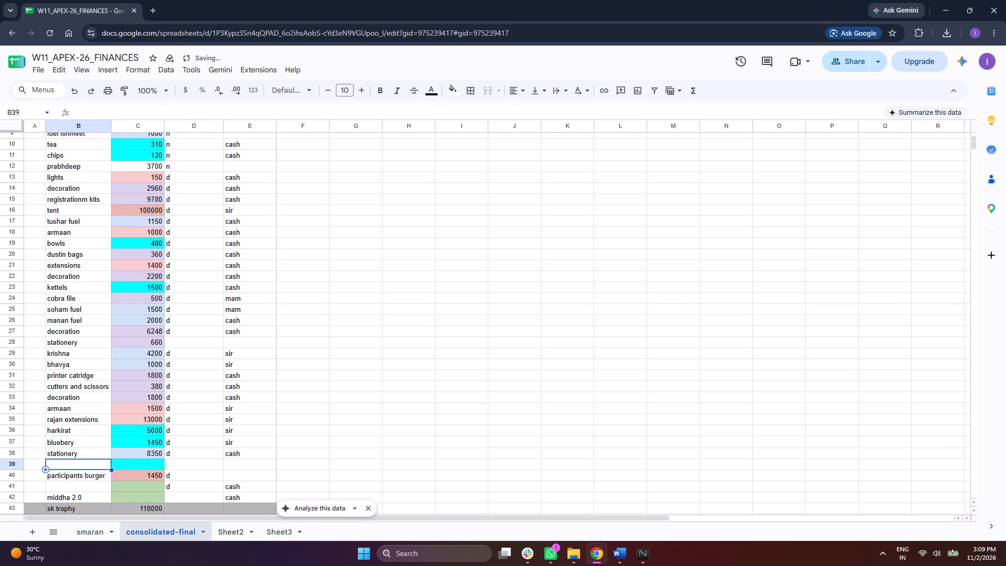
Clear the leftover participants burger and middha 2.0 entries, including amount, status and paid-by values, from rows 40 to 42.
key(Down)
key(BackSpace)
key(Right)
key(BackSpace)
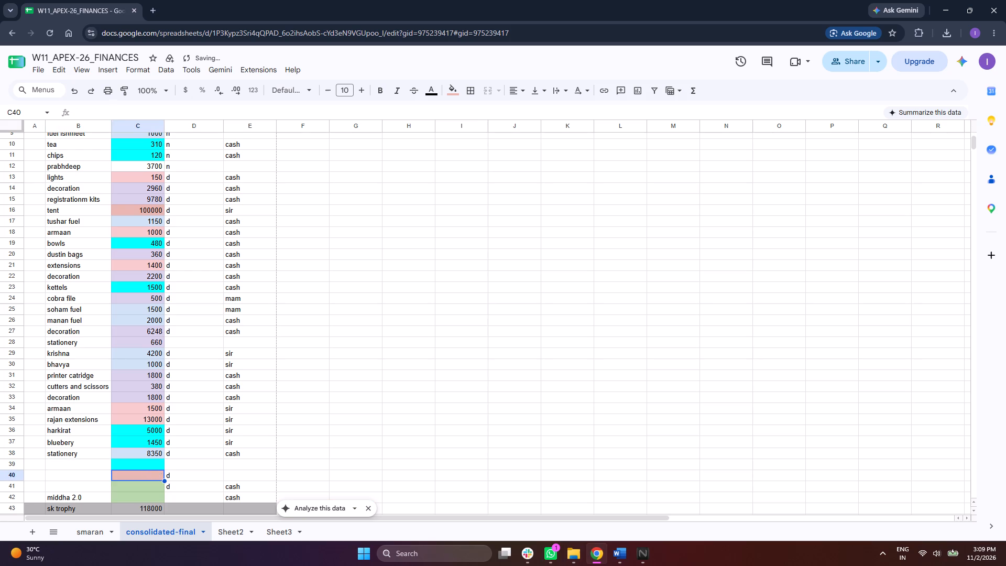
key(Right)
key(BackSpace)
key(Down)
key(BackSpace)
key(Right)
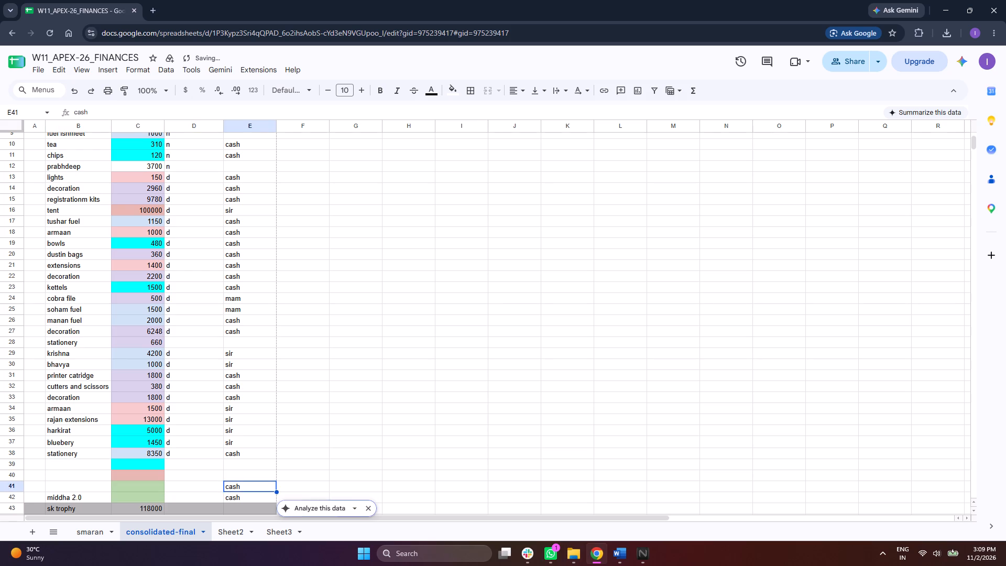
key(BackSpace)
key(Down)
key(BackSpace)
key(Left)
key(Left)
key(Left)
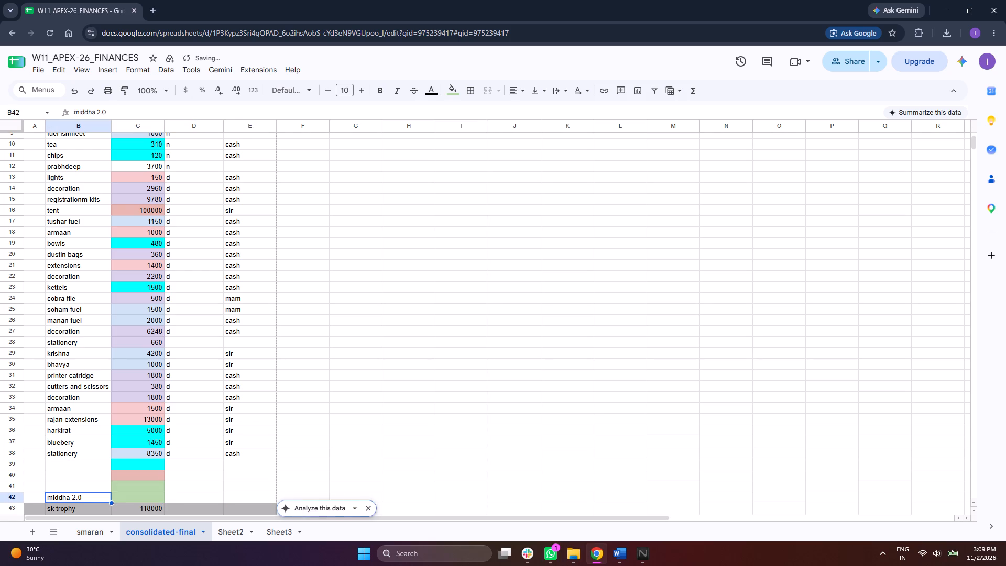
key(BackSpace)
key(Down)
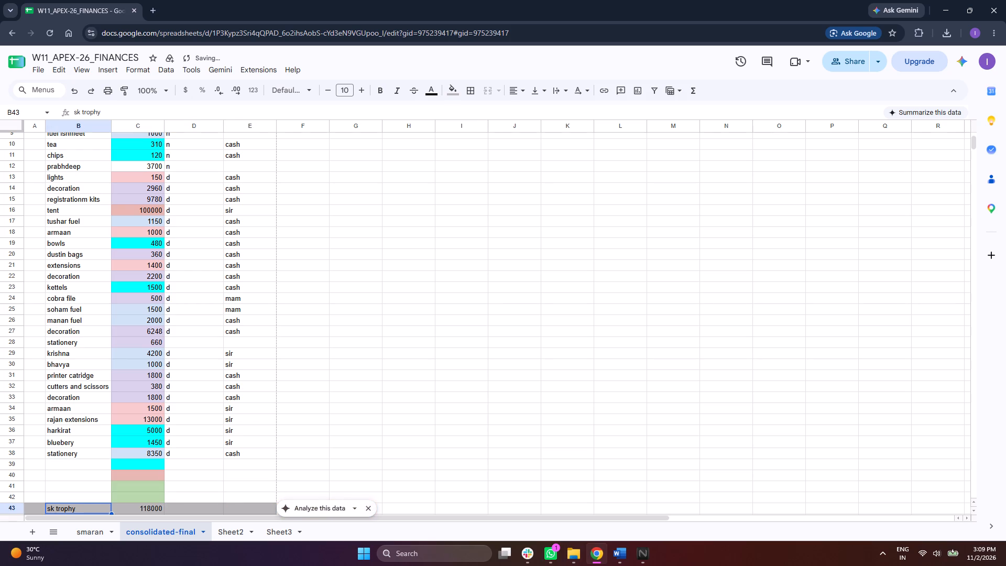
Move the sk trophy and tent amounts from C43:C44 to column F of the same rows.
scroll(194, 420, up, 4)
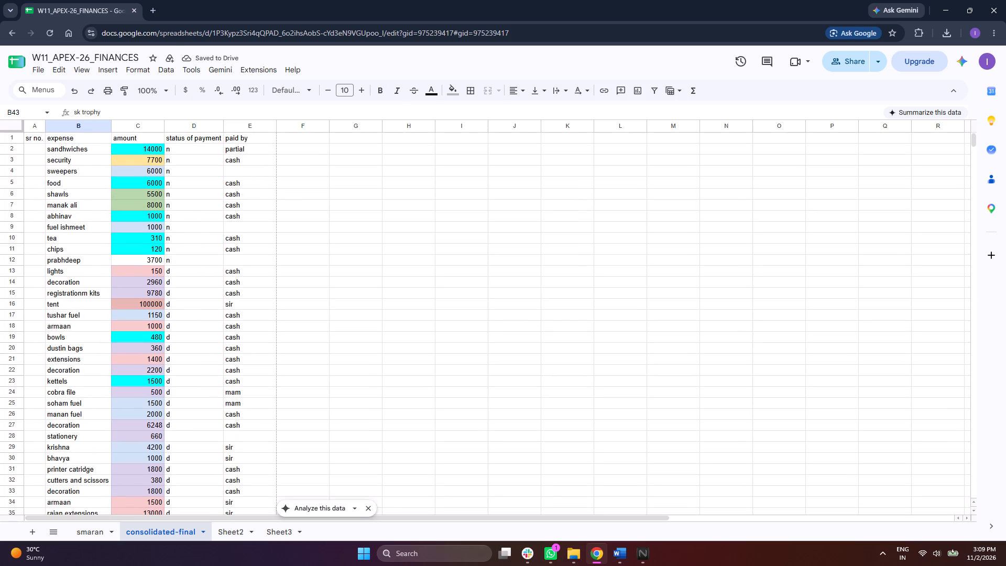
scroll(194, 411, down, 7)
scroll(194, 409, up, 6)
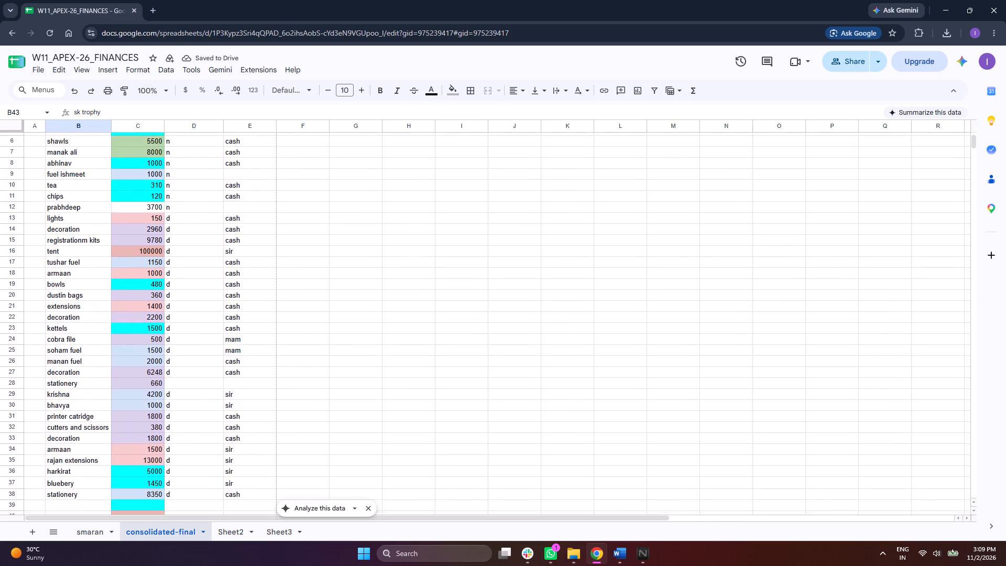
scroll(194, 409, down, 2)
click(154, 385)
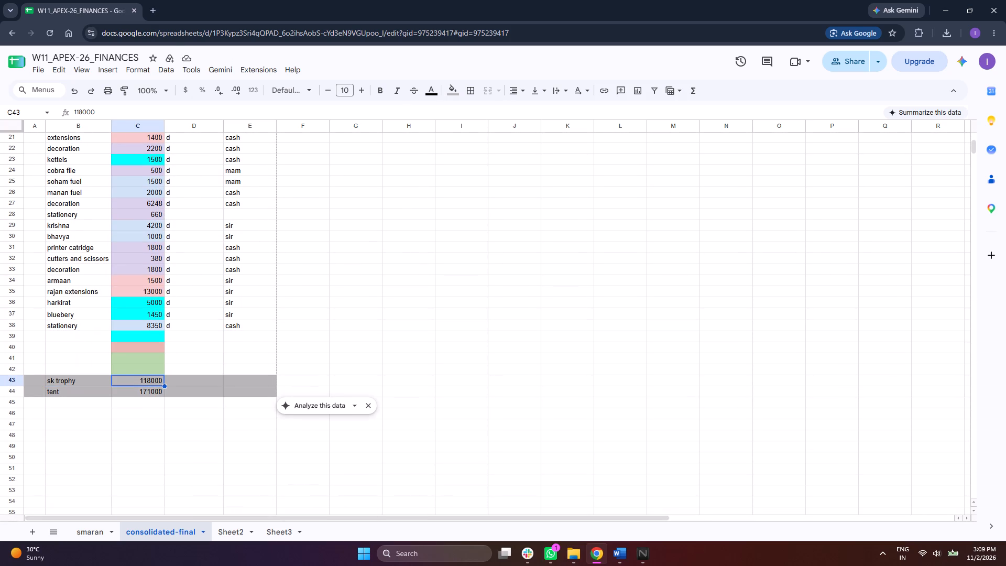
shift+click(148, 392)
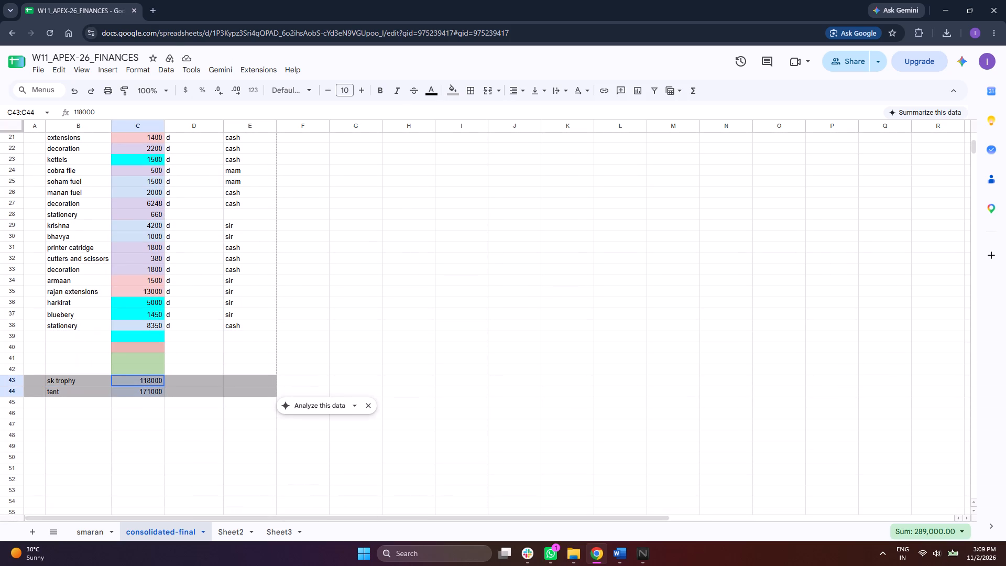
key(ctrl+x)
click(288, 379)
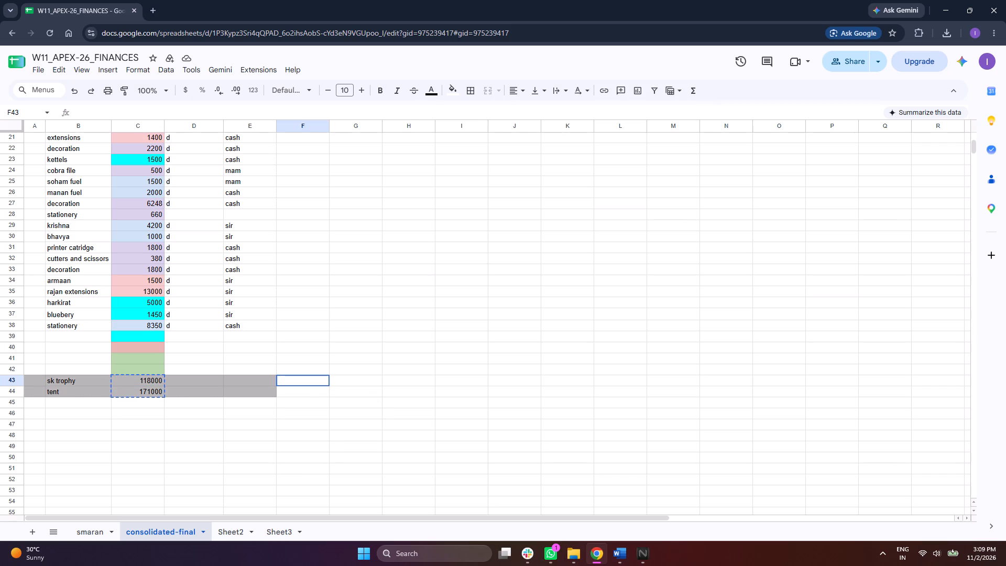
key(ctrl+v)
click(241, 445)
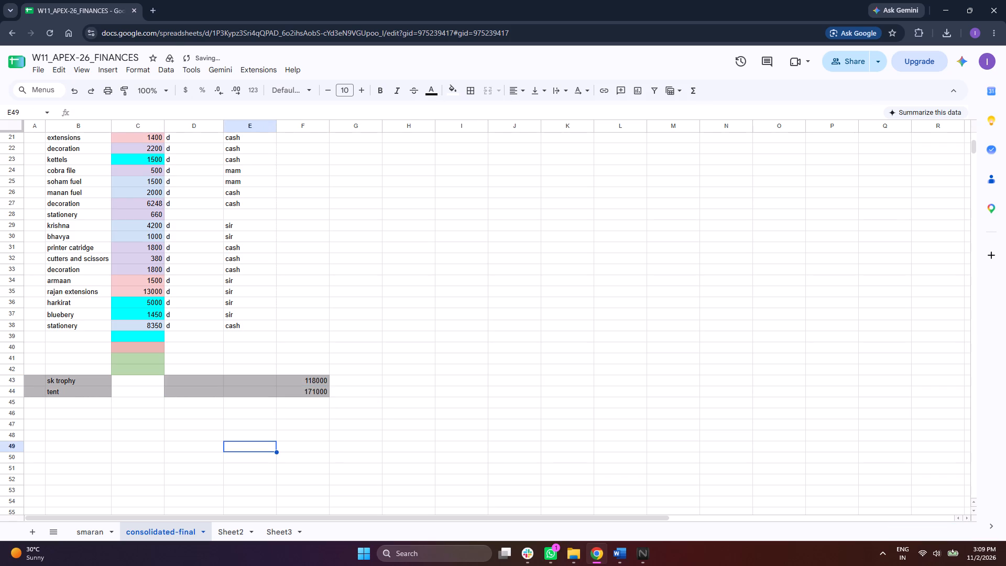
Check the sum of the amount column.
click(138, 127)
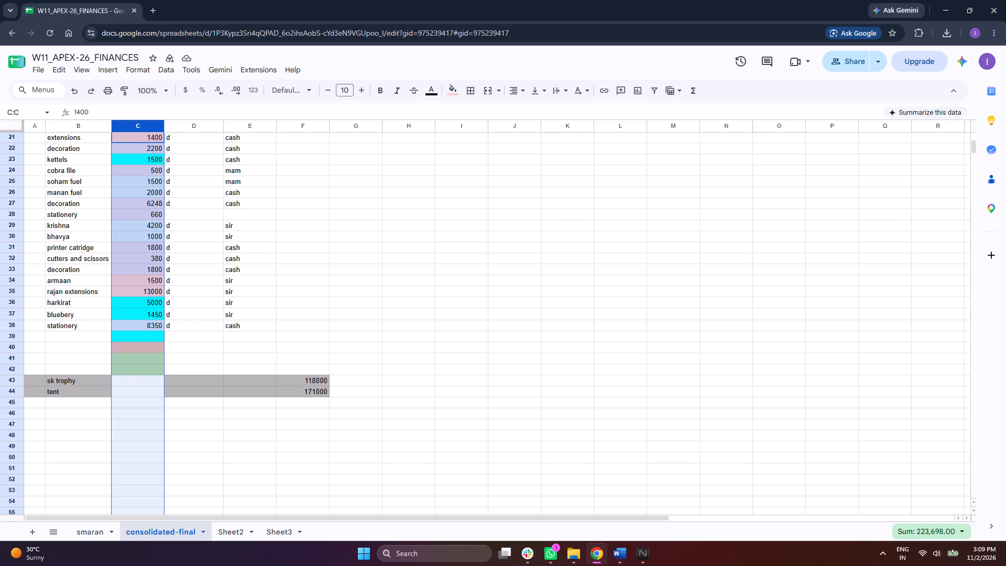
Calculate 55*500 in spare cell H25 and enter the result, 27500, in C40.
click(148, 353)
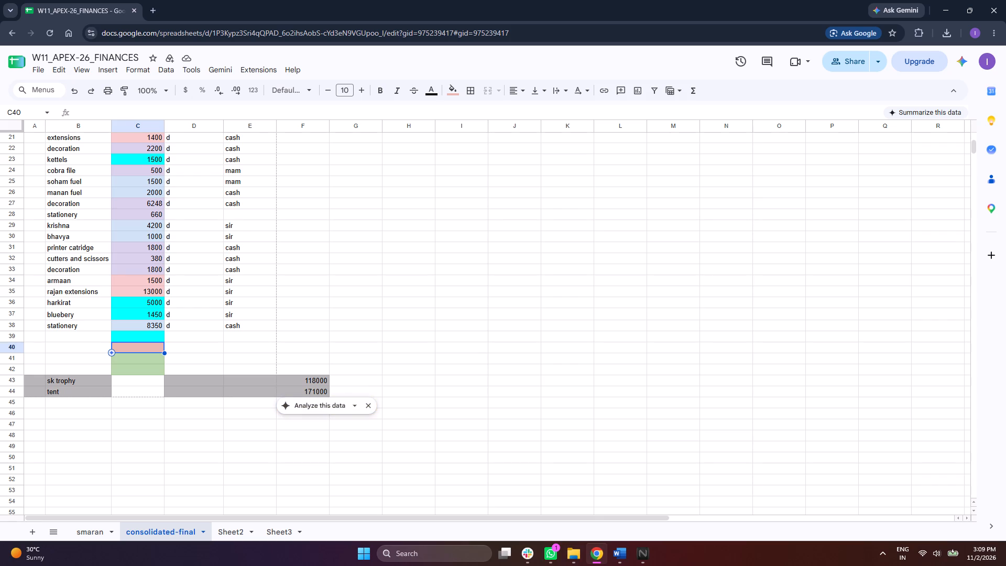
click(435, 177)
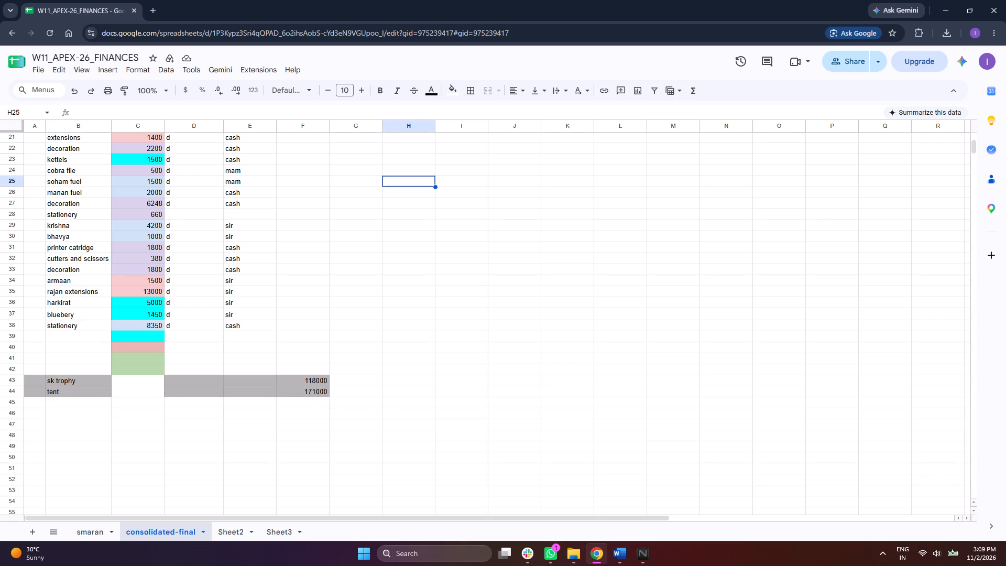
key(equal)
text(55*)
text(500)
key(Return)
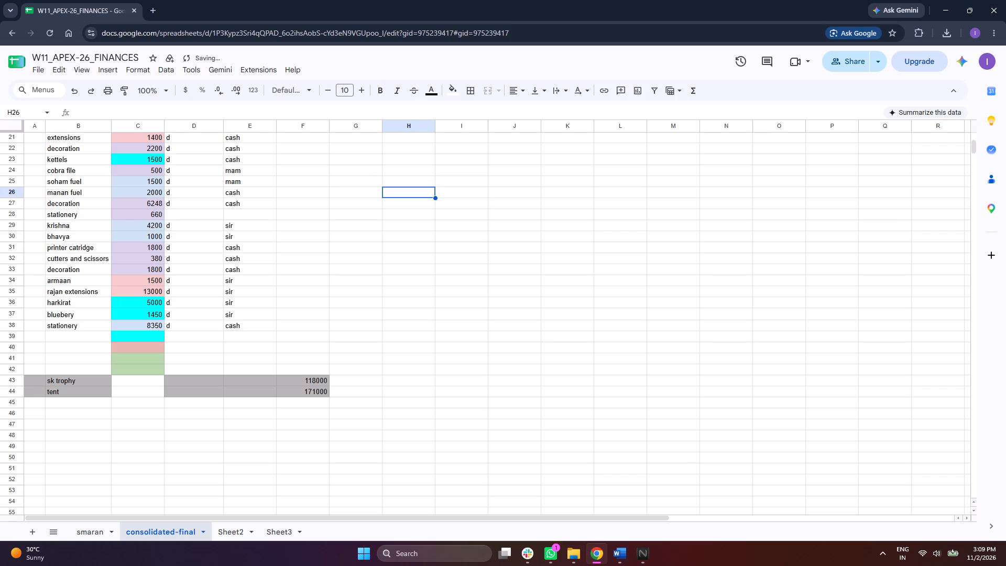
click(152, 348)
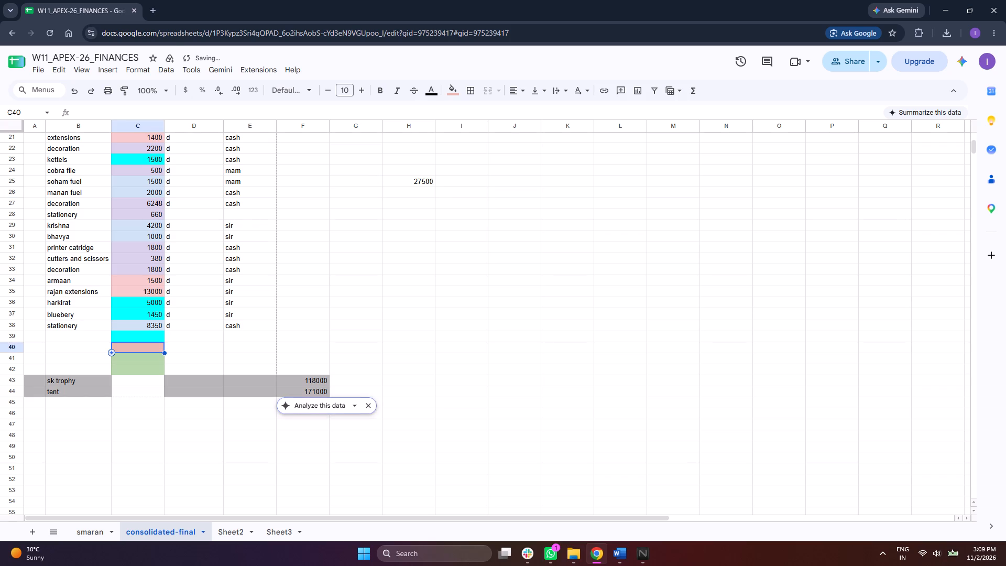
text(27500)
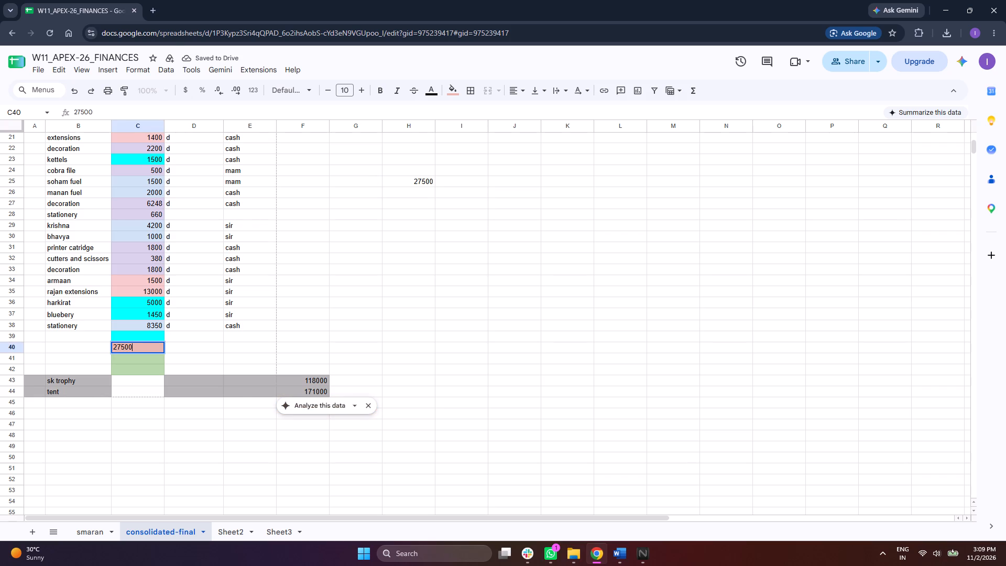
key(Return)
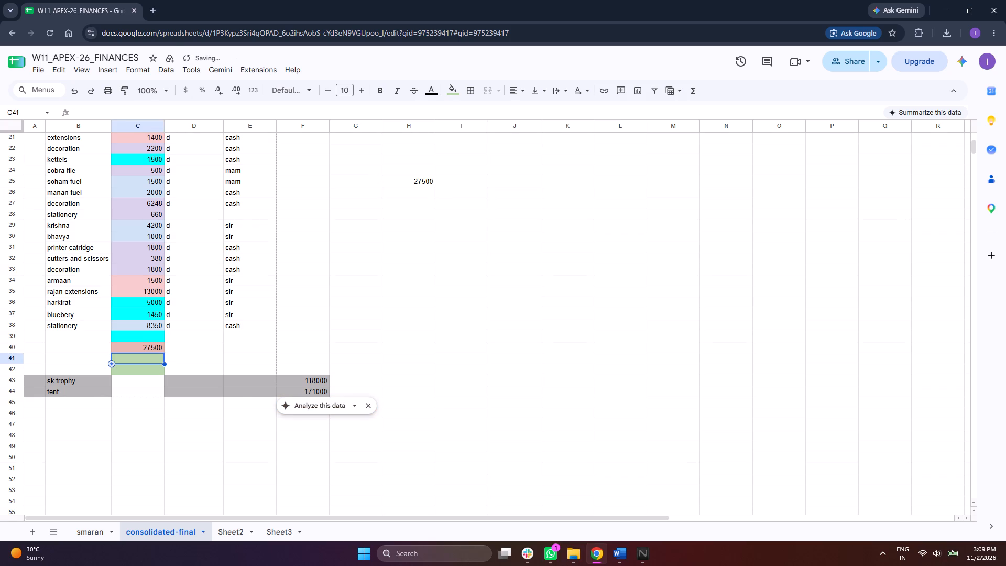
Check the sum of the amount column again with the row 40 amount included.
click(145, 123)
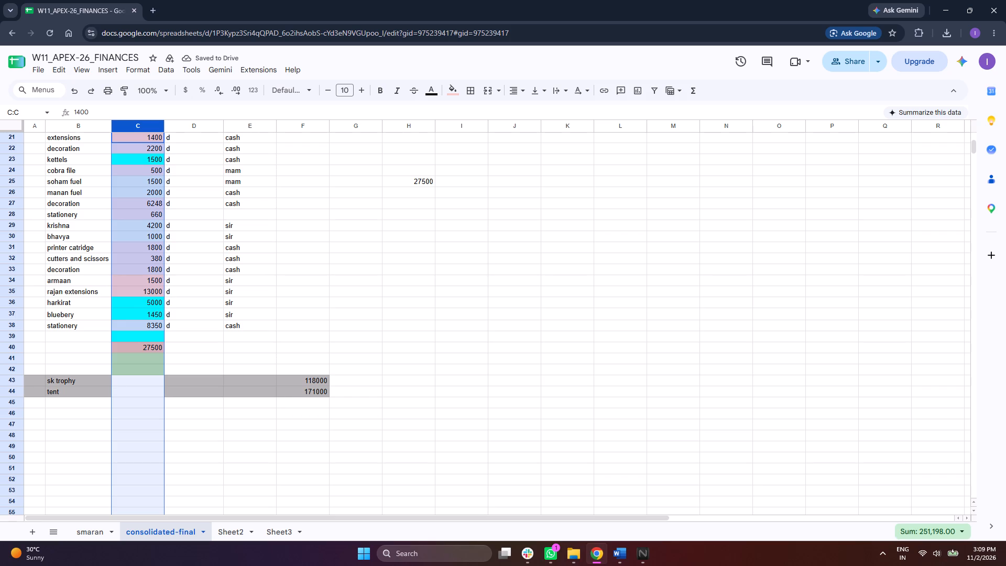
Clear the scratch calculation from cell H25.
click(426, 183)
key(BackSpace)
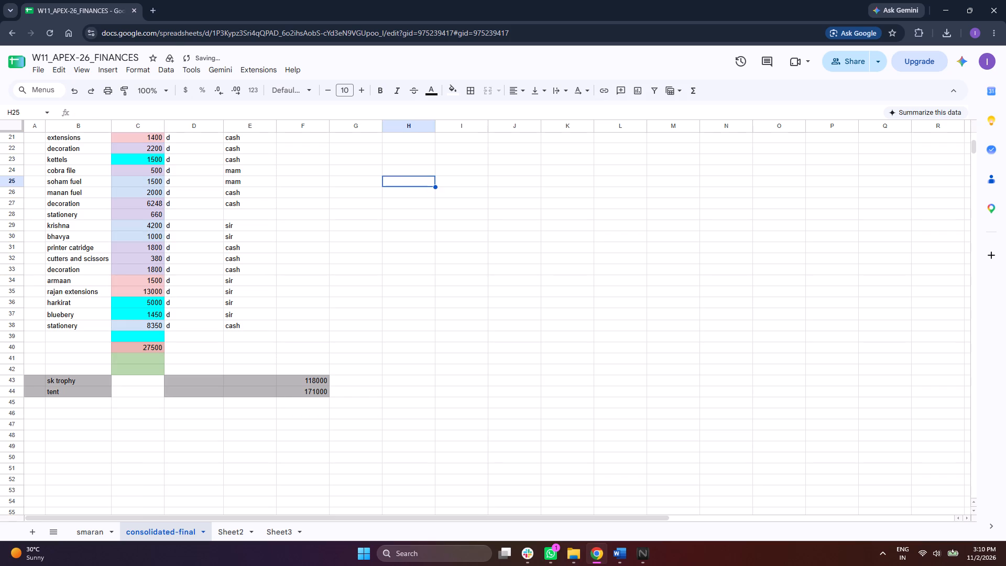
Label the 27500 amount in row 40 as cash.
click(96, 345)
text(cash)
key(Return)
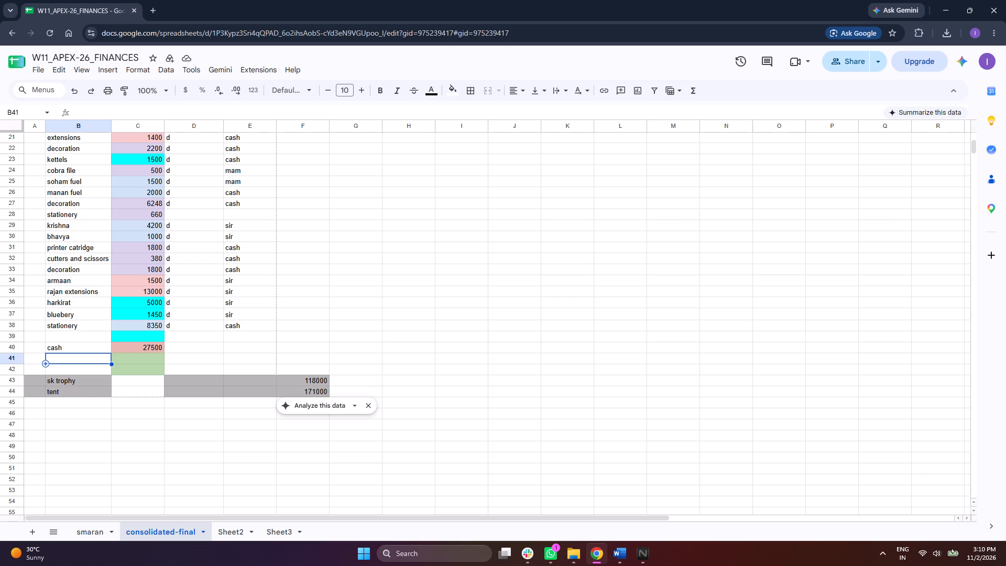
Set the printer catridge amount in row 31 to 1200.
click(133, 248)
text(1200)
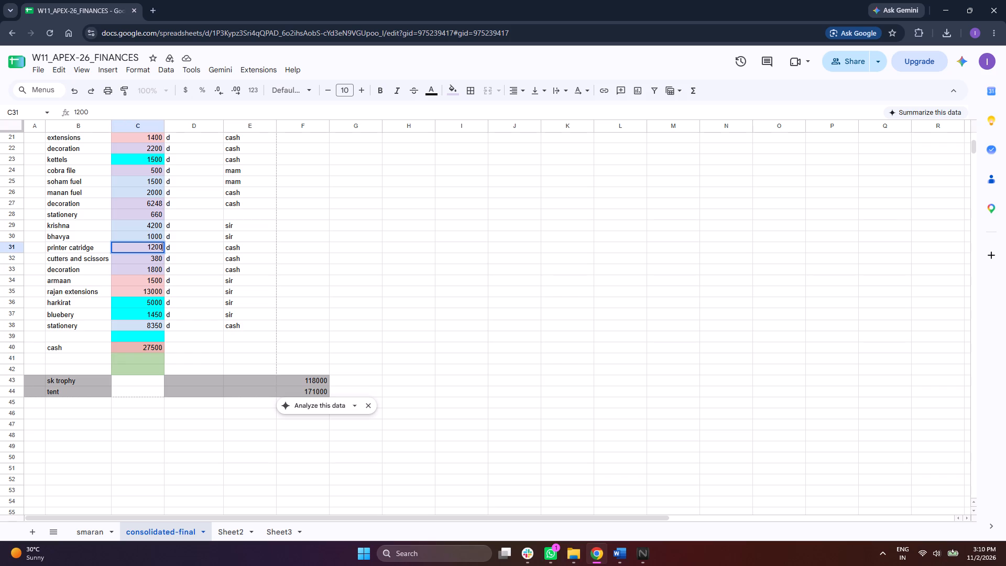
On the smaran sheet, set the printer catridge expense in row 82 to 1200.
click(97, 525)
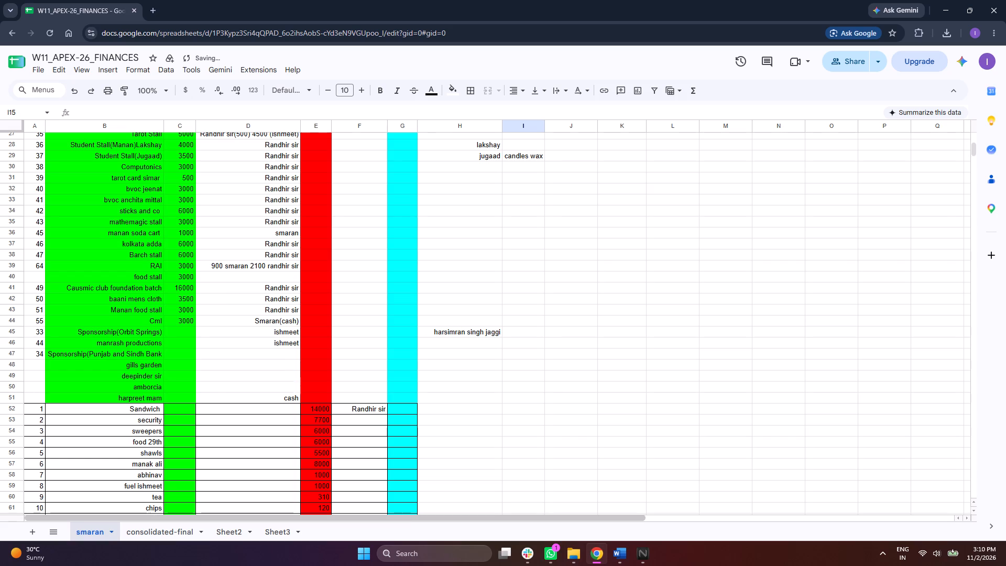
scroll(174, 273, right, 5)
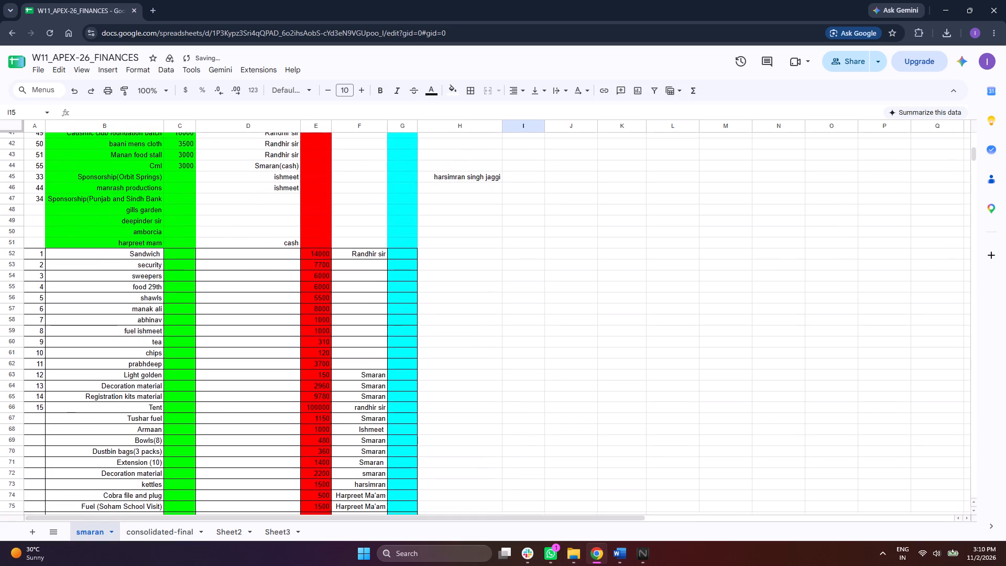
scroll(174, 273, right, 4)
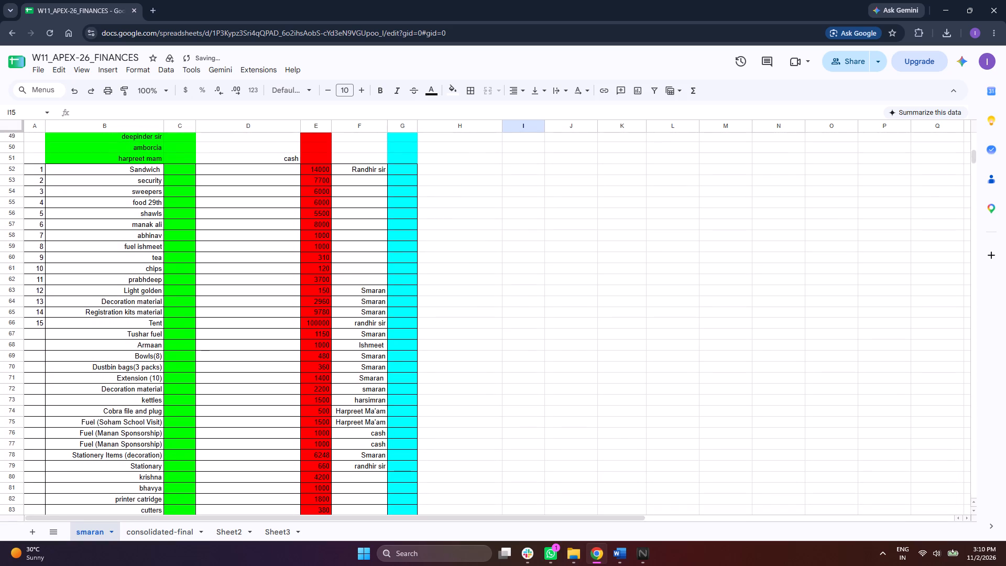
scroll(174, 273, down, 4)
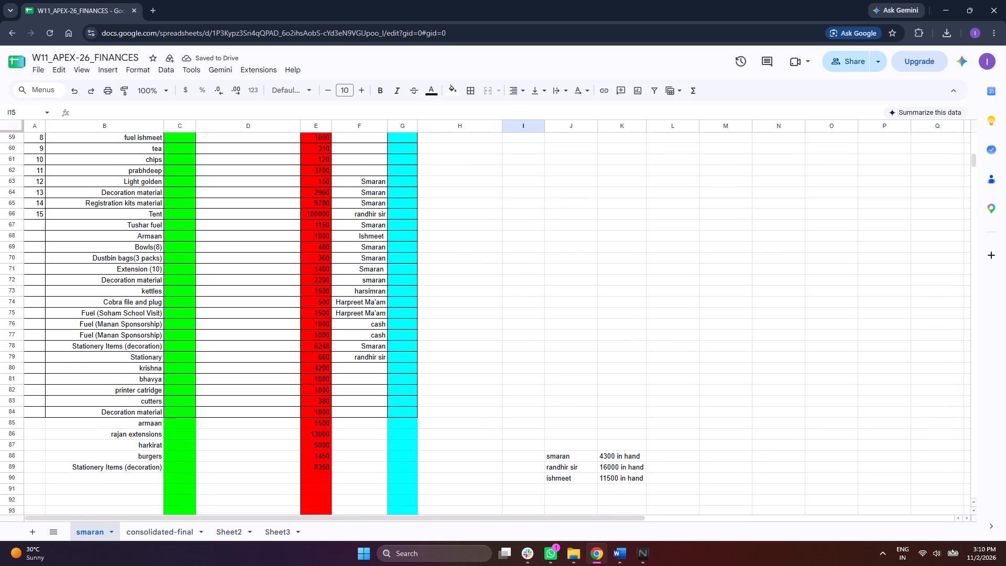
click(321, 391)
text(1200)
key(Return)
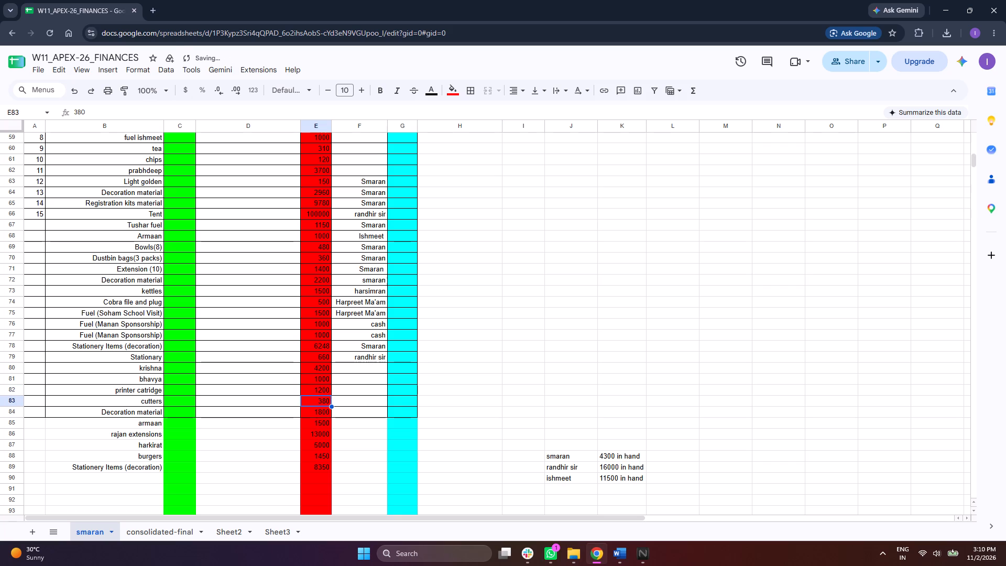
Review the incoming stall amounts on the smaran sheet, from the food stall in row 40 up to the summary totals.
click(182, 534)
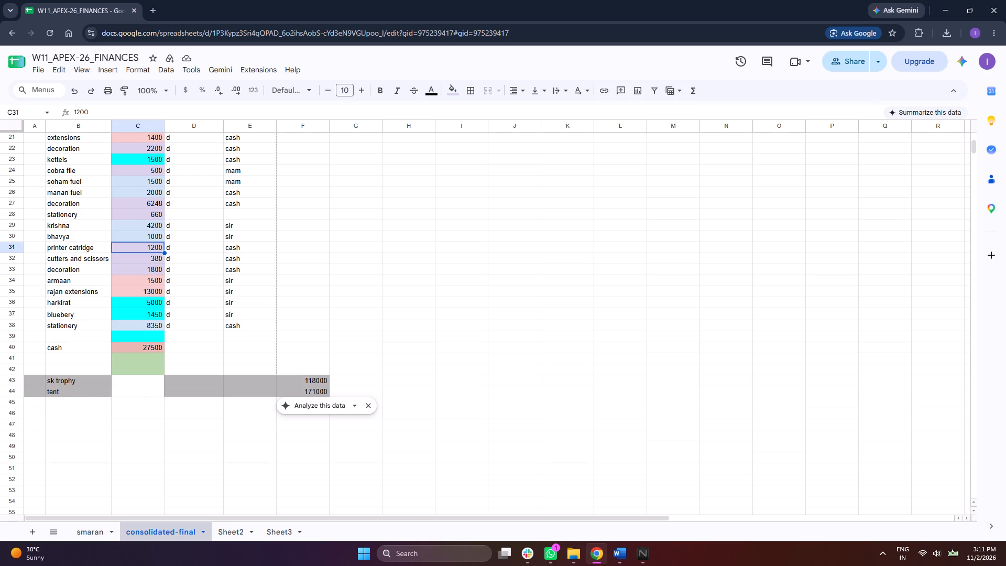
click(106, 532)
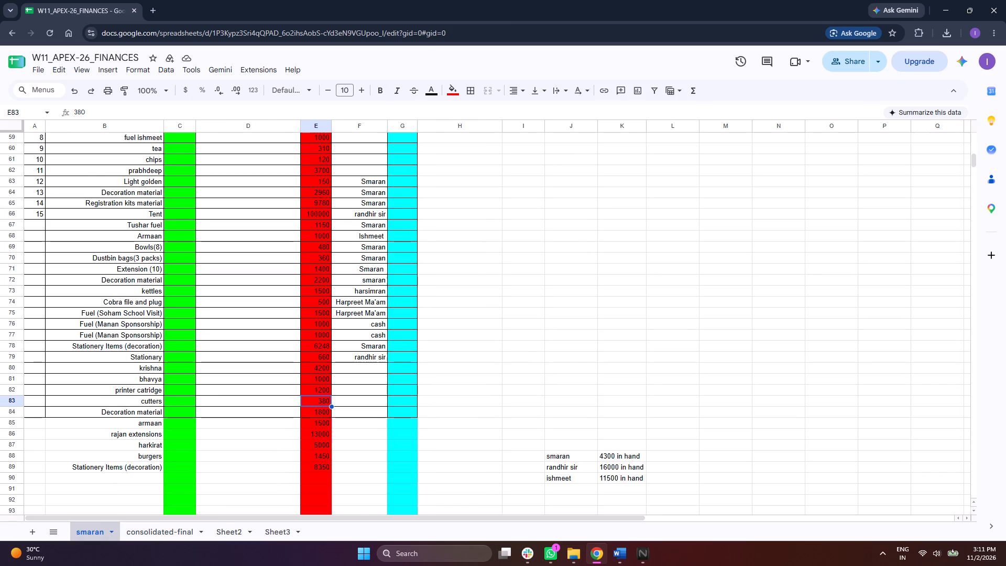
scroll(271, 301, up, 7)
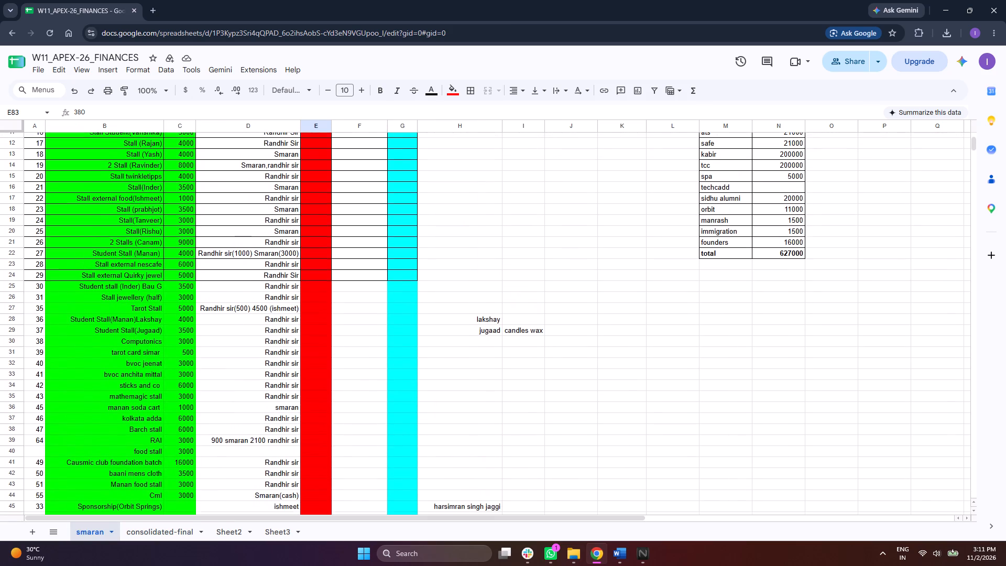
click(197, 449)
click(182, 457)
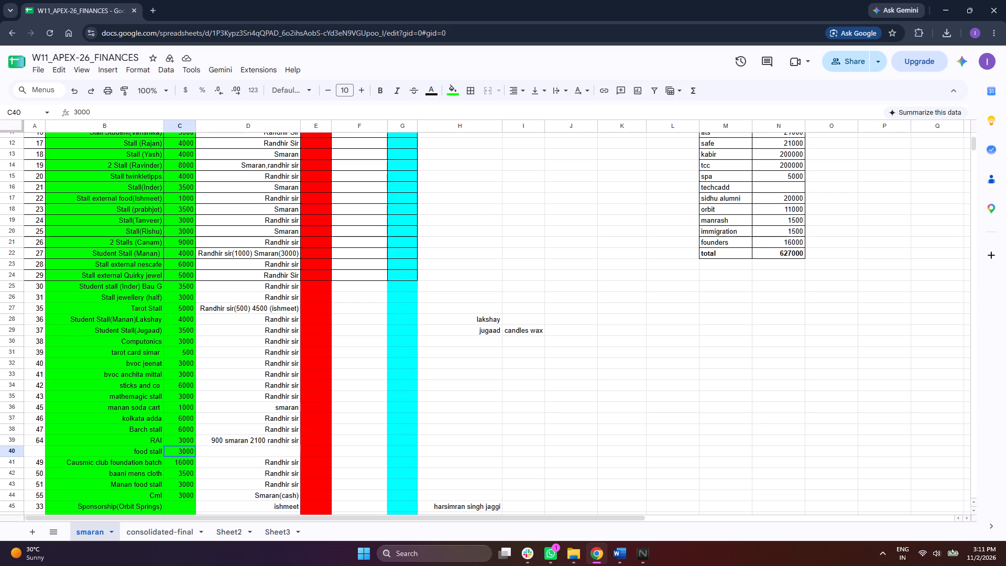
click(190, 432)
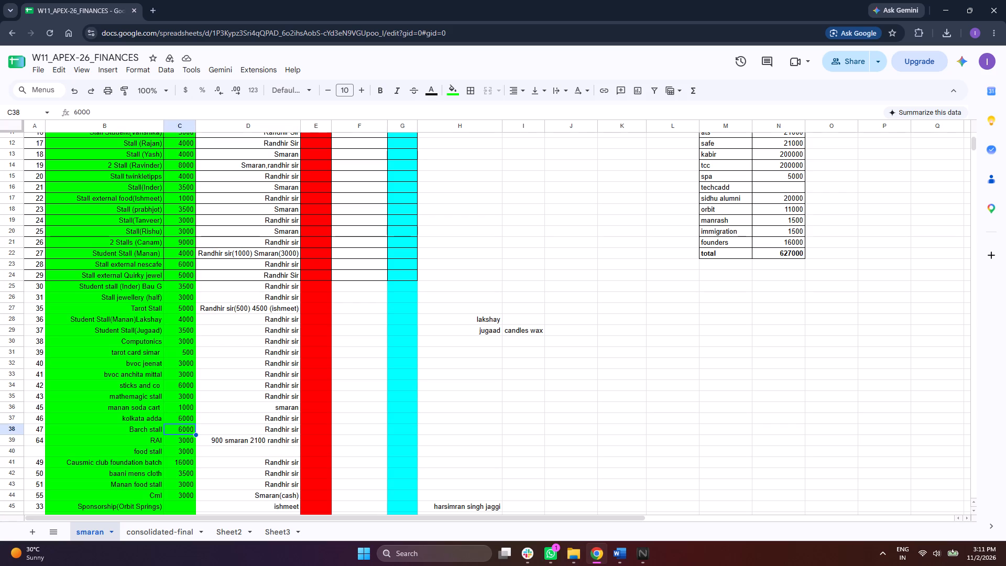
click(190, 420)
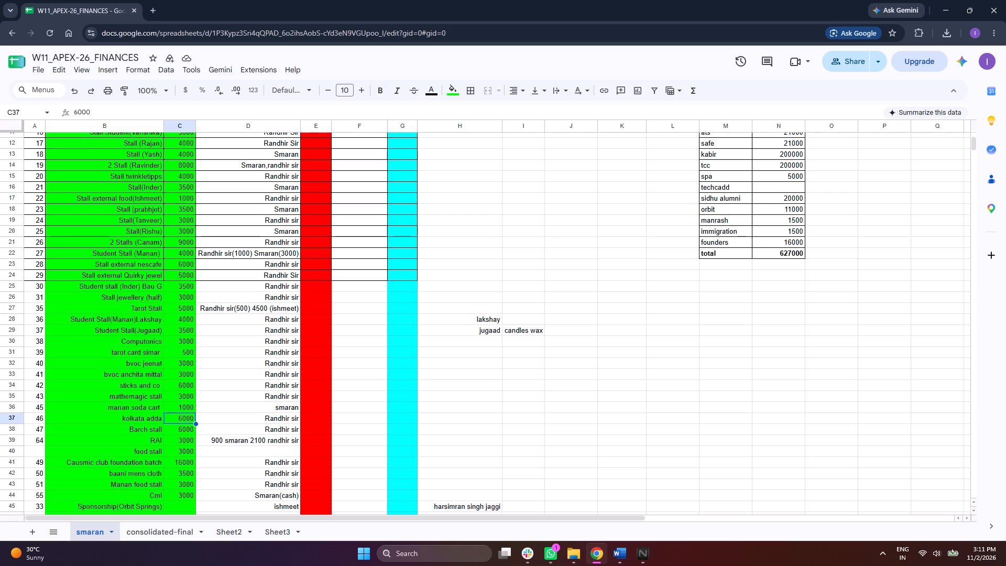
click(189, 409)
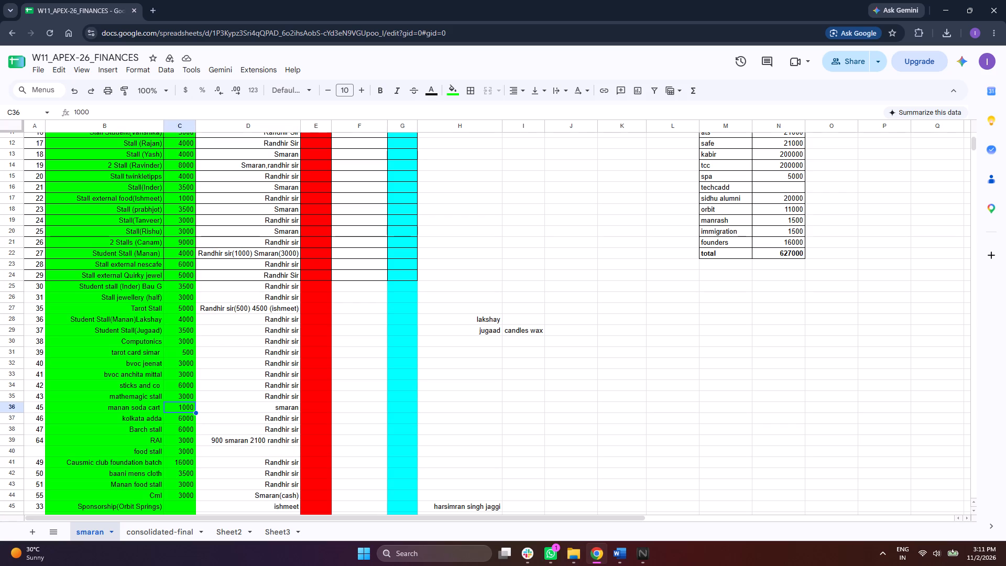
click(191, 396)
click(190, 384)
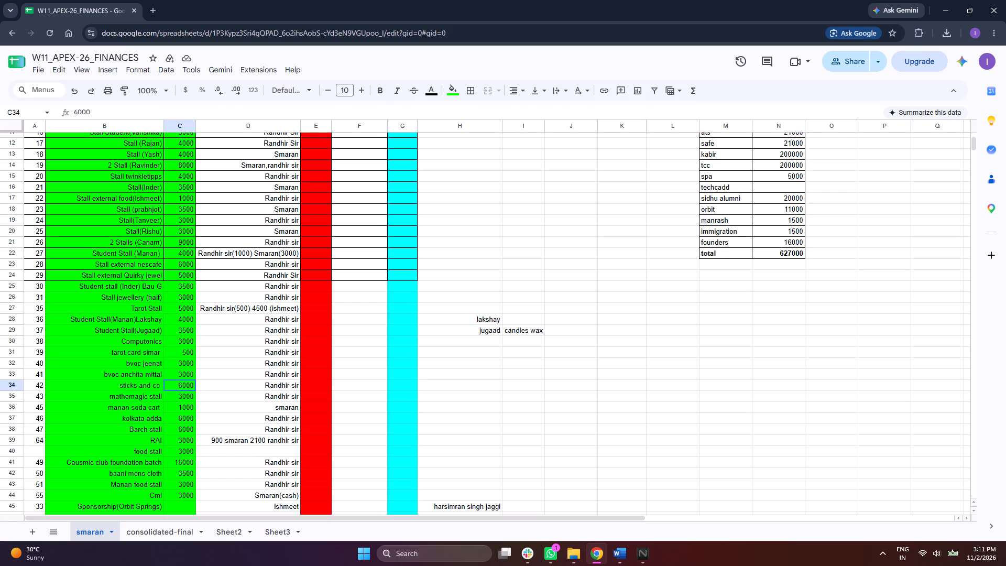
click(190, 375)
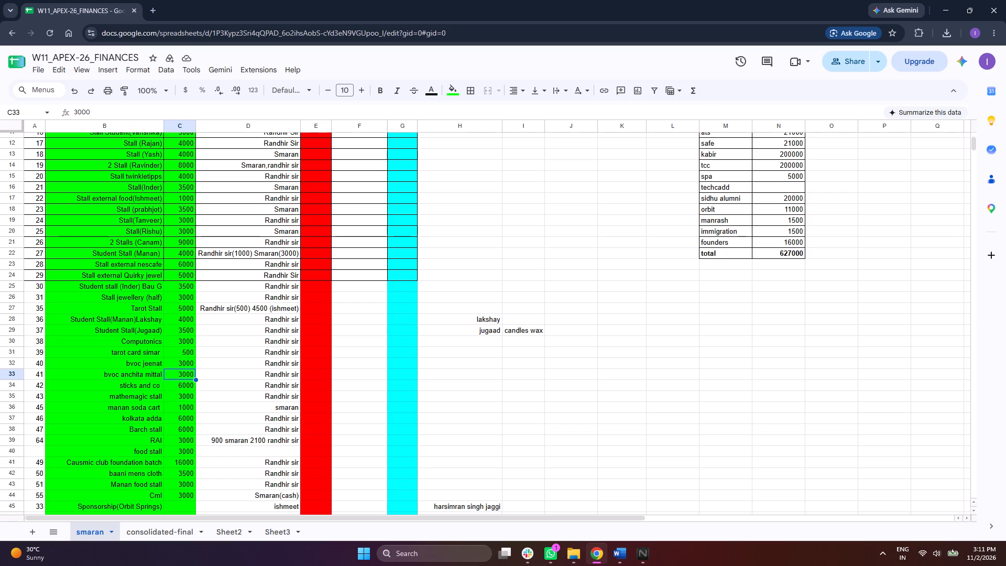
click(188, 363)
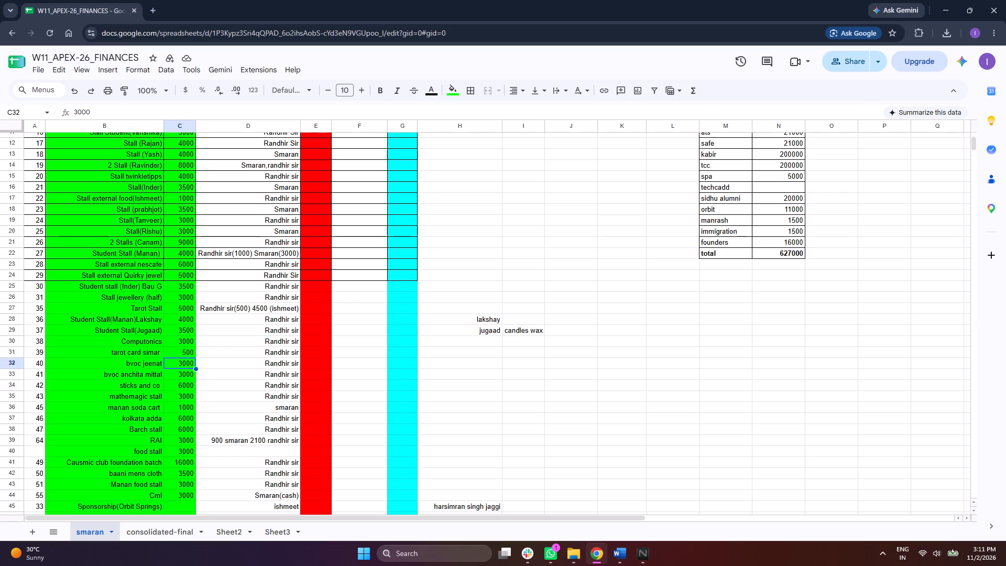
scroll(177, 276, up, 7)
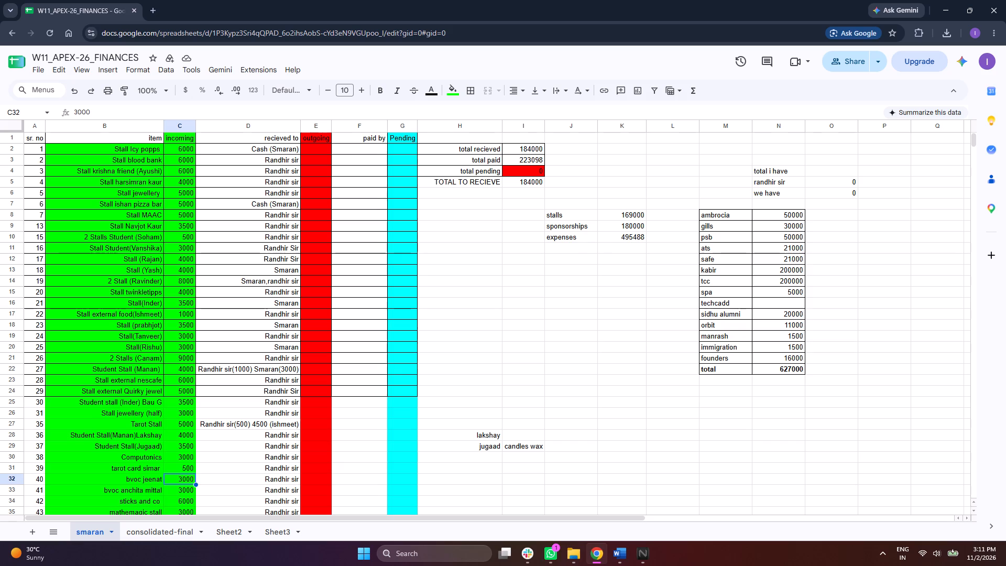
Look through the stall names and amounts listed on Sheet2 and Sheet3.
click(227, 533)
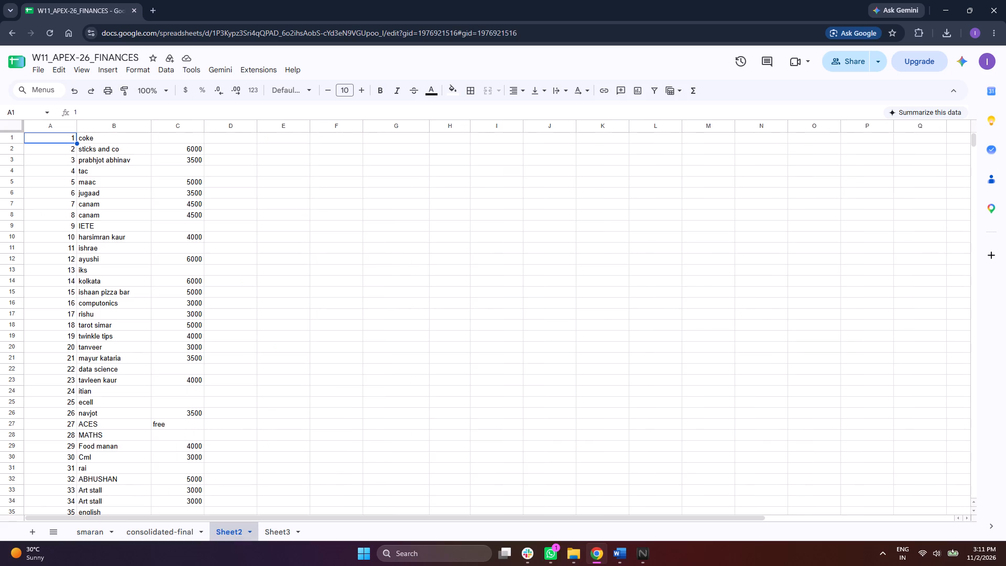
click(276, 531)
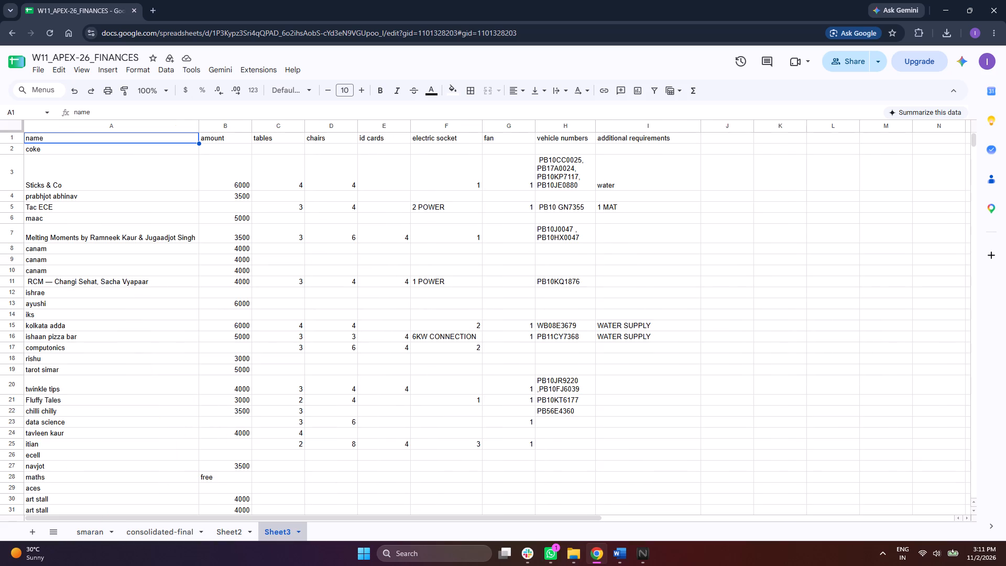
scroll(276, 531, down, 5)
scroll(311, 463, down, 8)
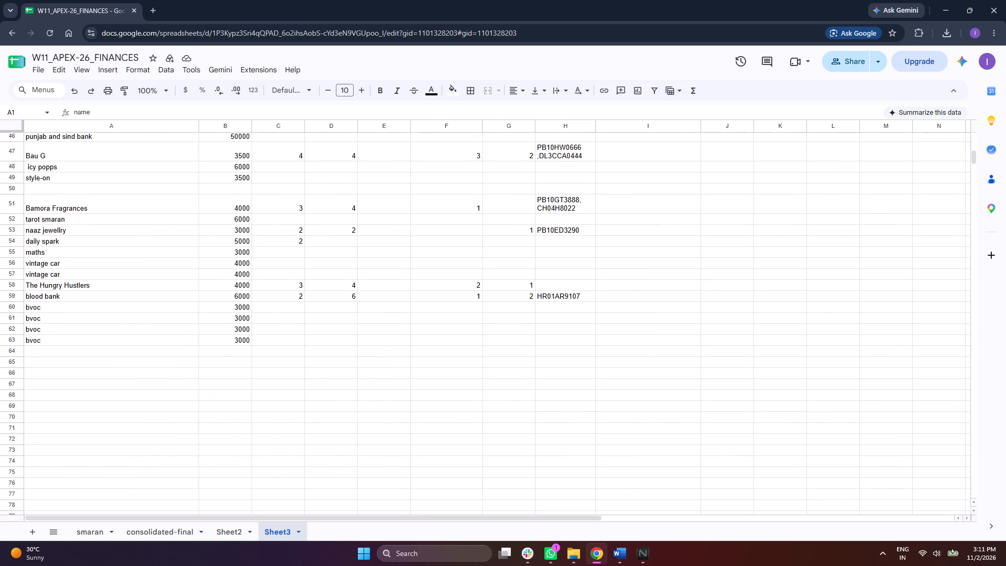
scroll(311, 463, right, 6)
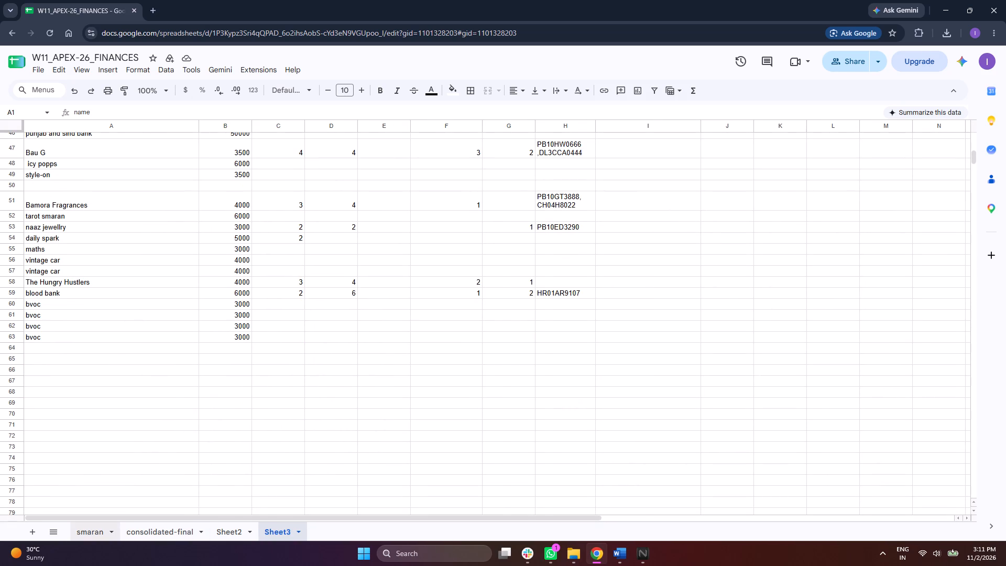
On the smaran sheet, add a coke expense with an outgoing amount of 5980 in row 90, below the last stationery entry.
click(106, 525)
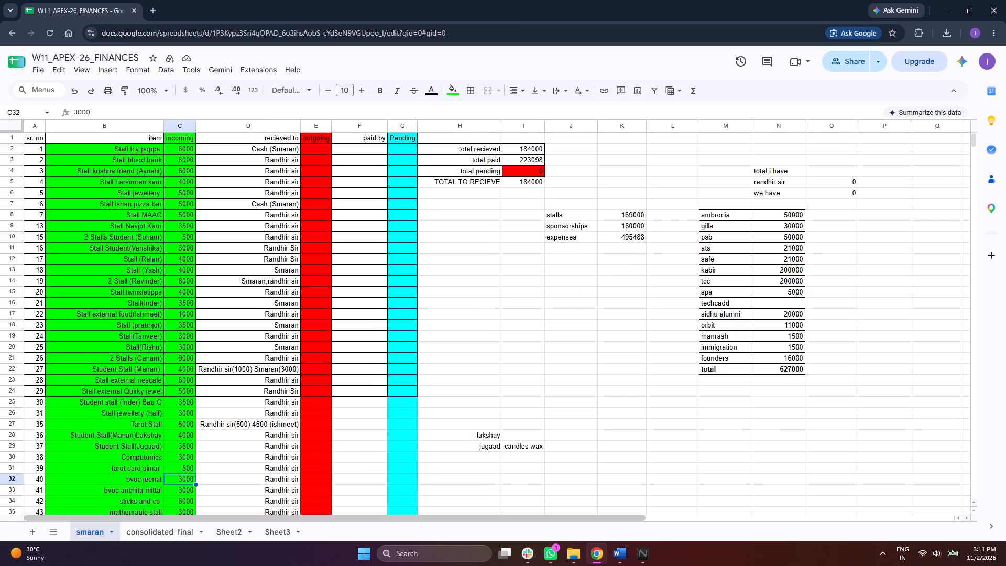
scroll(154, 342, down, 1)
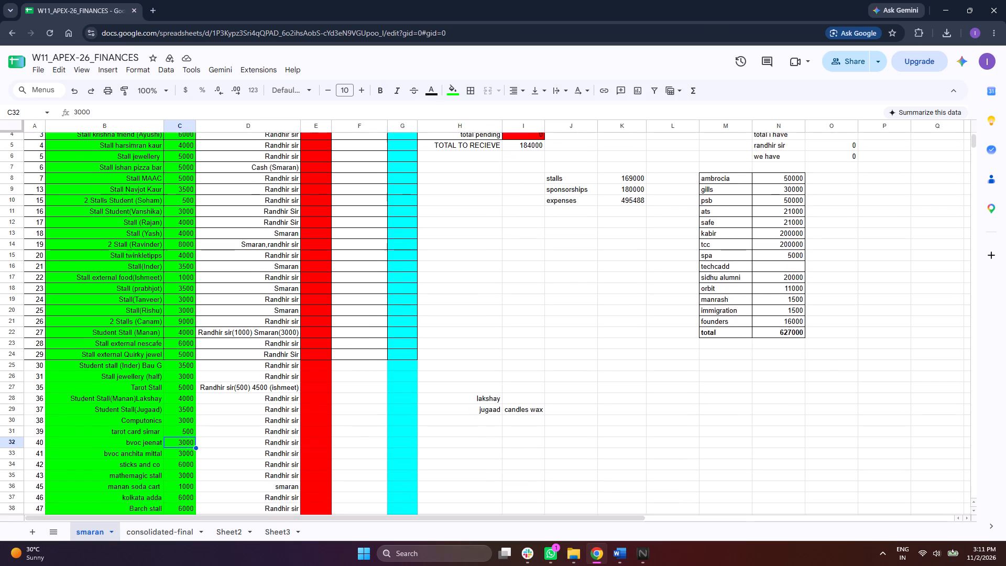
scroll(154, 342, down, 1)
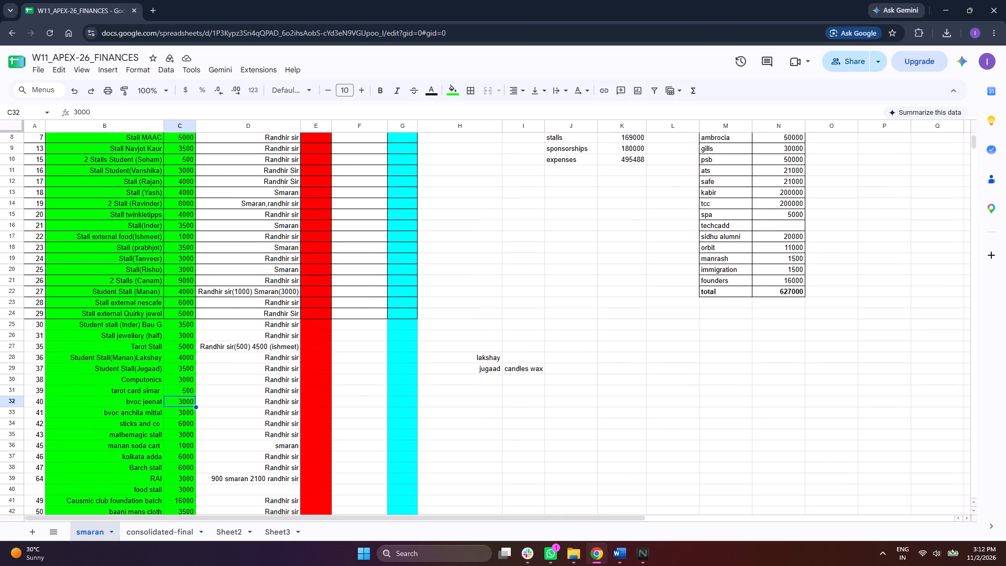
click(154, 342)
scroll(154, 342, down, 4)
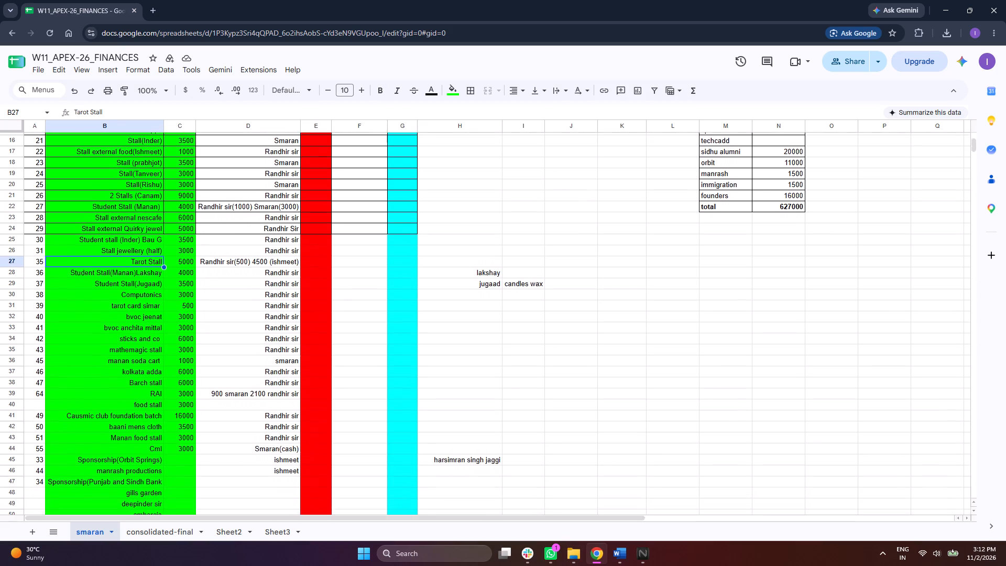
scroll(154, 342, down, 4)
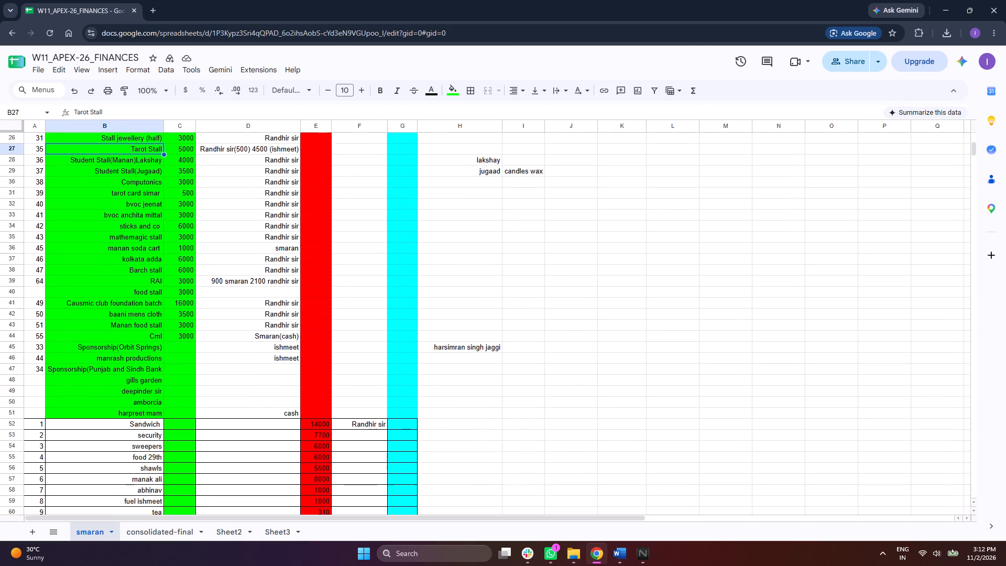
scroll(154, 342, down, 4)
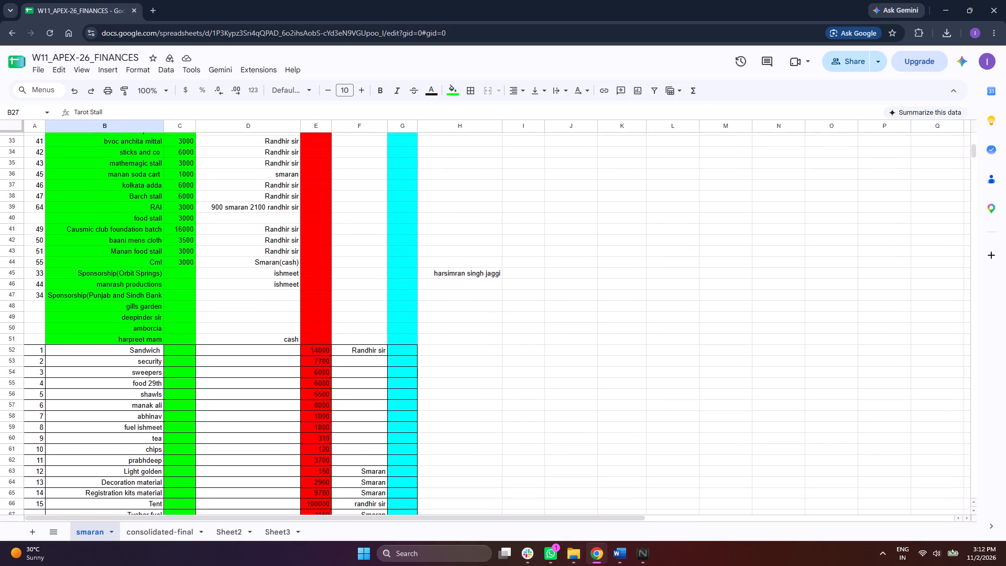
scroll(154, 342, down, 4)
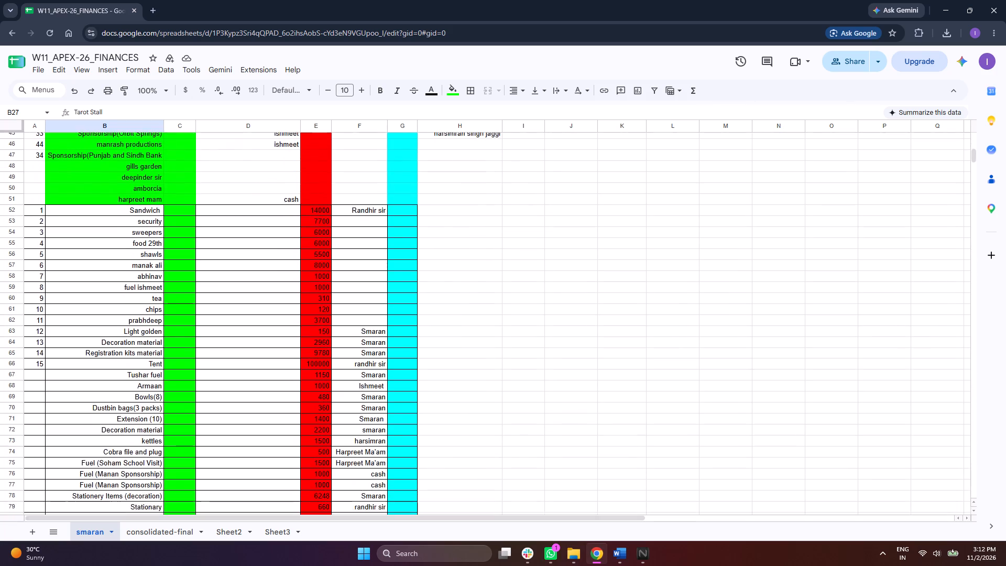
scroll(154, 342, down, 6)
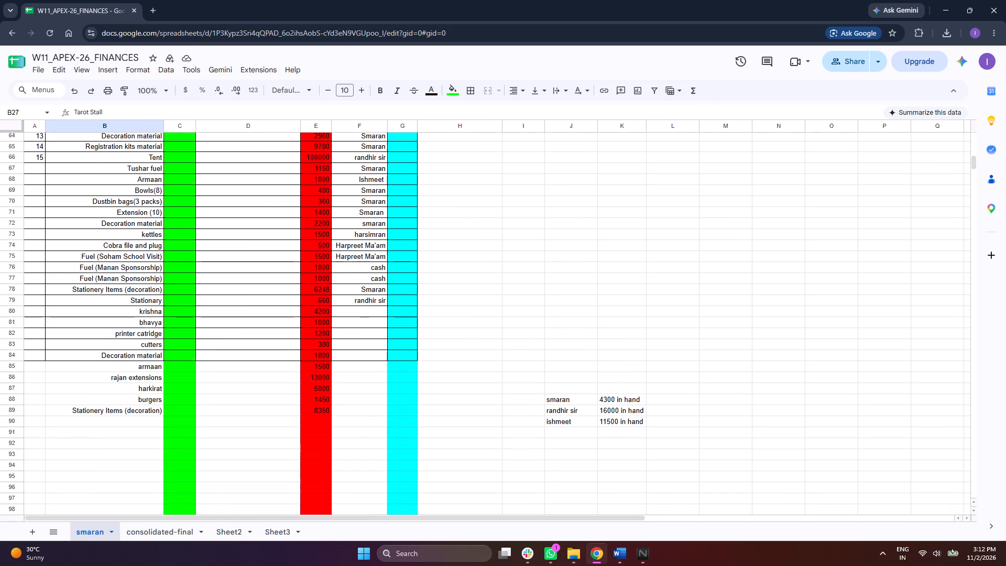
click(140, 430)
click(147, 420)
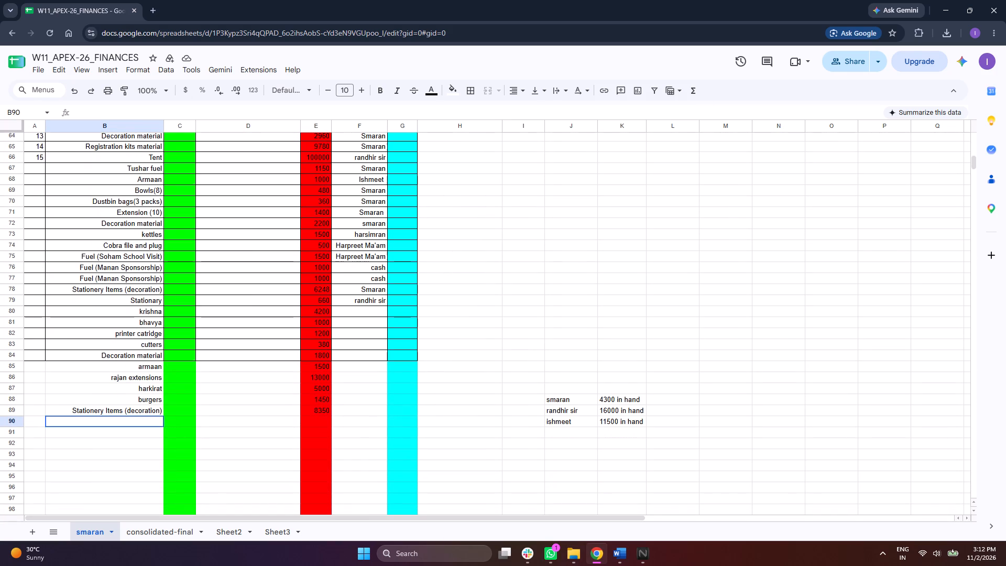
text(coke)
key(Right)
key(Right)
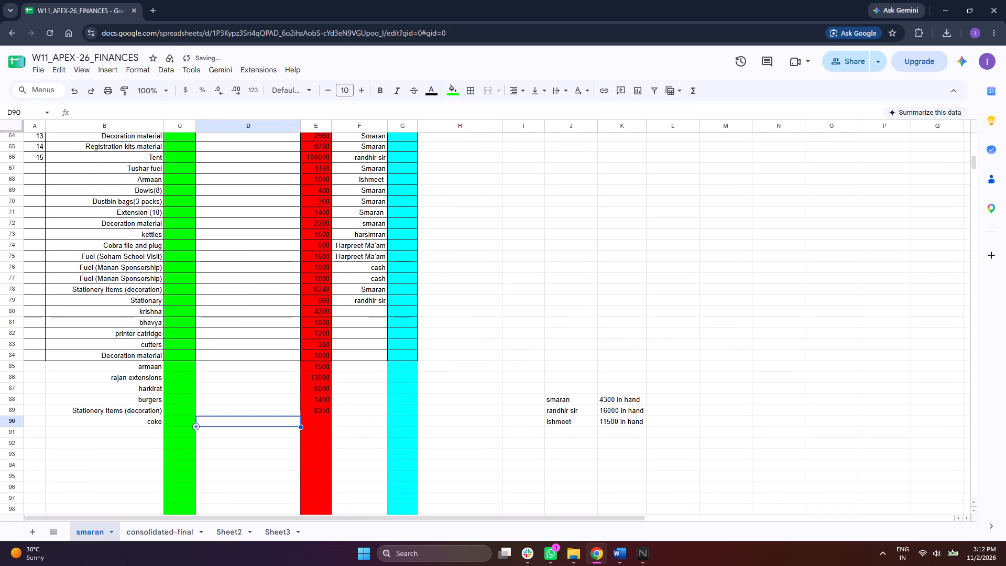
key(Right)
text(5980)
On the consolidated-final sheet, add the coke expense of 5980 in the empty row 39, above the cash row.
click(138, 532)
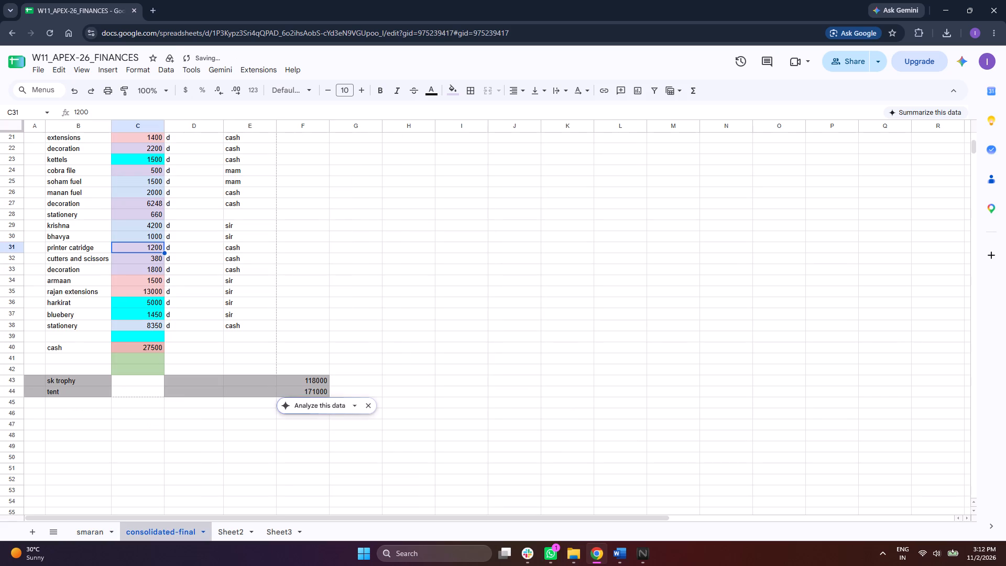
click(72, 336)
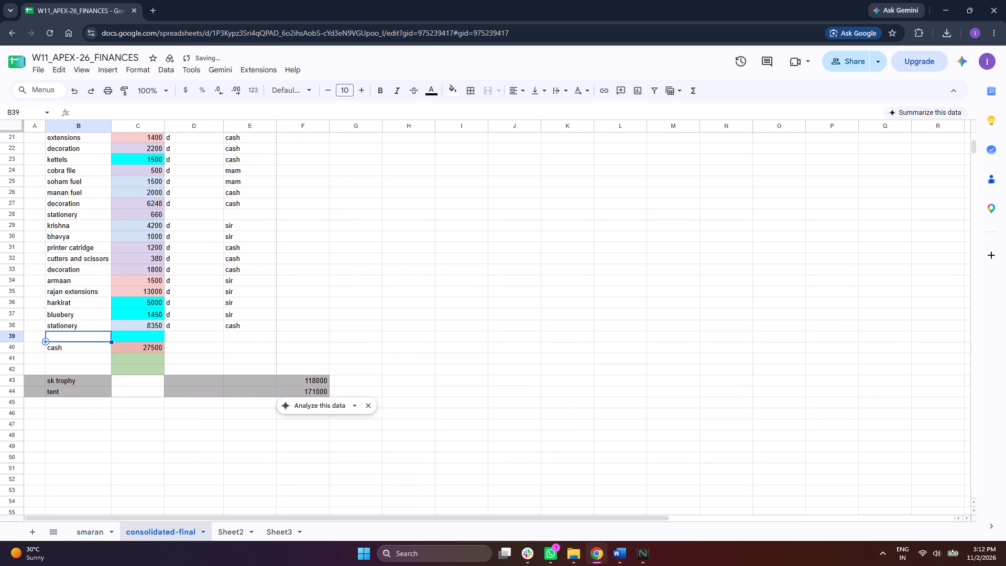
text(coke)
key(Right)
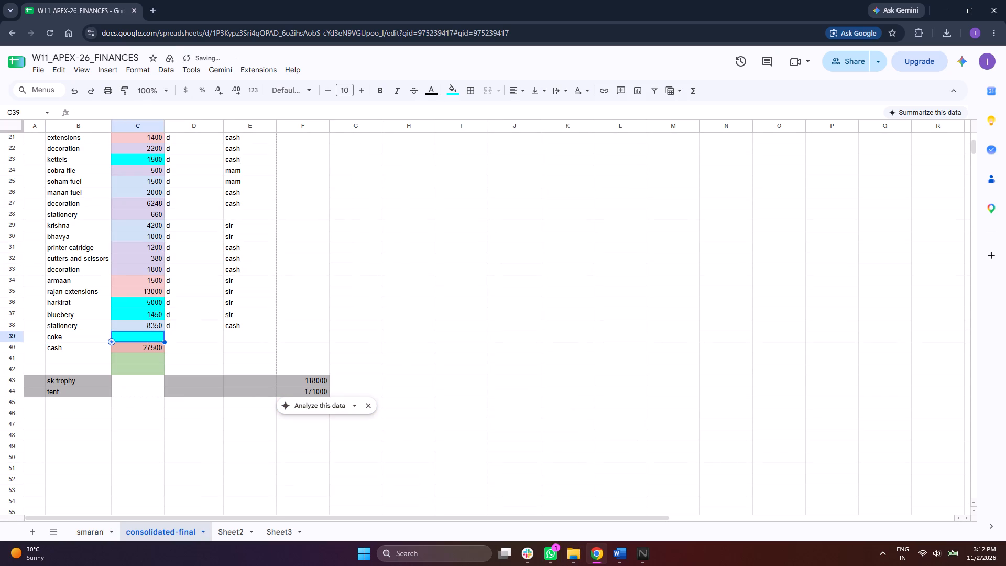
text(5980)
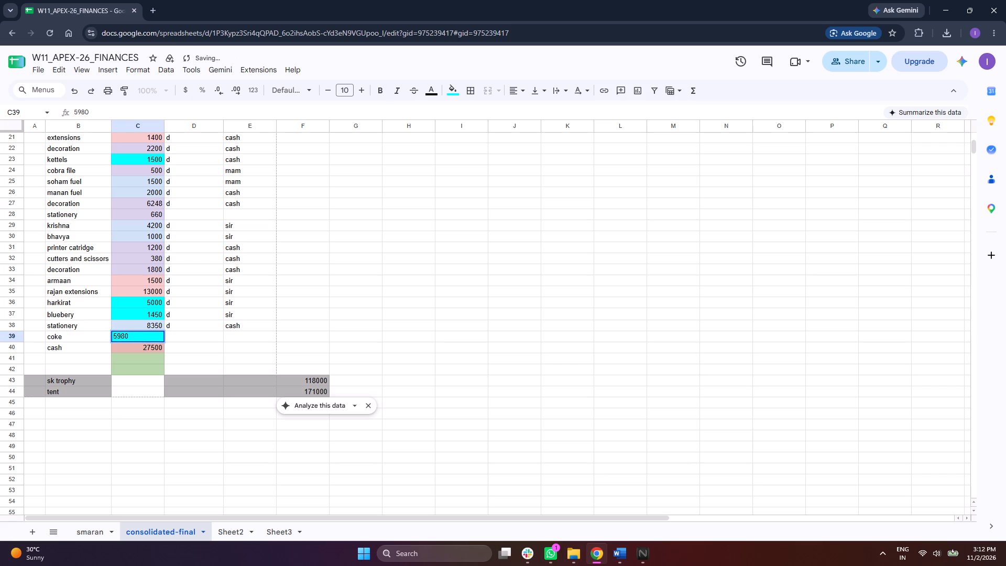
click(190, 476)
On the smaran sheet, set the incoming amount of the Orbit Springs sponsorship in row 45 to 11000.
click(99, 527)
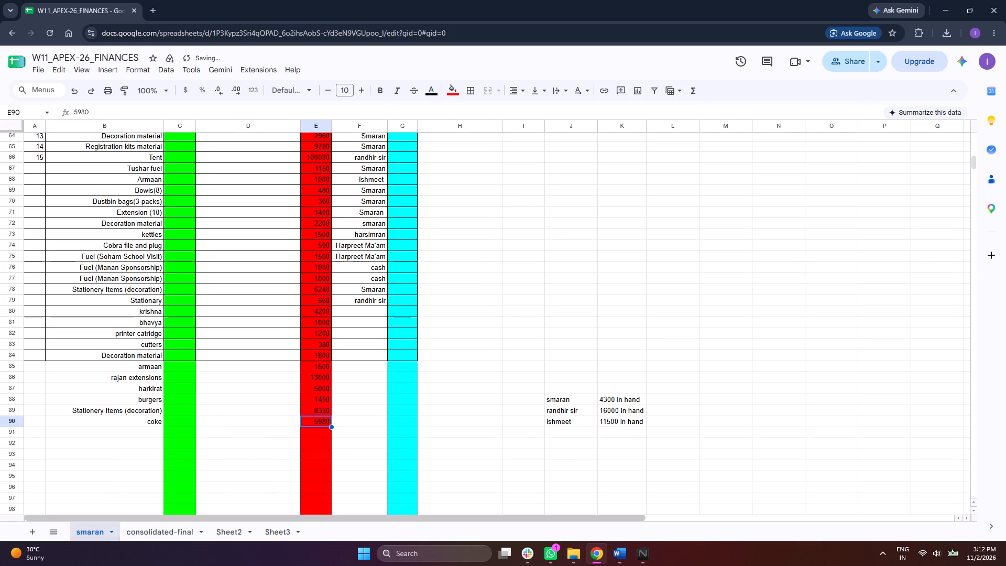
scroll(237, 299, up, 8)
scroll(237, 299, down, 2)
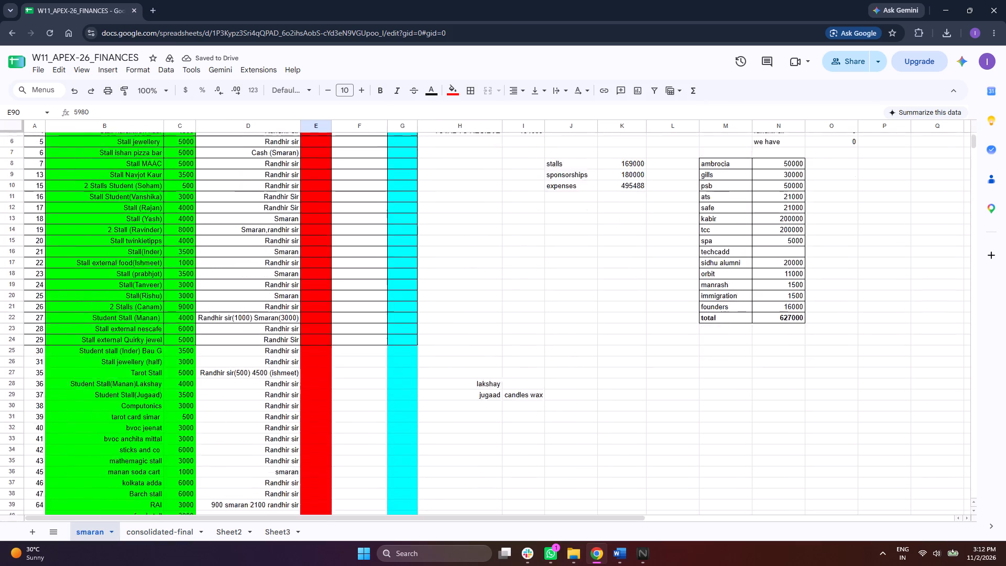
scroll(237, 299, down, 6)
click(183, 281)
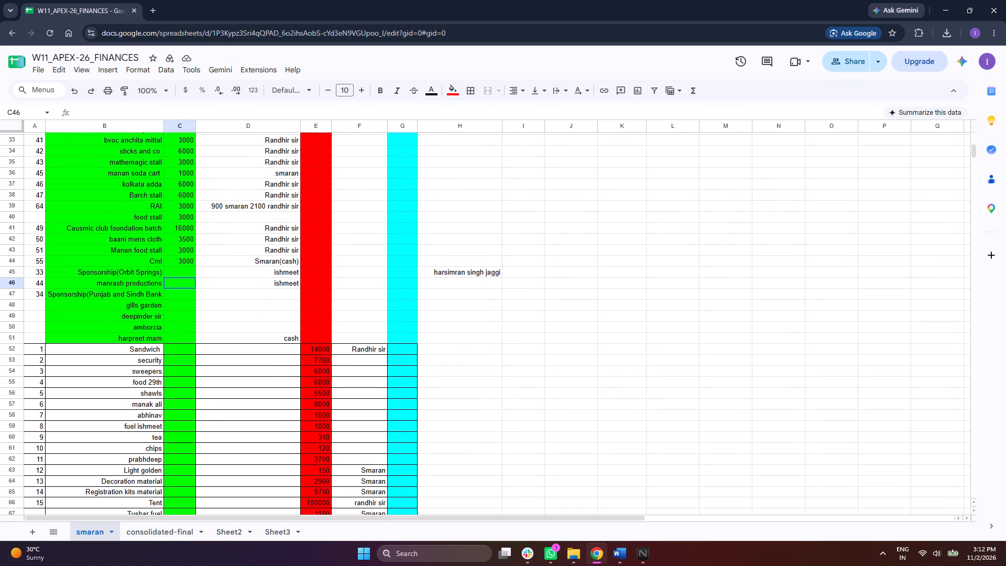
key(Up)
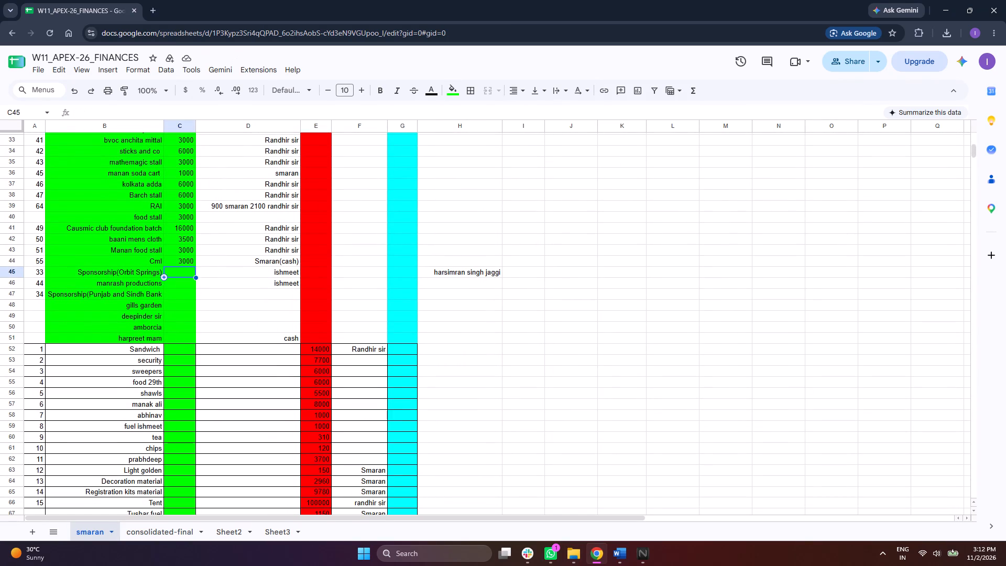
text(111)
key(BackSpace)
text(000)
key(Return)
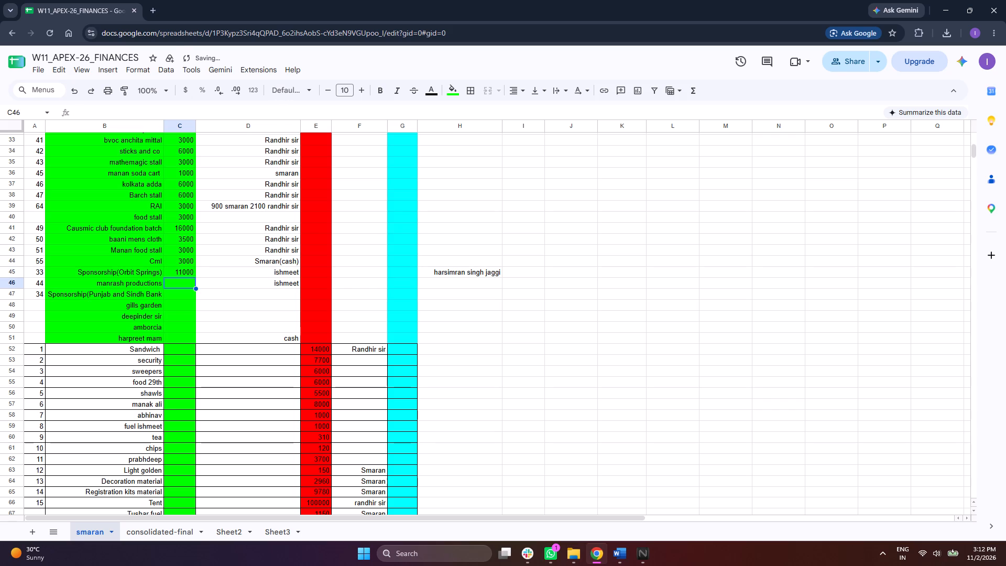
On the smaran sheet, set the incoming amounts of manrash productions in row 46 to 1500 and deepinder sir in row 49 to 20000.
text(1500)
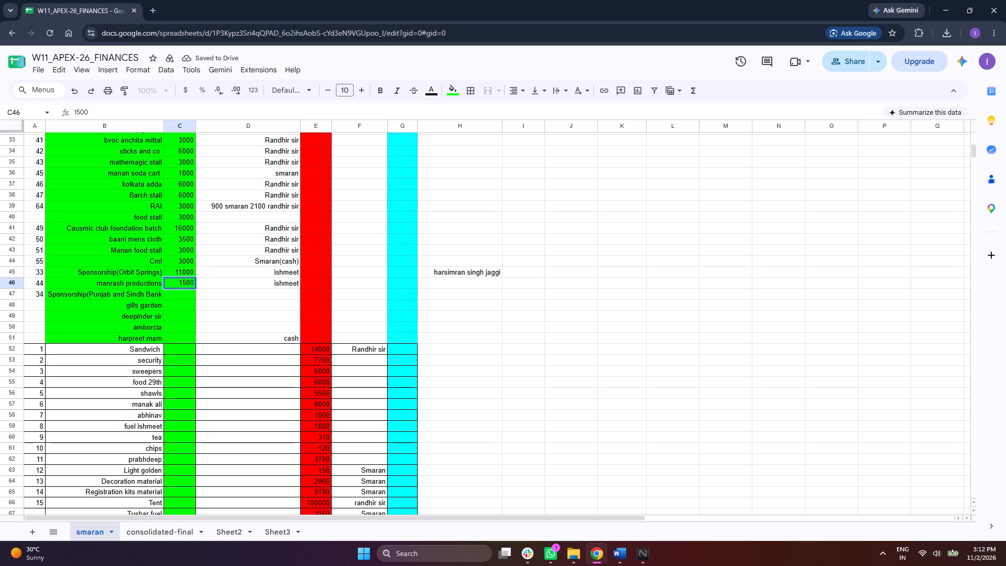
key(Return)
key(Return)
key(Return)
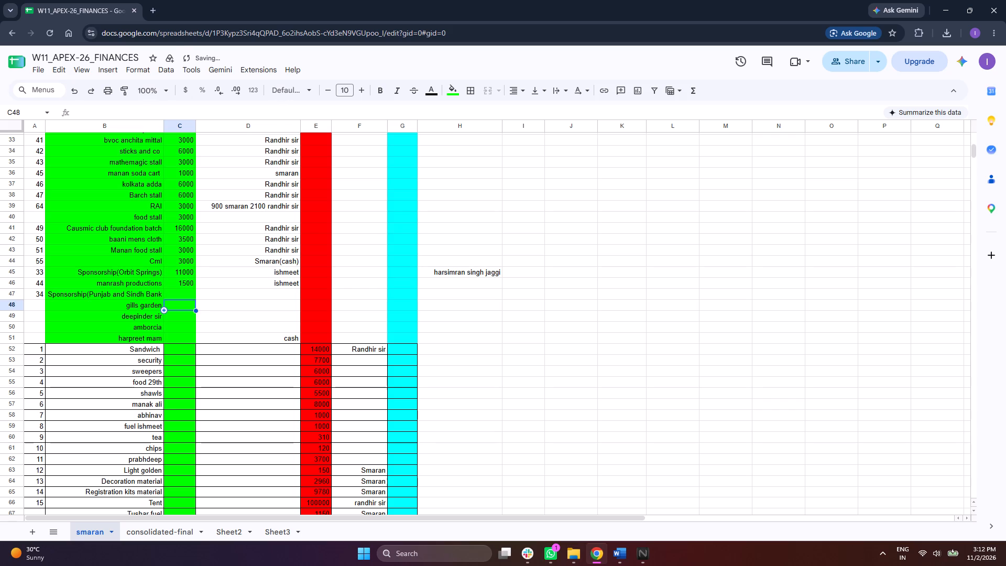
key(Return)
key(Return)
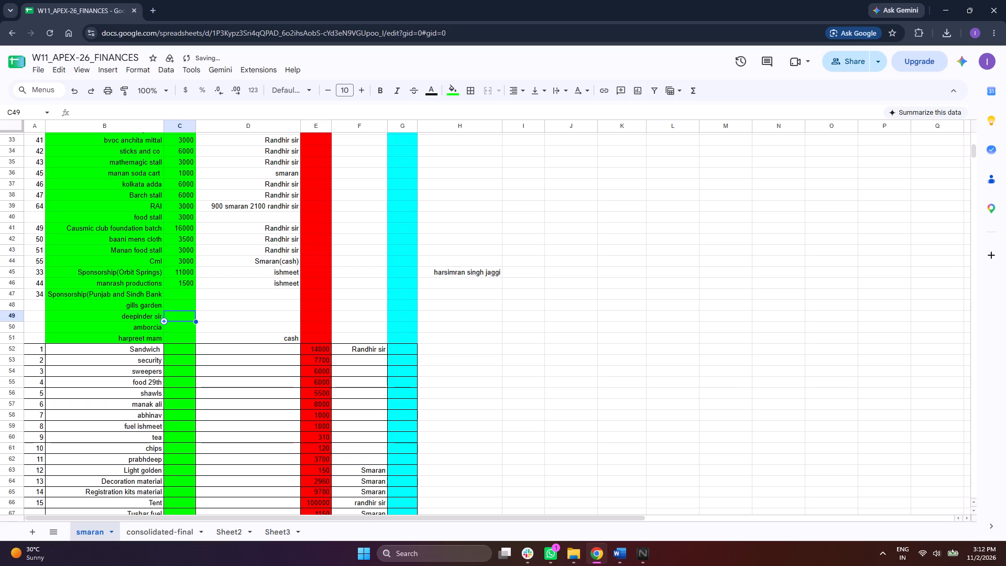
text(20000)
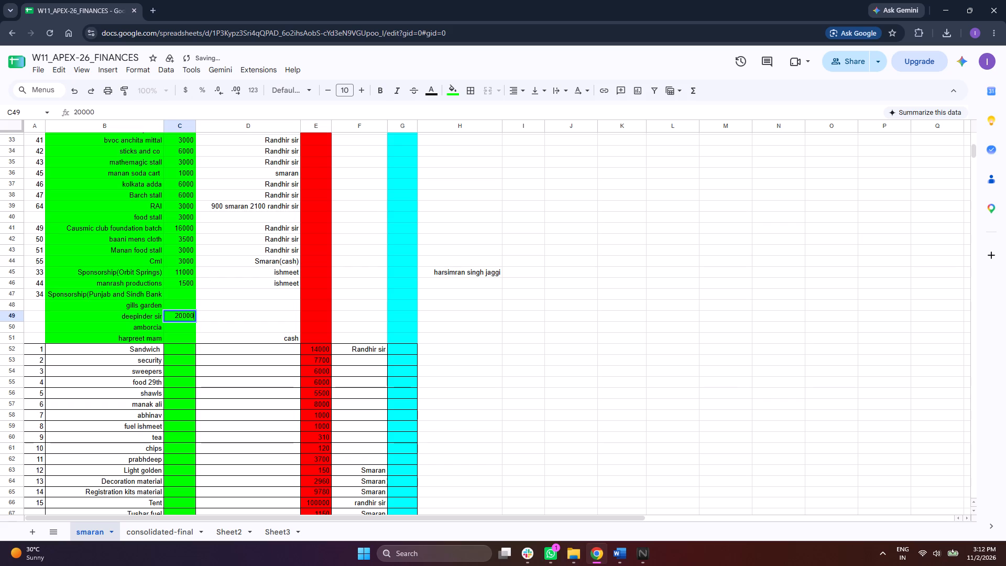
key(Return)
On the smaran sheet, set the incoming amounts of gills garden in row 48 to 30000 and harpreet mam in row 51 to 1500.
click(180, 301)
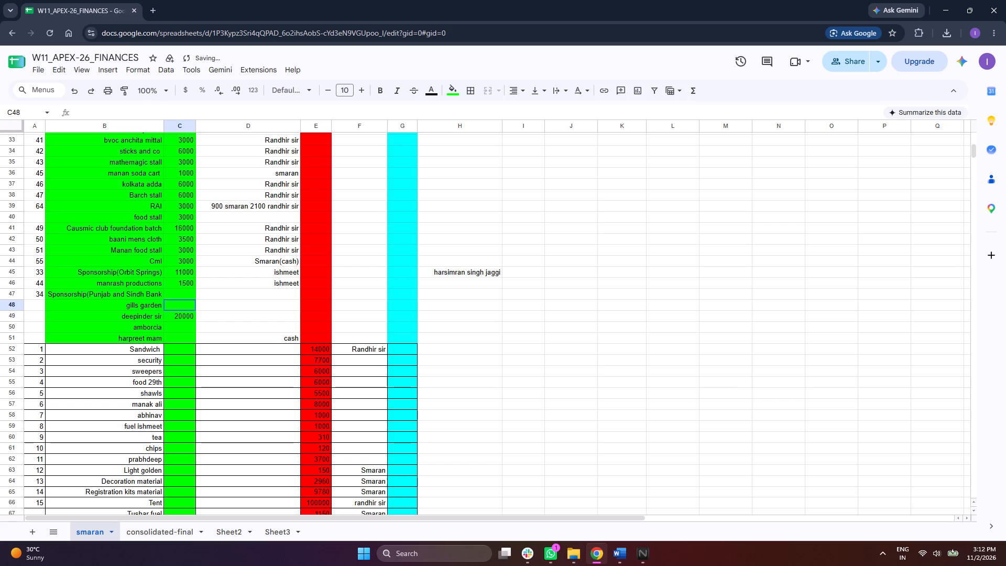
text(30000)
key(Return)
key(Return)
key(Return)
key(Return)
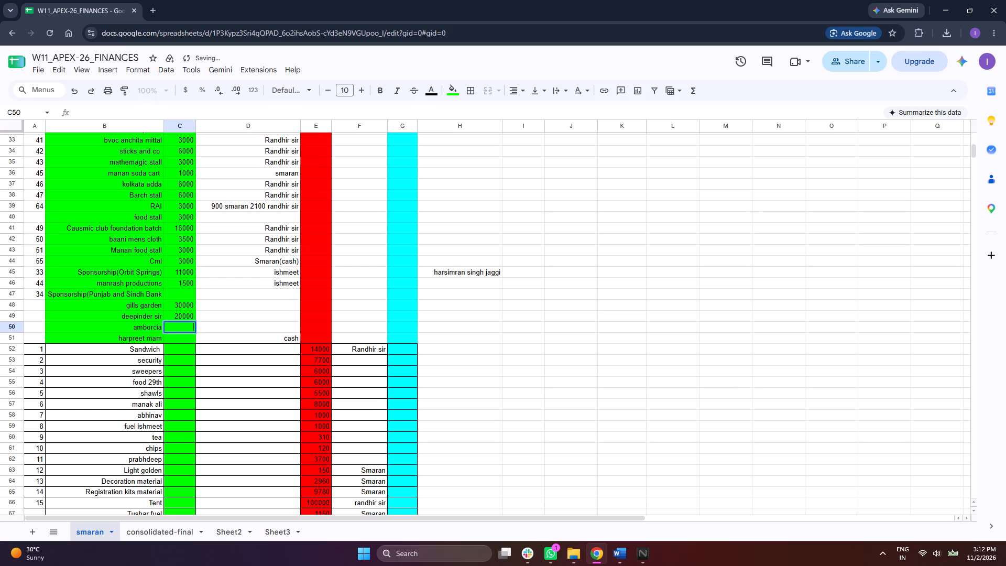
key(Return)
text(15000)
key(BackSpace)
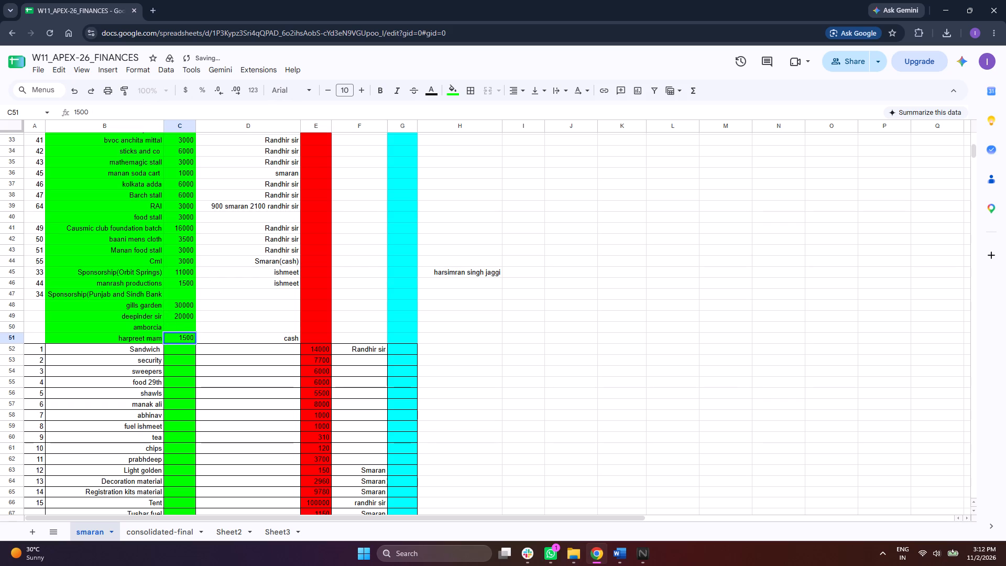
key(Return)
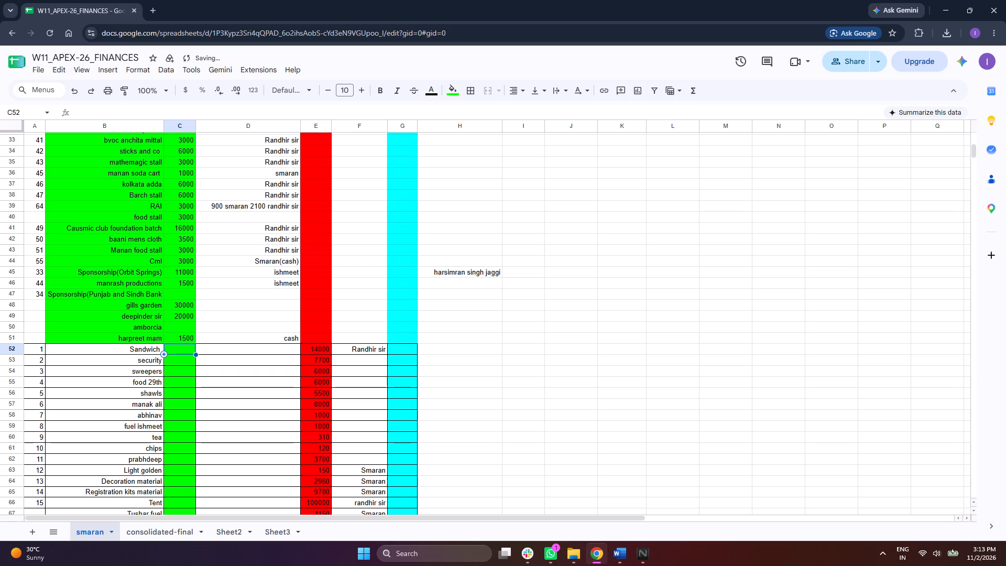
Copy the total received from the smaran sheet into cell I3 of the consolidated-final sheet as 248000.
scroll(410, 225, up, 7)
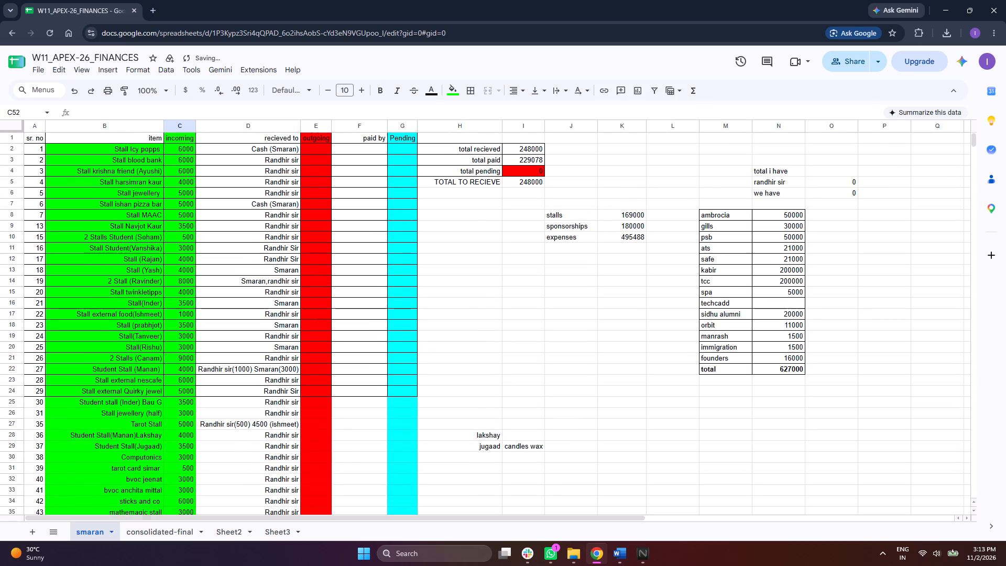
click(175, 524)
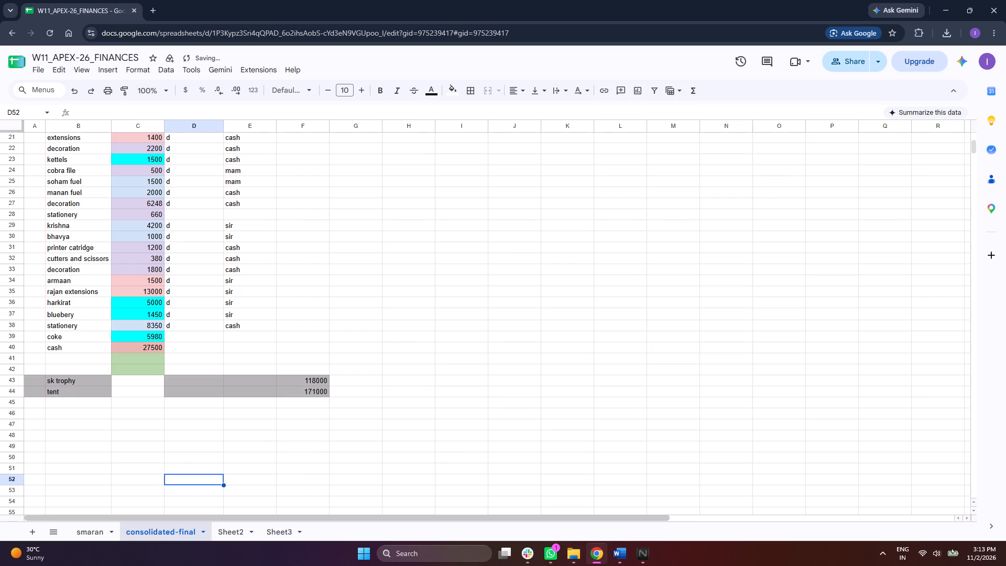
scroll(526, 169, up, 9)
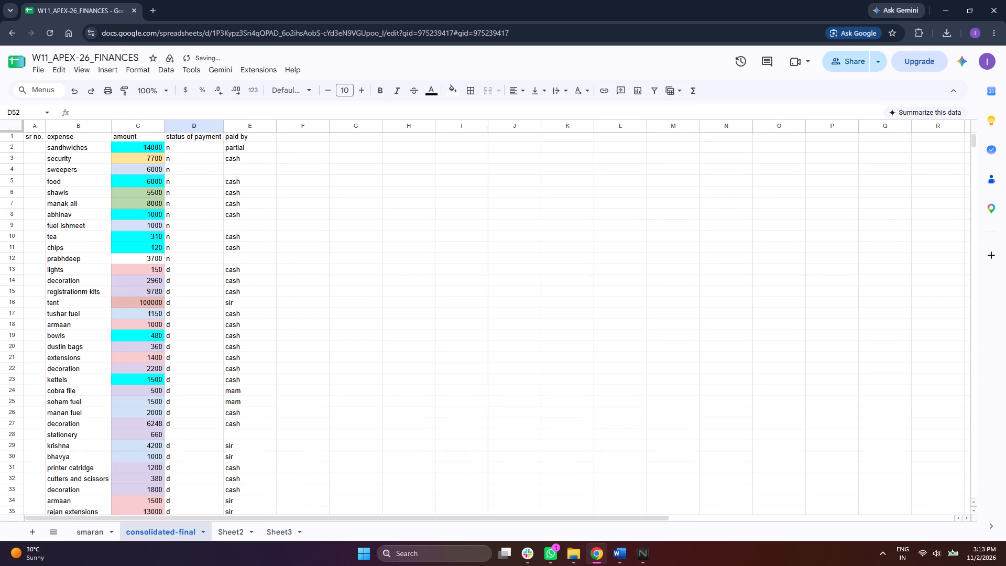
click(455, 158)
text(248)
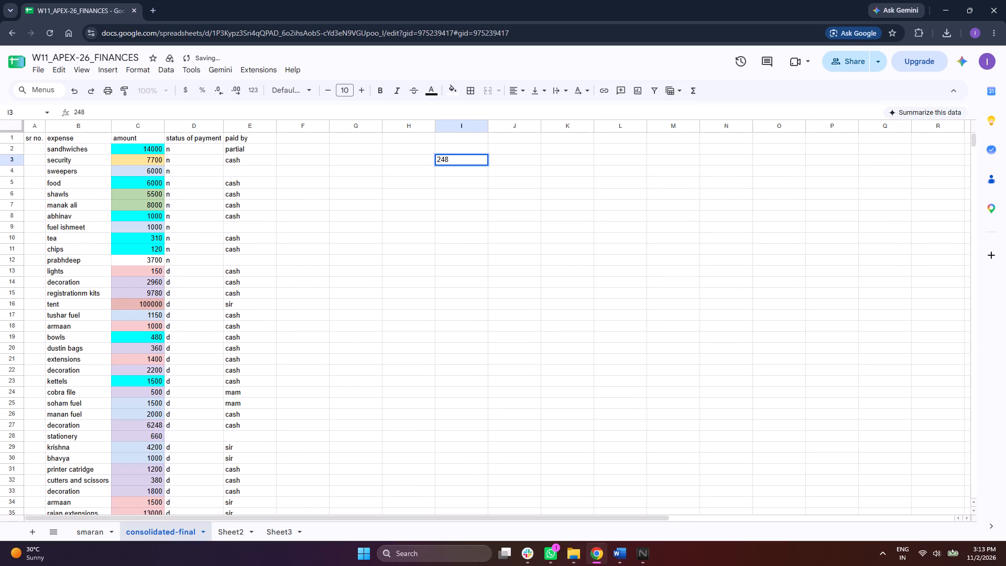
click(92, 524)
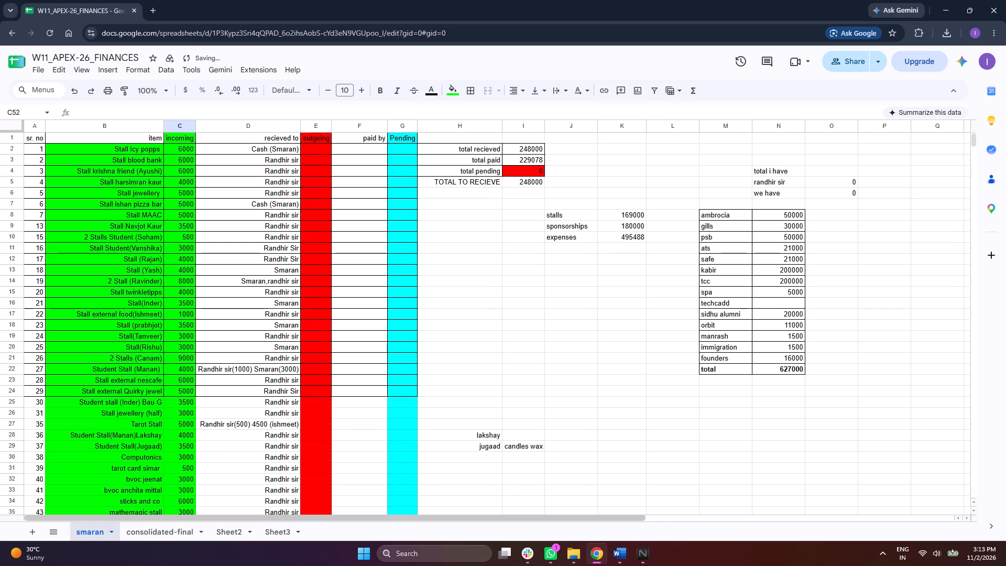
click(169, 535)
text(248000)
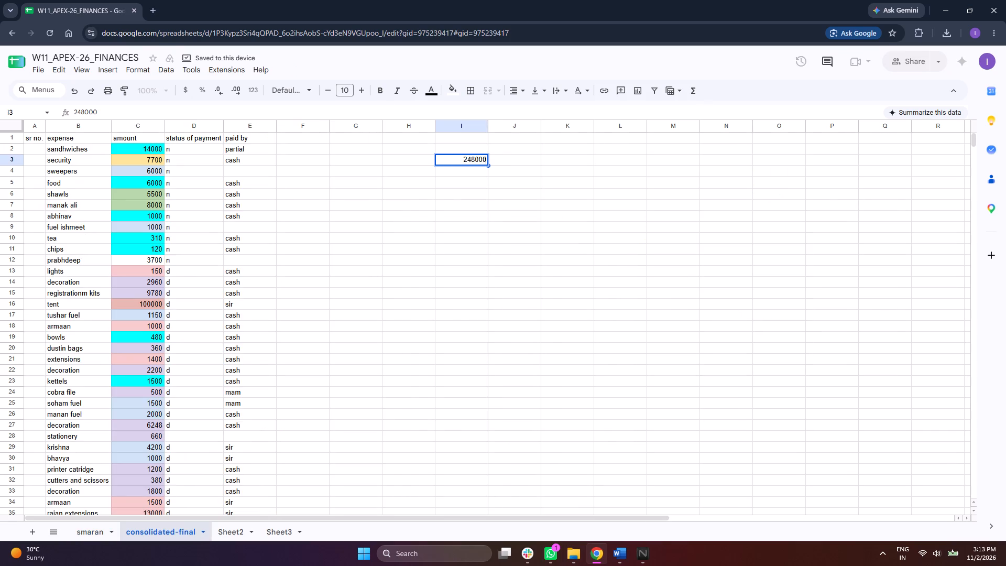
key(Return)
Select the whole amount column on the consolidated-final sheet to check the sum of all expenses.
scroll(271, 334, down, 2)
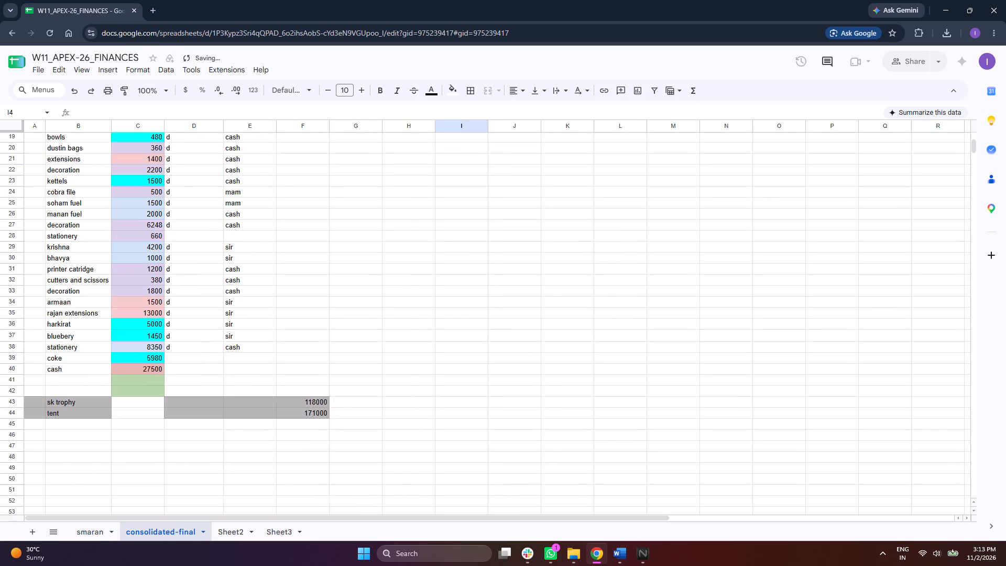
scroll(271, 334, down, 1)
click(132, 352)
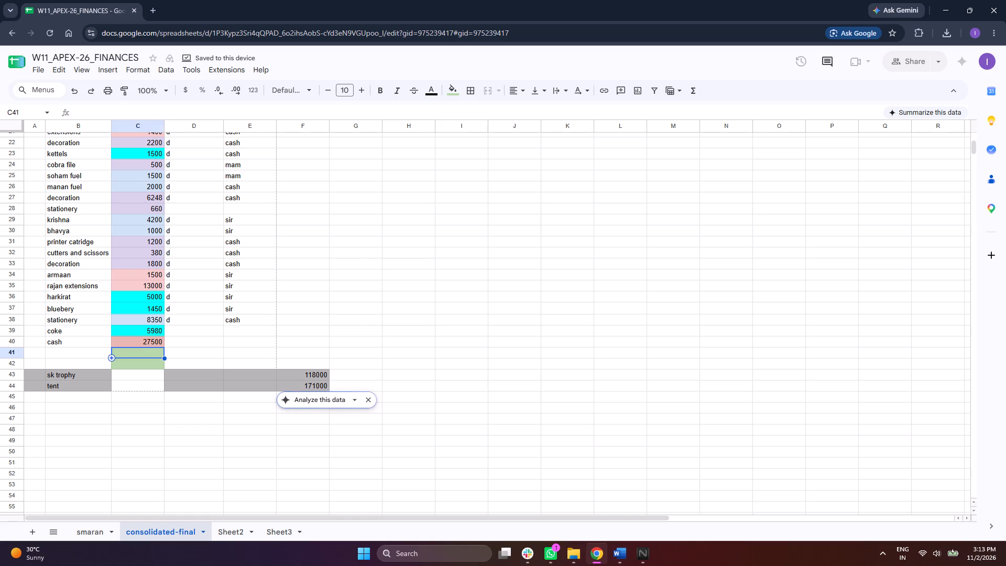
drag(132, 352, 130, 369)
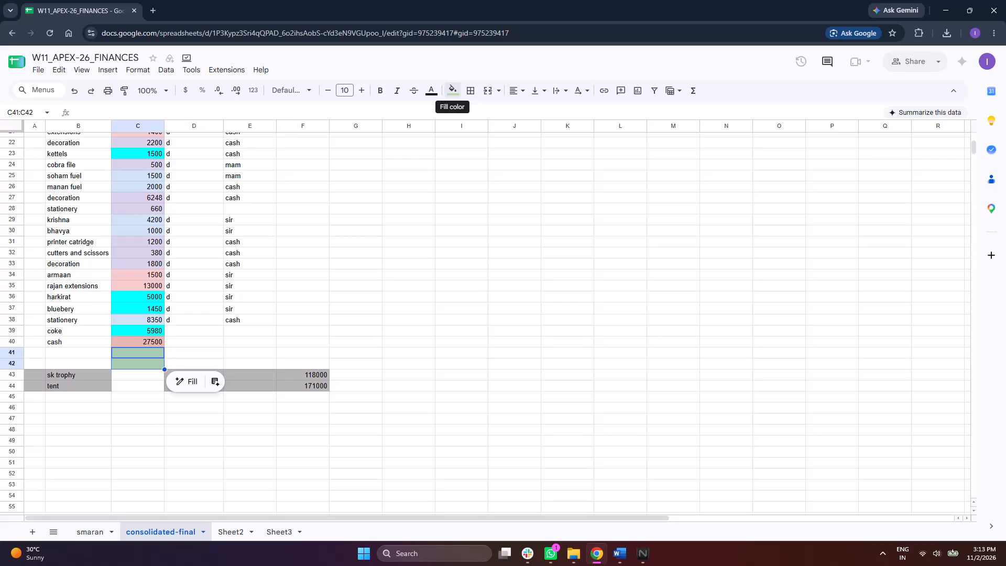
click(131, 124)
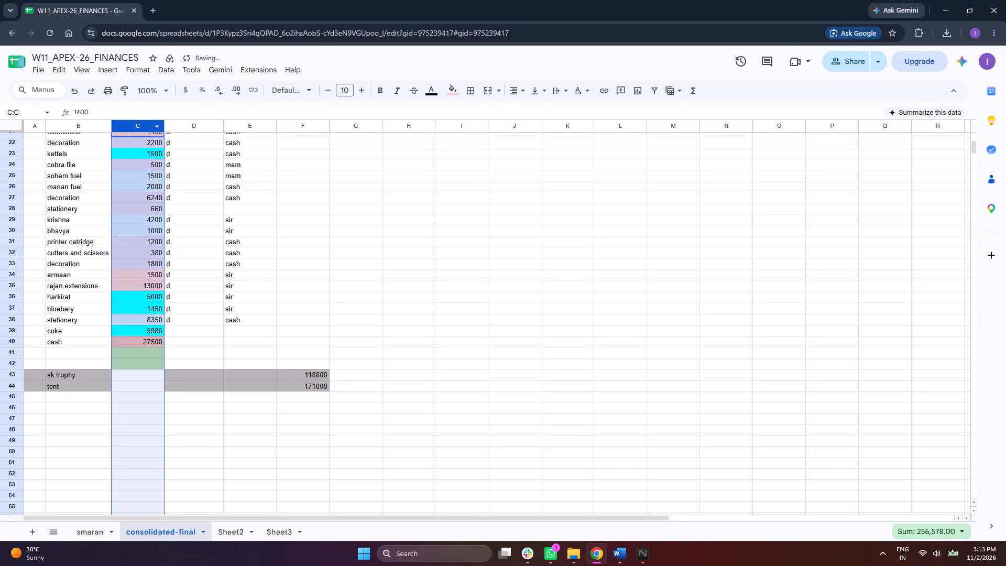
scroll(438, 325, up, 10)
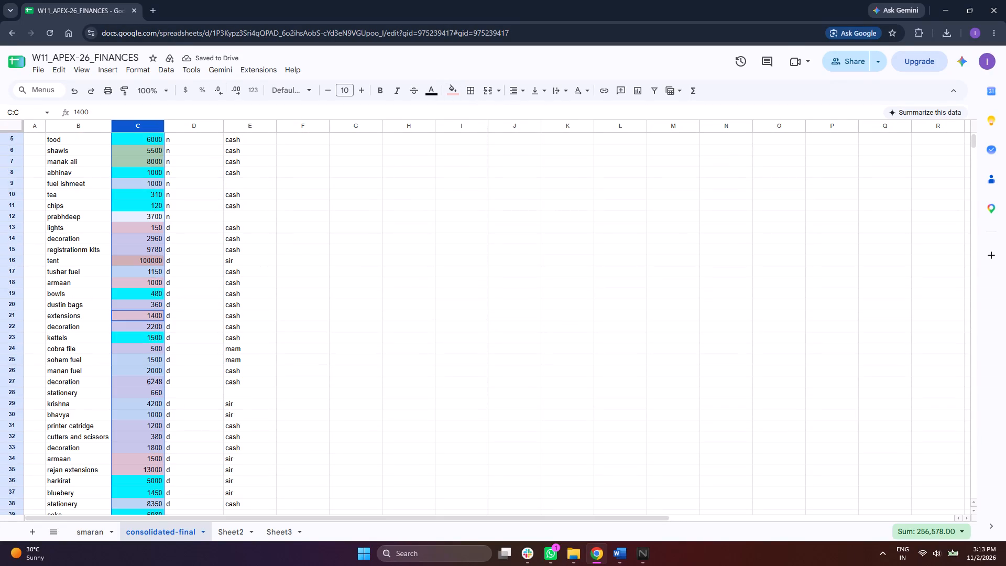